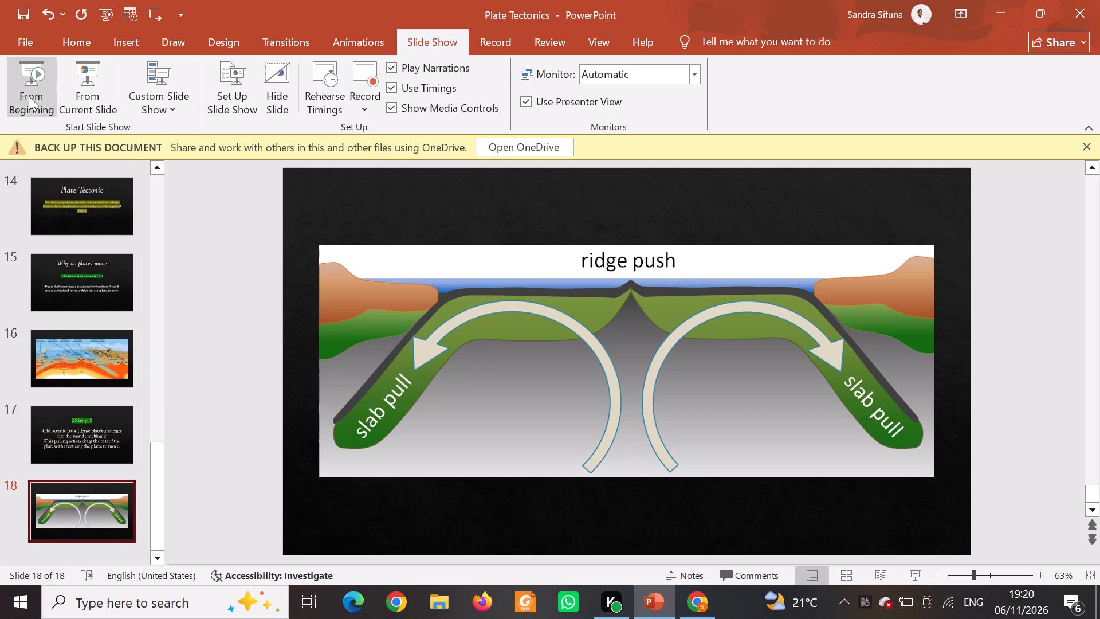
Add a new slide after the ridge push and slab pull diagram on slide 18.
left_click(71, 48)
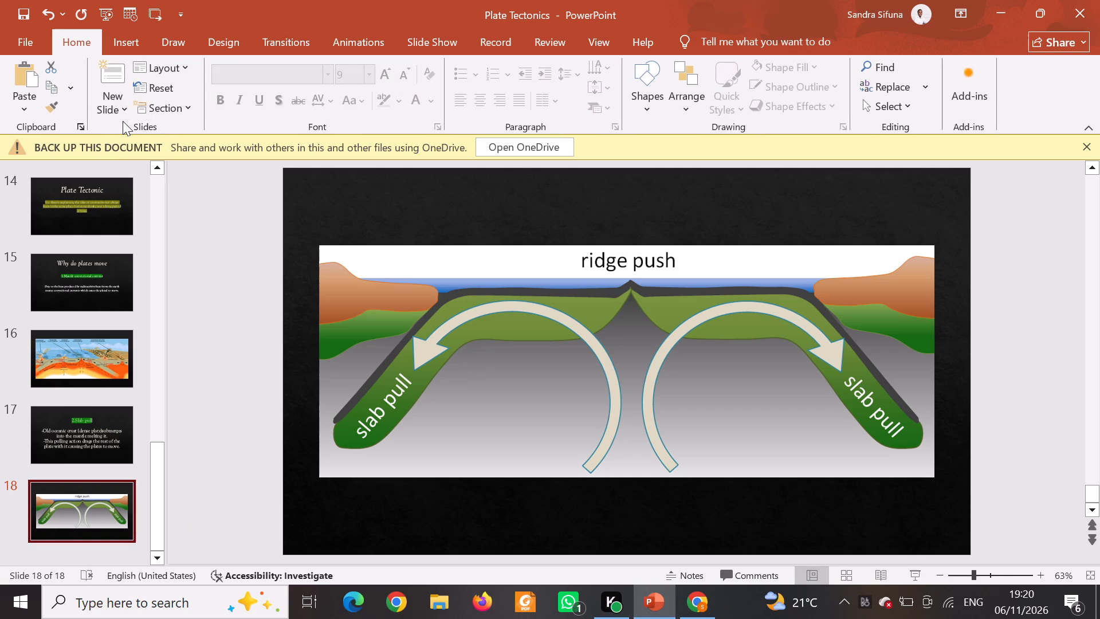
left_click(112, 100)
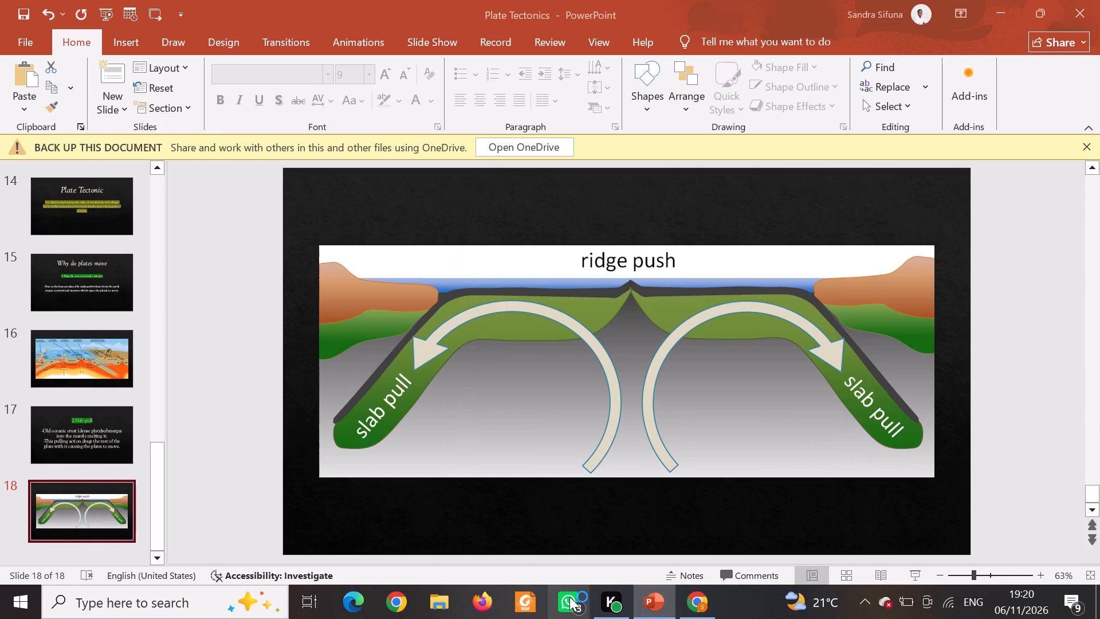
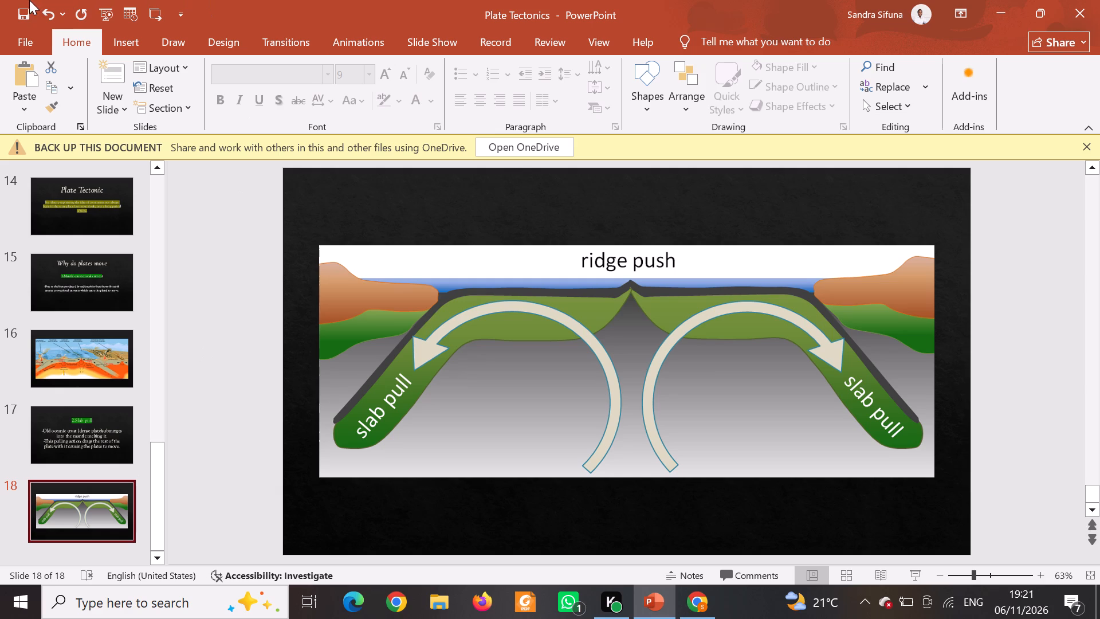
Open the choice of layouts for a new slide following the ridge push and slab pull diagram on slide 18.
left_click(122, 95)
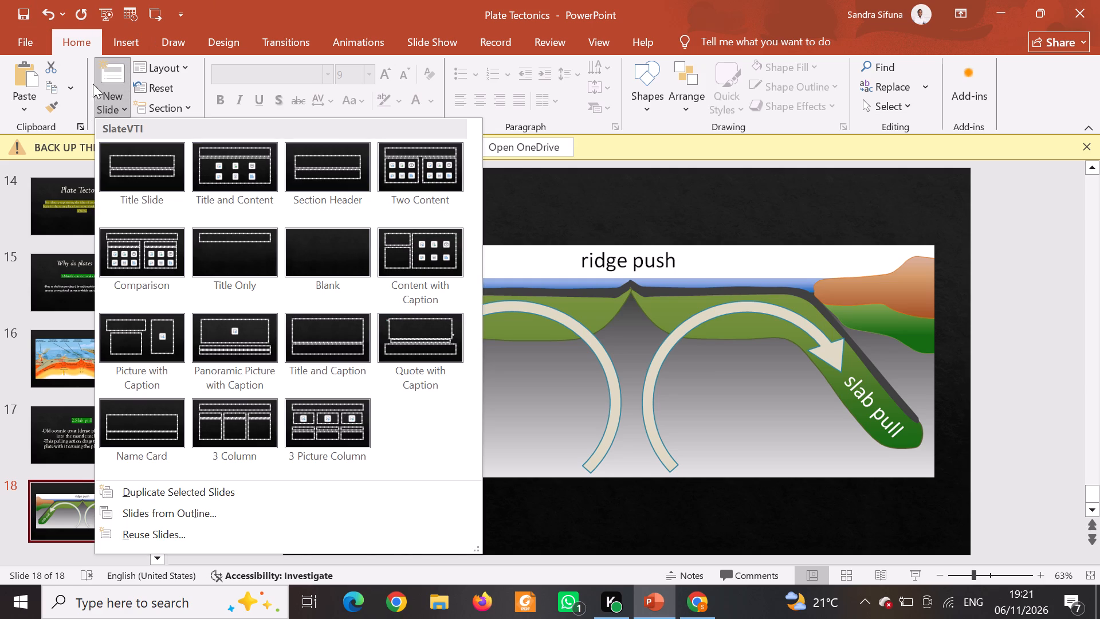
Insert a Title and Content slide after slide 18 and title it "Destructive boundary".
left_click(241, 161)
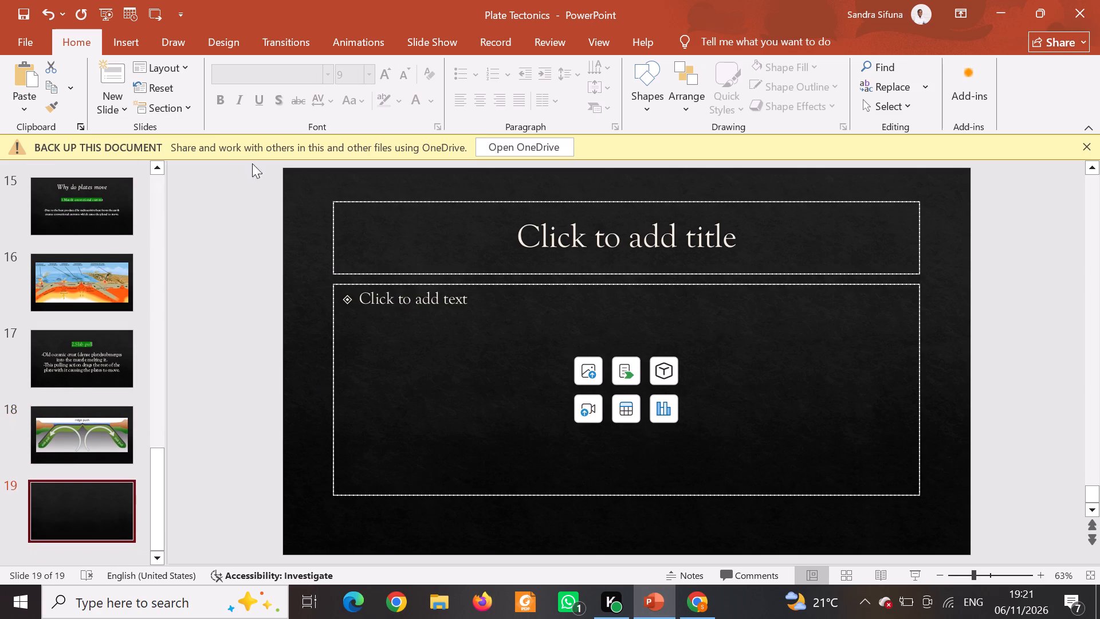
left_click(430, 237)
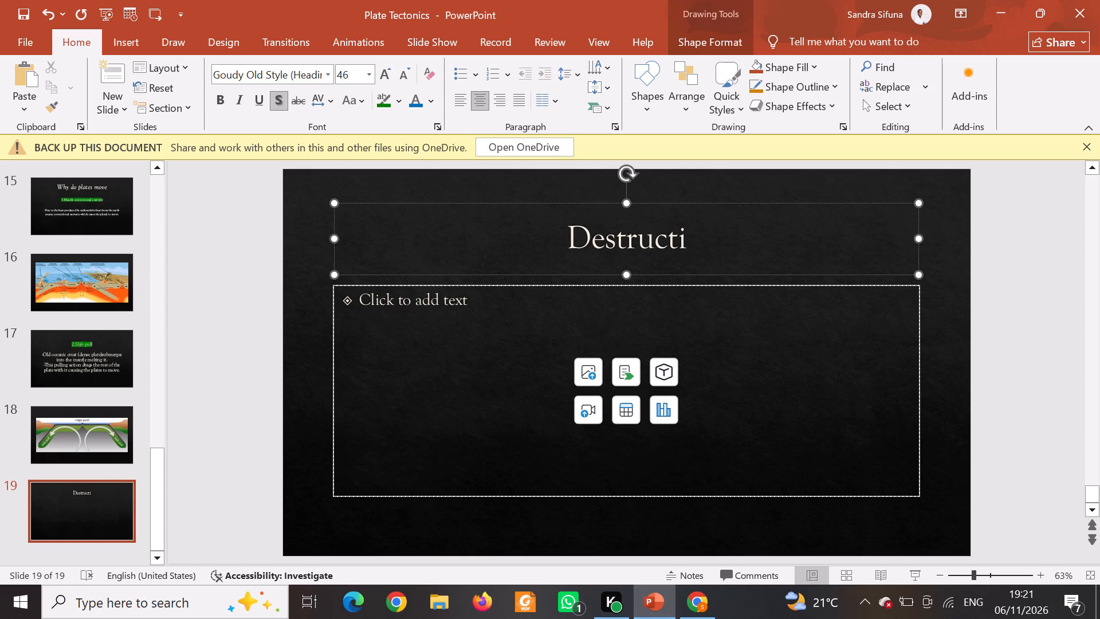
type("ve boun")
type("da")
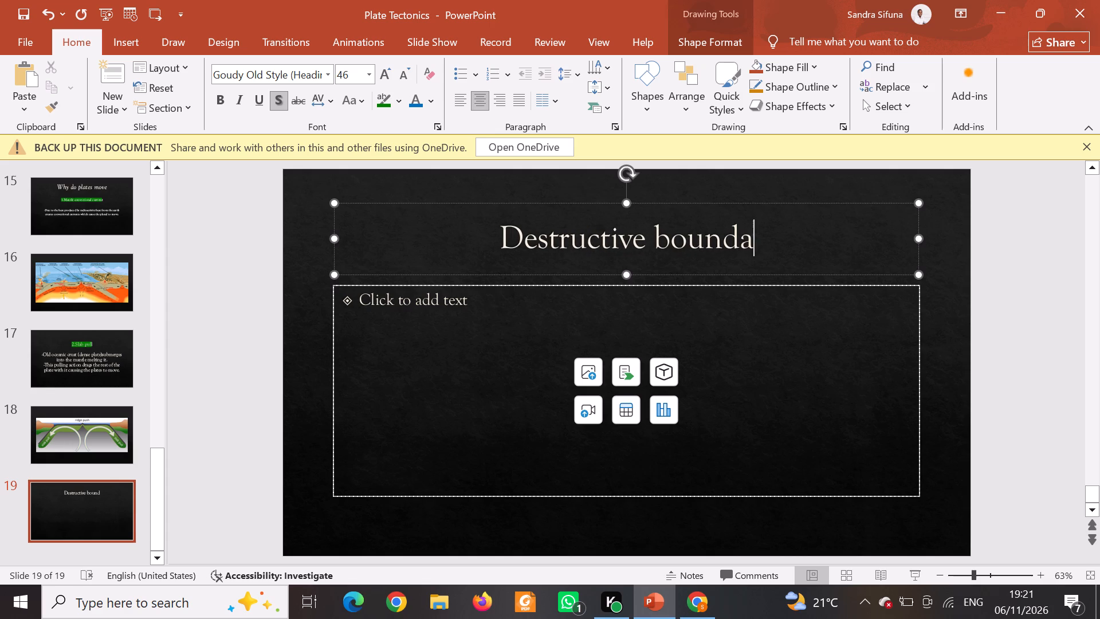
key("r")
key("y")
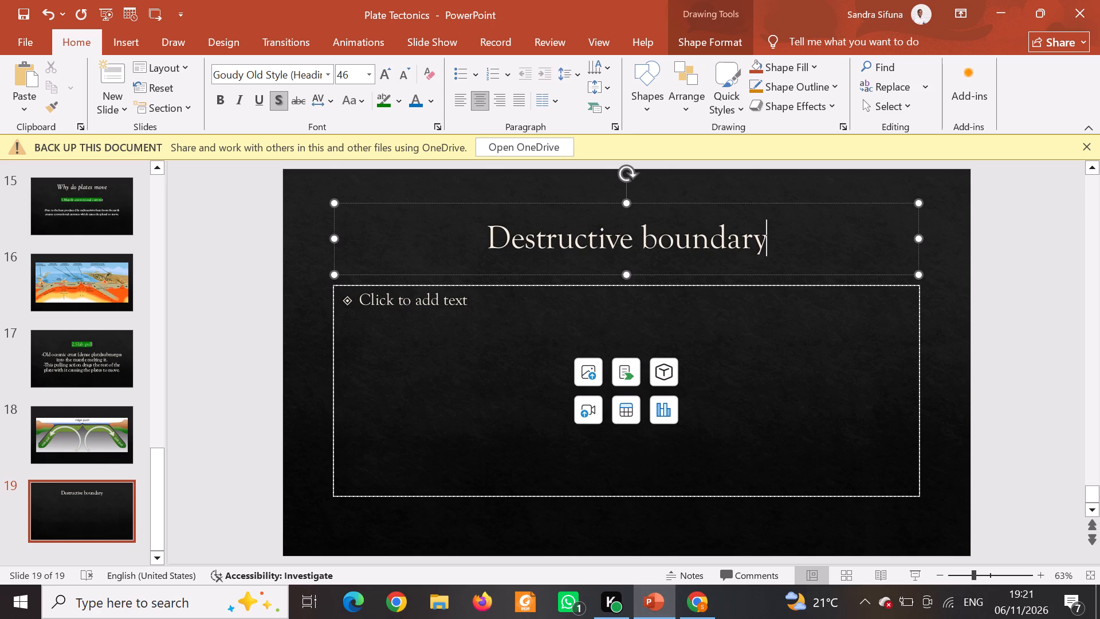
Enter the first body bullet as "- Here plates move towards each other .".
left_click(406, 312)
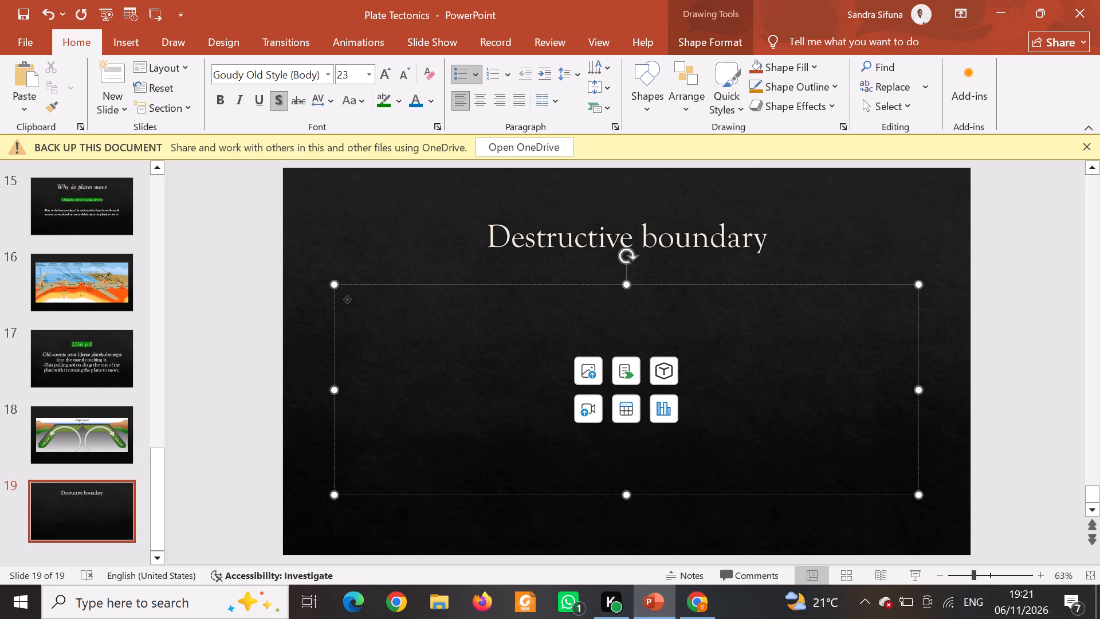
key("minus")
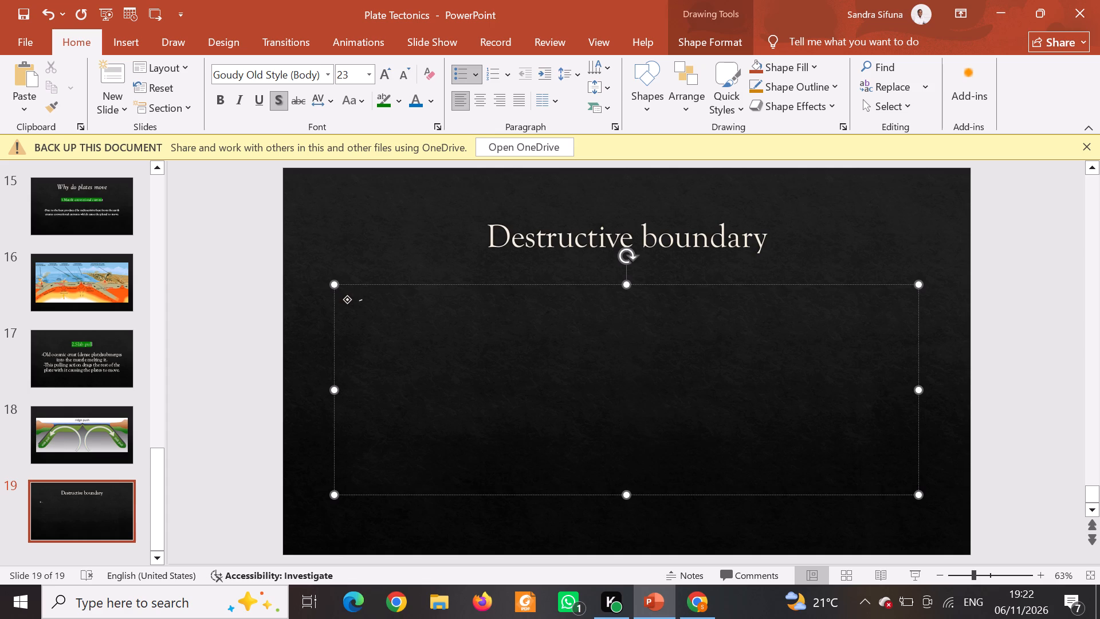
key("Tab")
key("h")
type("ere")
key("space")
type("plates move")
key("space")
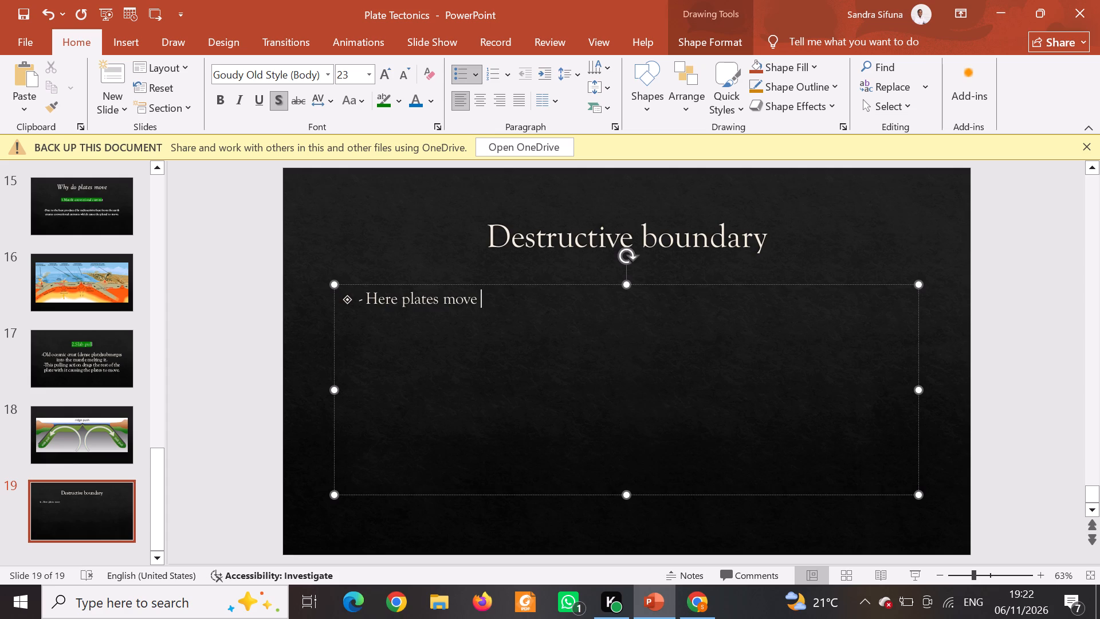
key("t")
type("owards")
key("space")
type("each")
key("space")
type("other")
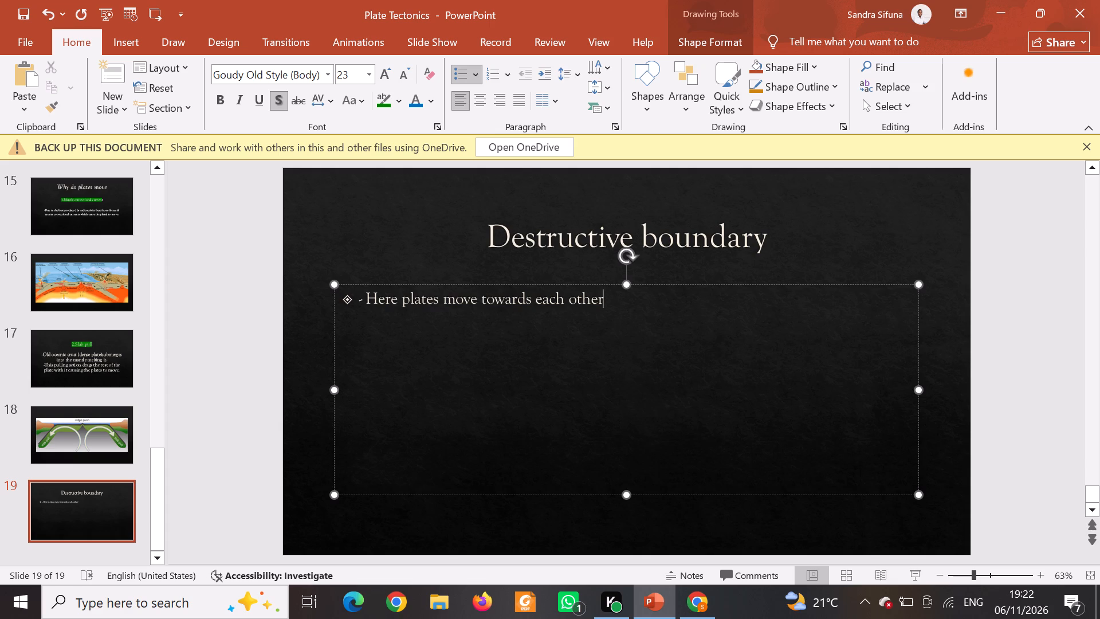
key("space")
key("period")
Add a second bullet reading "There of 2 types; Continental and Oceanic".
key("Return")
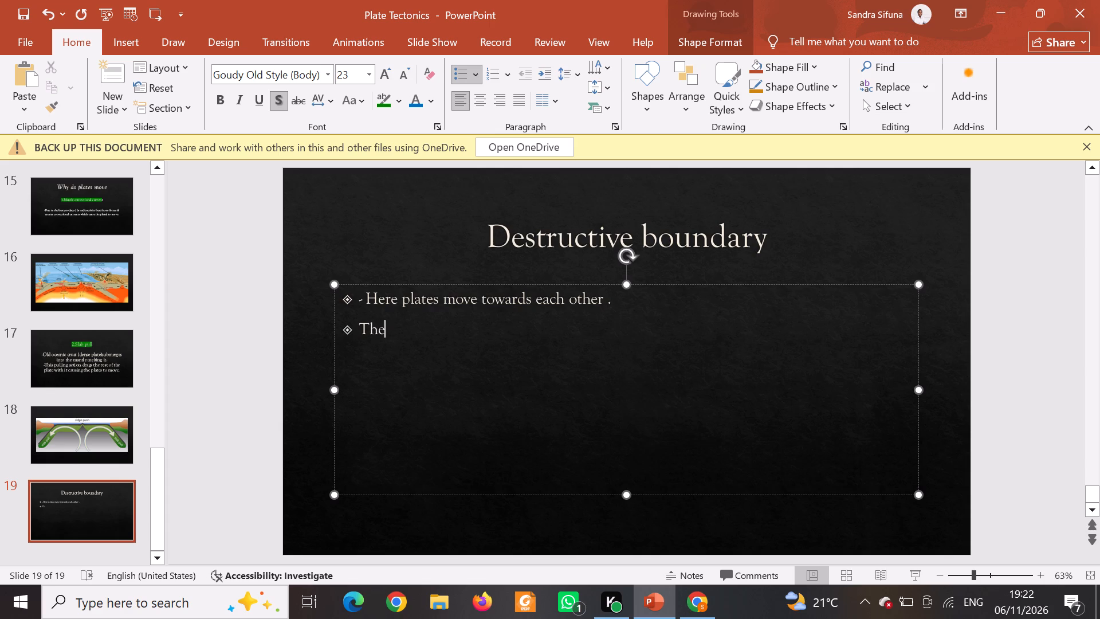
type("of 2 types")
key("semicolon")
key("c")
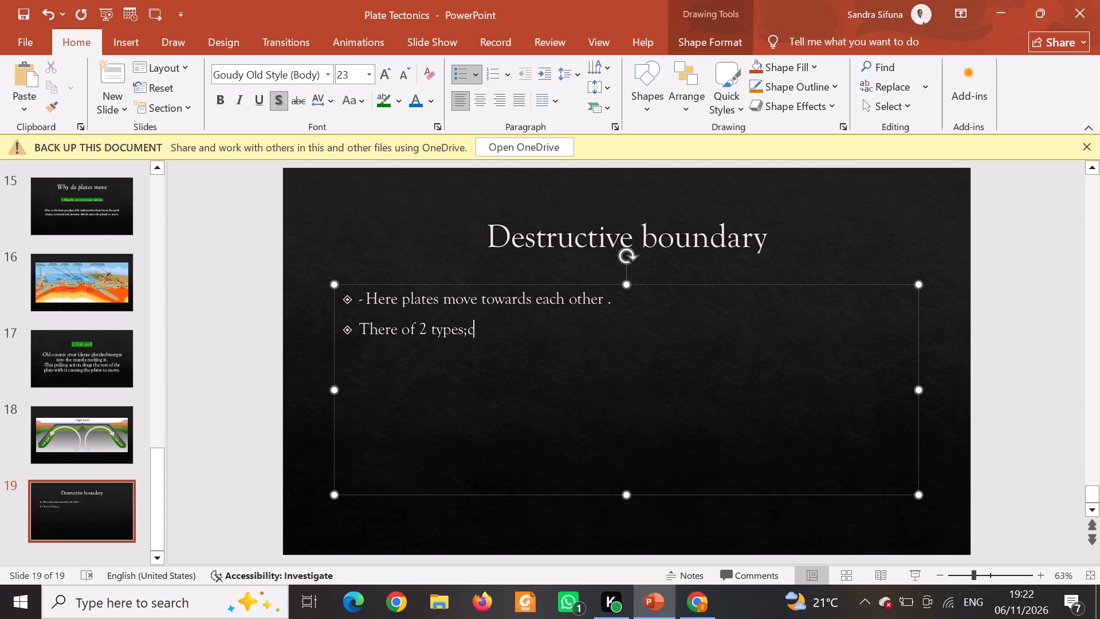
key("BackSpace")
key("c")
type("ontinental and")
key("space")
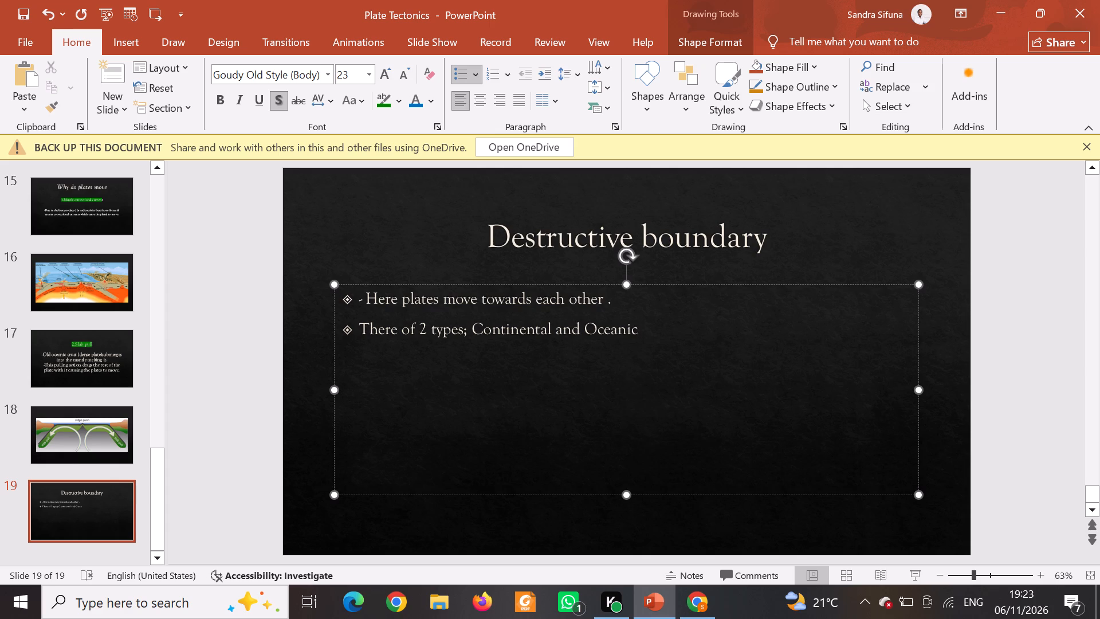
Start a third bullet line and indent it with spaces to line up beneath "Continental".
key("Return")
key("space")
key("space")
key("space")
key("space")
key("space")
key("space")
key("space")
key("space")
key("space")
key("space")
key("space")
key("space")
key("space")
key("space")
key("space")
key("space")
key("space")
key("space")
key("space")
key("space")
key("space")
key("space")
key("space")
key("space")
key("space")
key("space")
key("space")
key("space")
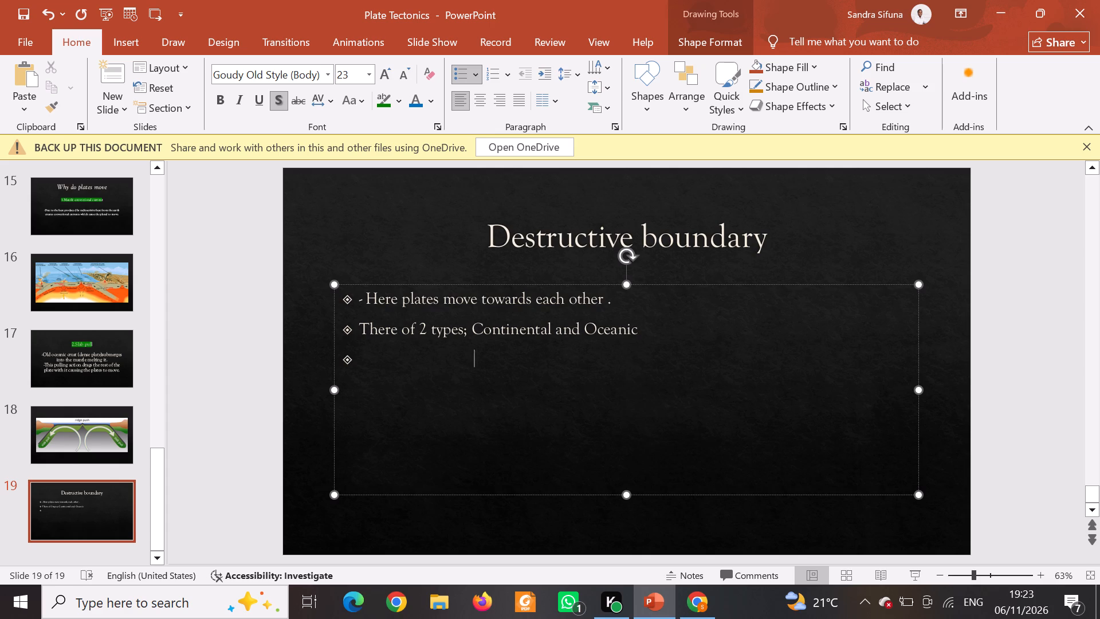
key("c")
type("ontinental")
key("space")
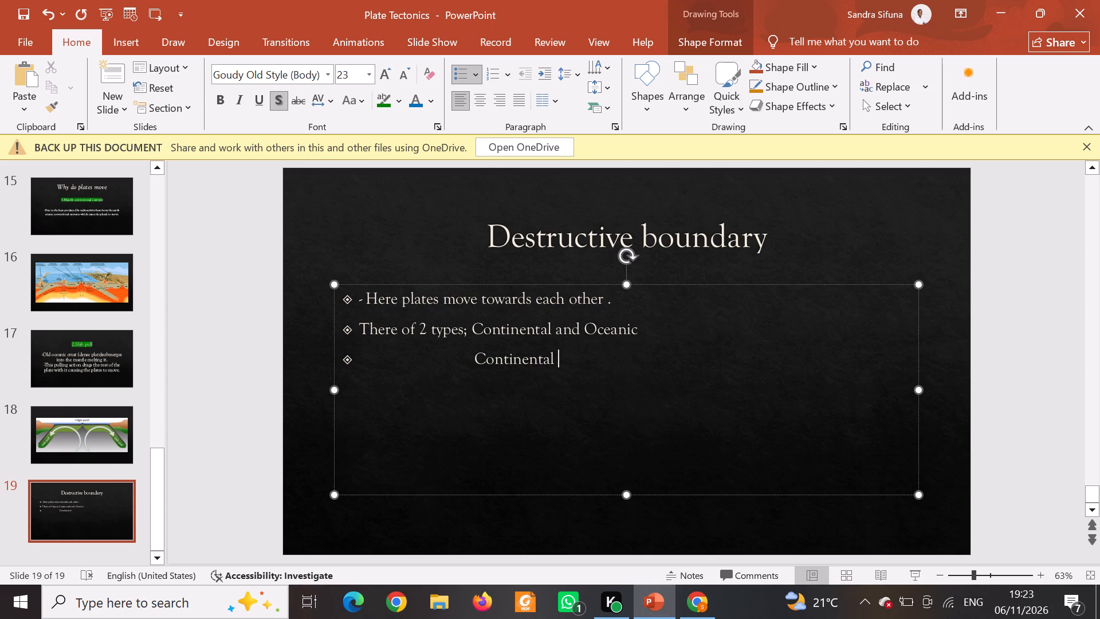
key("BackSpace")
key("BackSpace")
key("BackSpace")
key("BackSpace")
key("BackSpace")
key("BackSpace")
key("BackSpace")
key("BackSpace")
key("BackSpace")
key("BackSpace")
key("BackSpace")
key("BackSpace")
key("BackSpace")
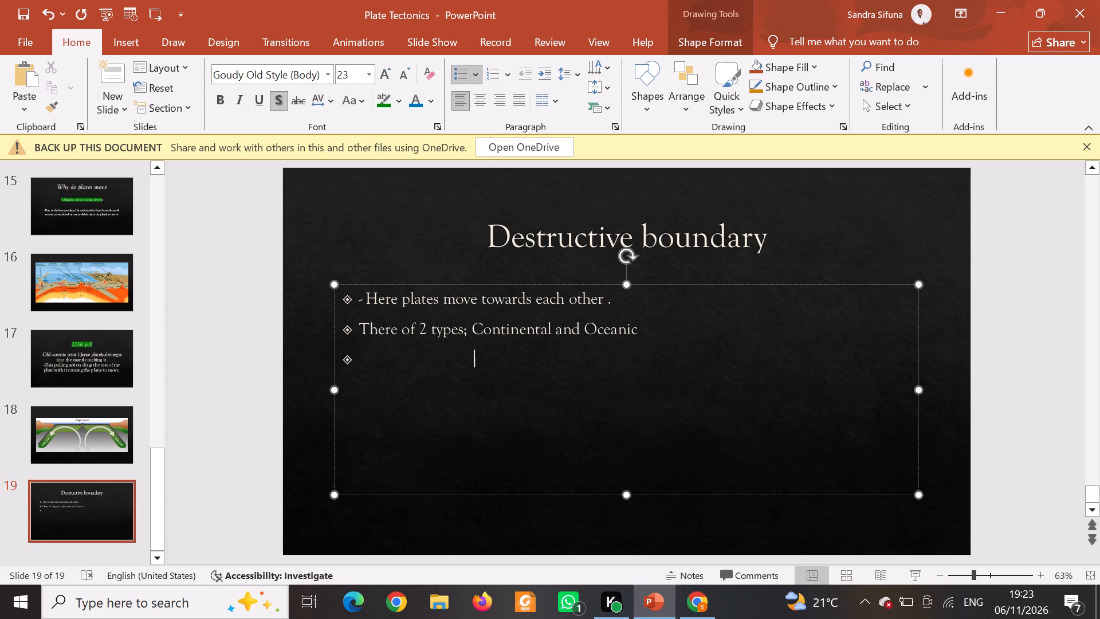
Enter "Oceanic and Oceanic" as the text of the indented third line.
key("o")
key("c")
type("ean")
type("ic")
key("space")
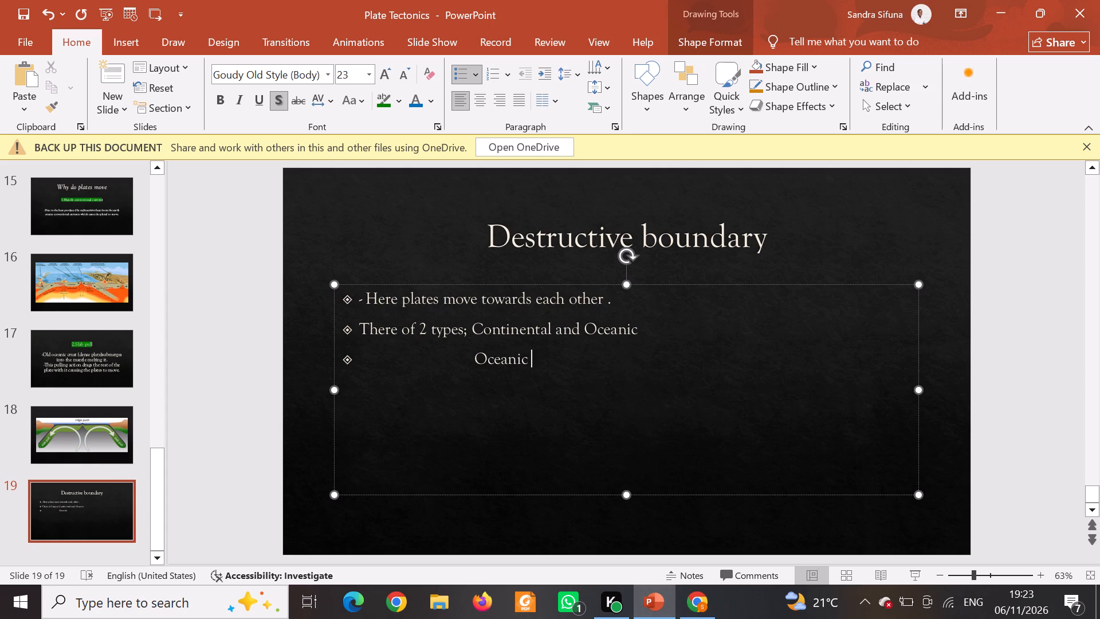
type("and")
key("space")
type("ceanic")
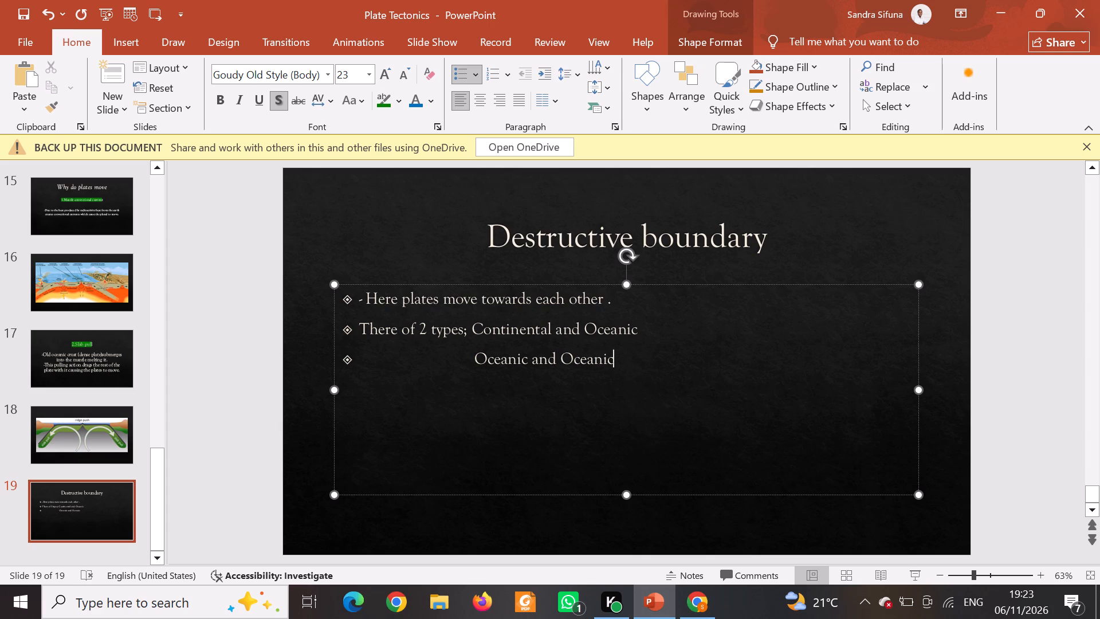
Remove the bullet marker from the "Oceanic and Oceanic" line and realign its text beneath "Continental" with extra spaces.
left_click(357, 359)
key("BackSpace")
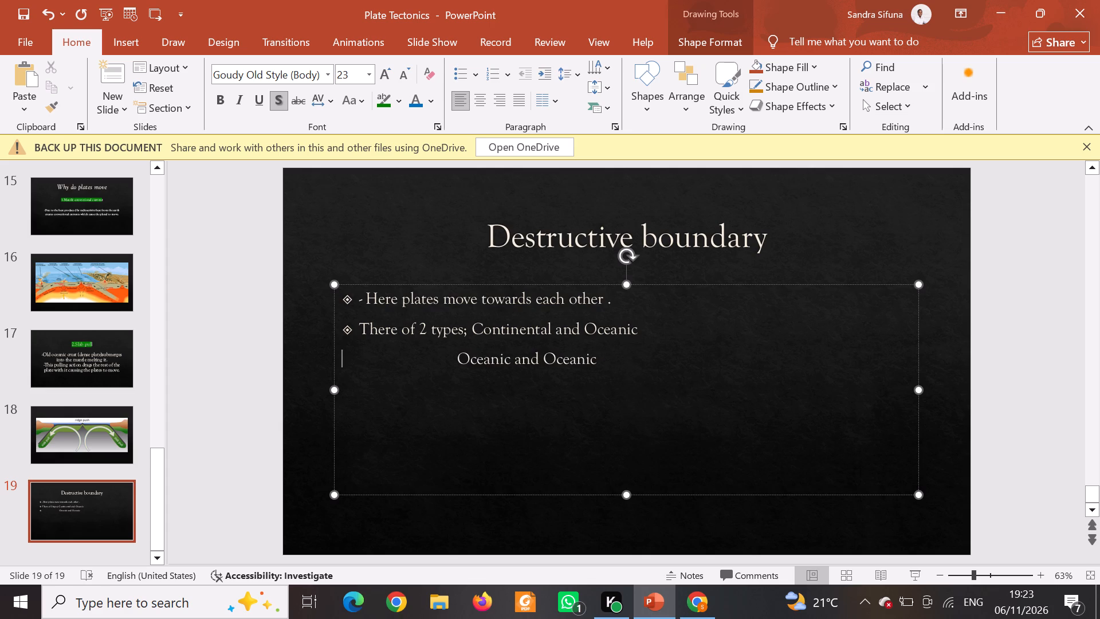
left_click(456, 359)
key("space")
key("space")
key("space")
key("space")
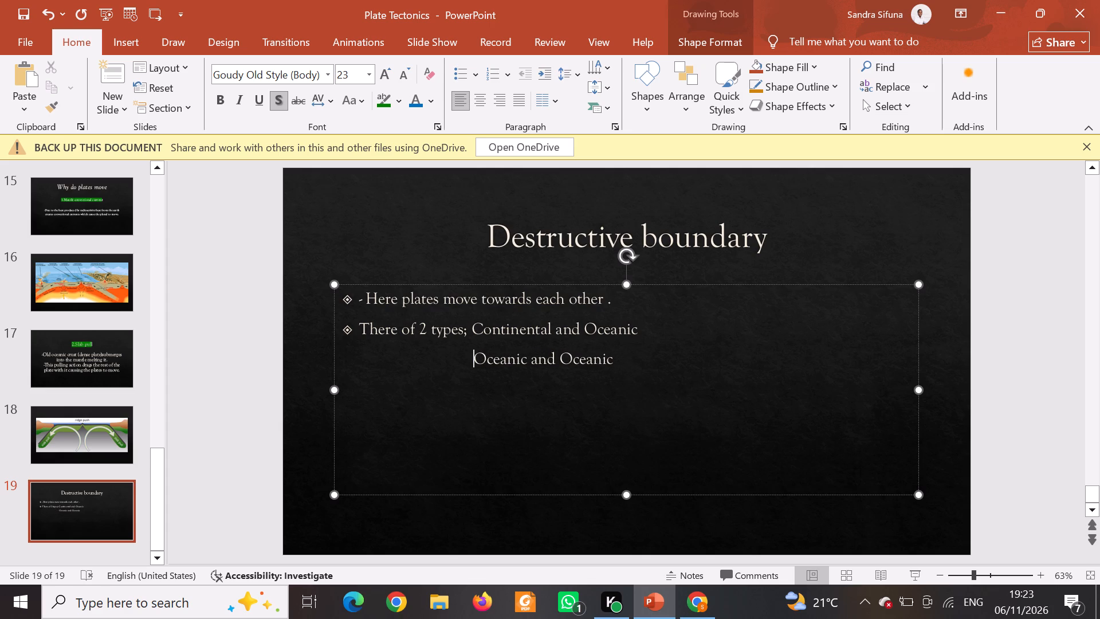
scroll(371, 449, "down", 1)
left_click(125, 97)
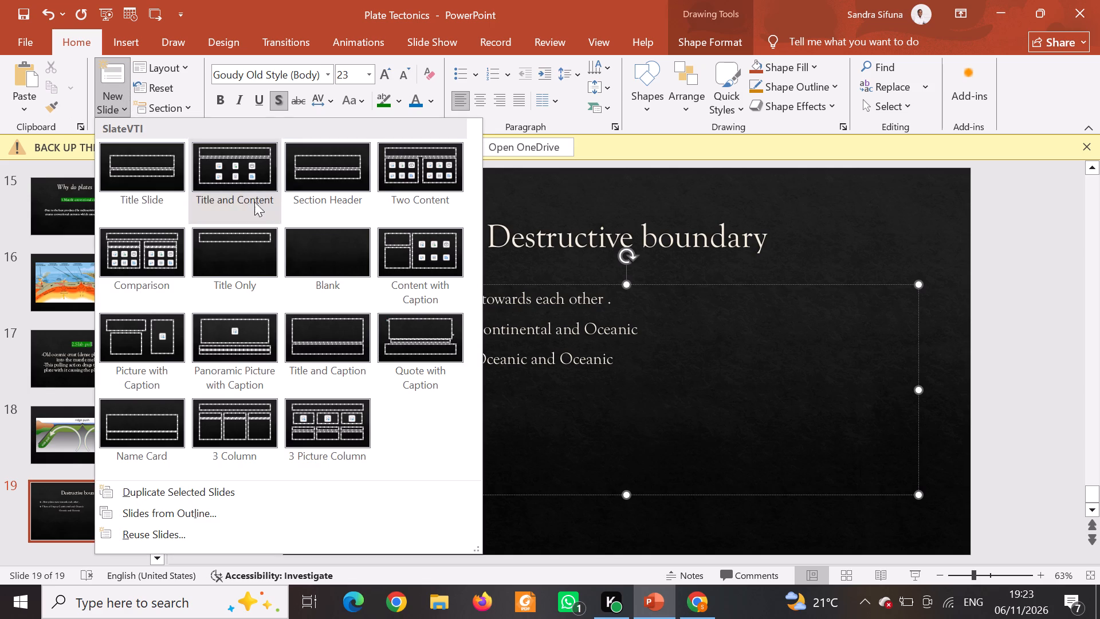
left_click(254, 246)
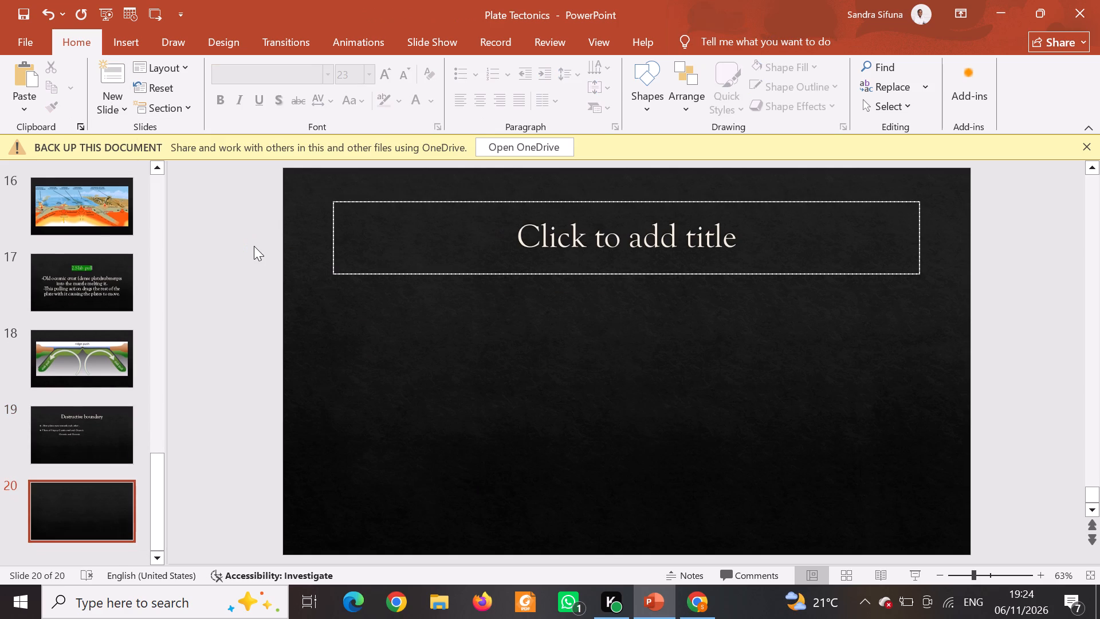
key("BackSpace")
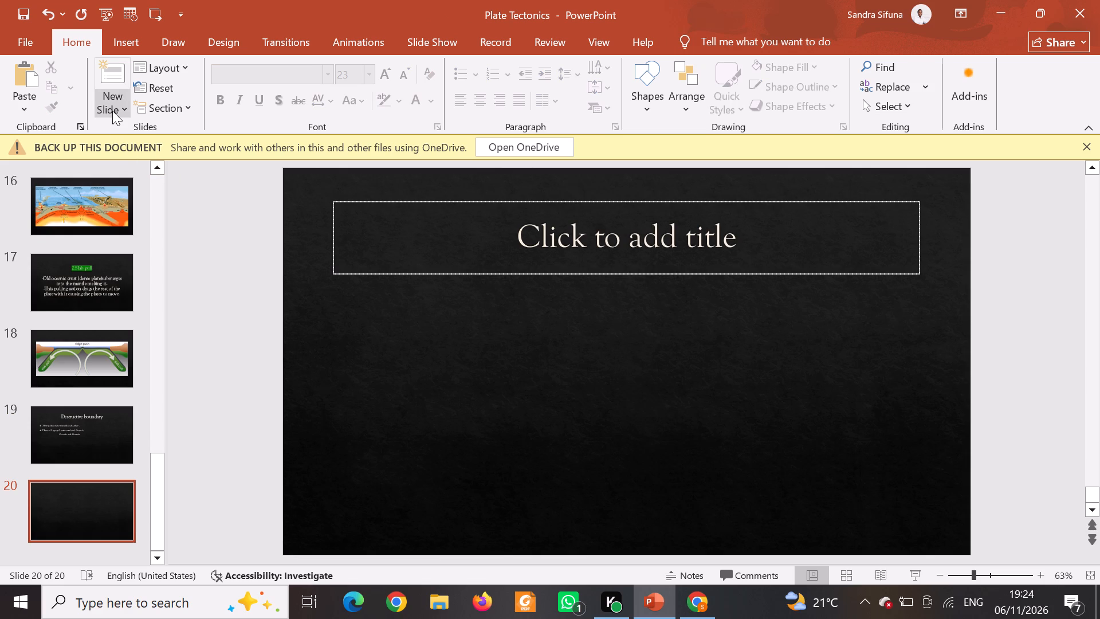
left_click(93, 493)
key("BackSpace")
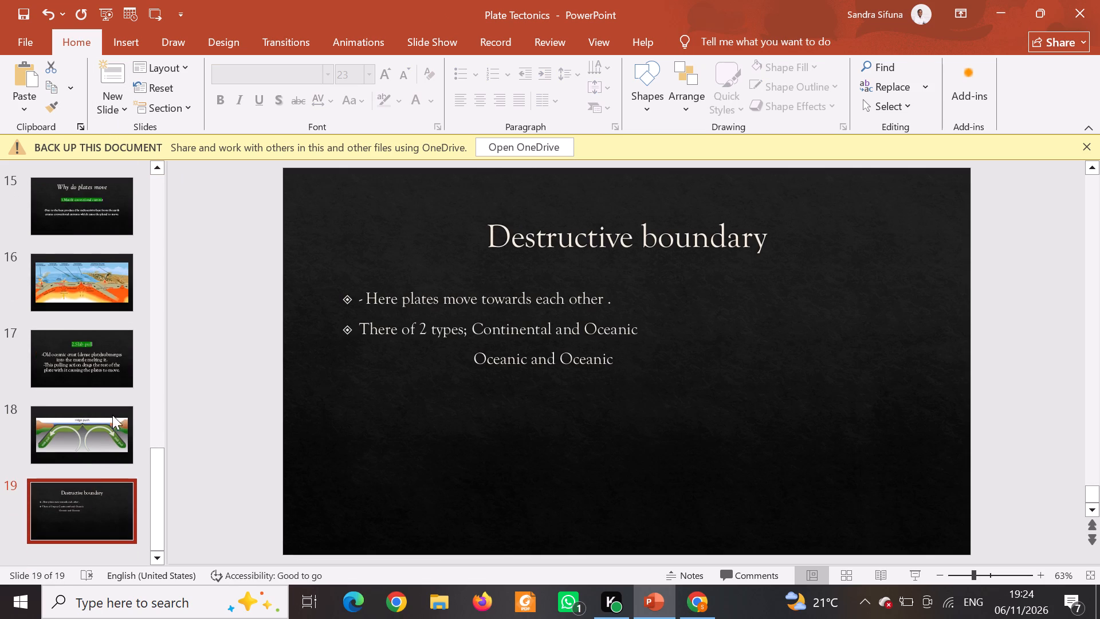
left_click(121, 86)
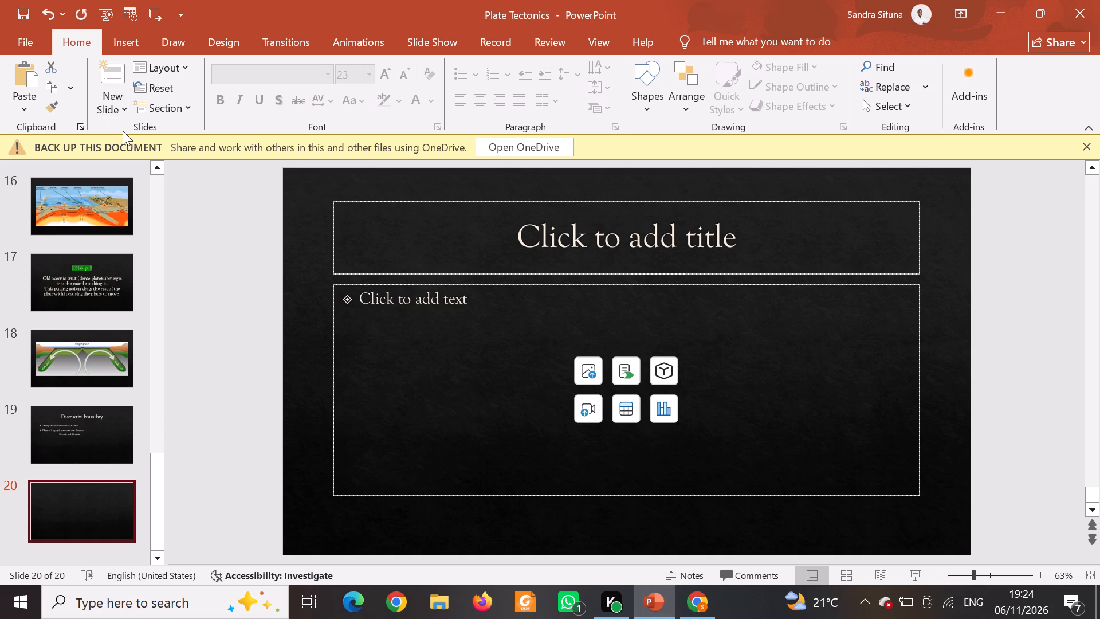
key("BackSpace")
Add a new slide with the Section Header layout after the "Destructive boundary" slide.
scroll(123, 131, "down", 1)
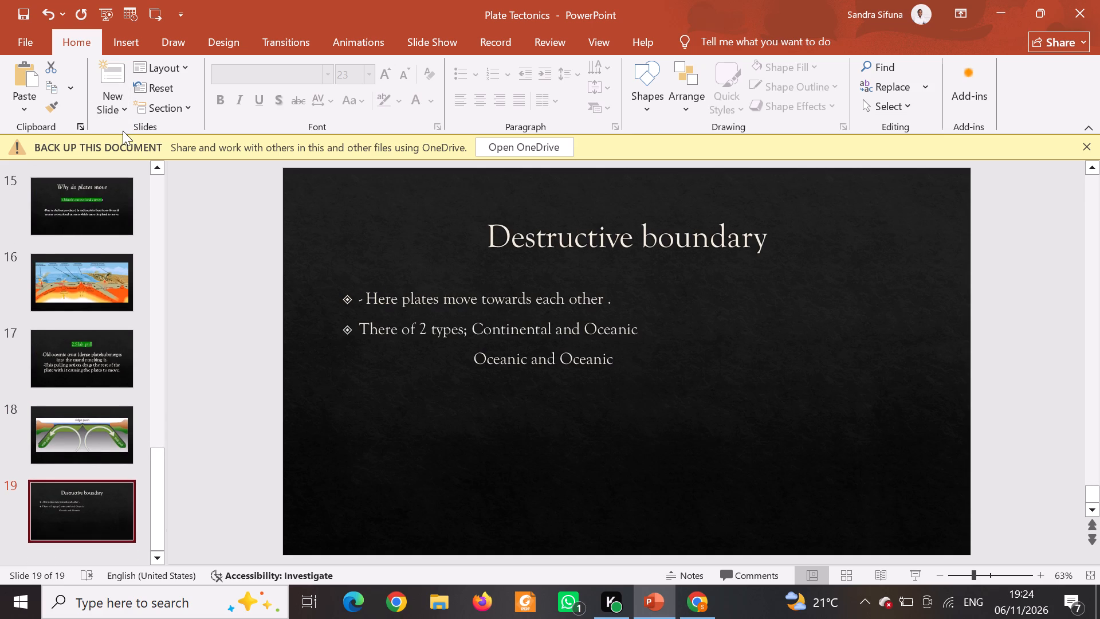
scroll(123, 131, "down", 1)
left_click(99, 97)
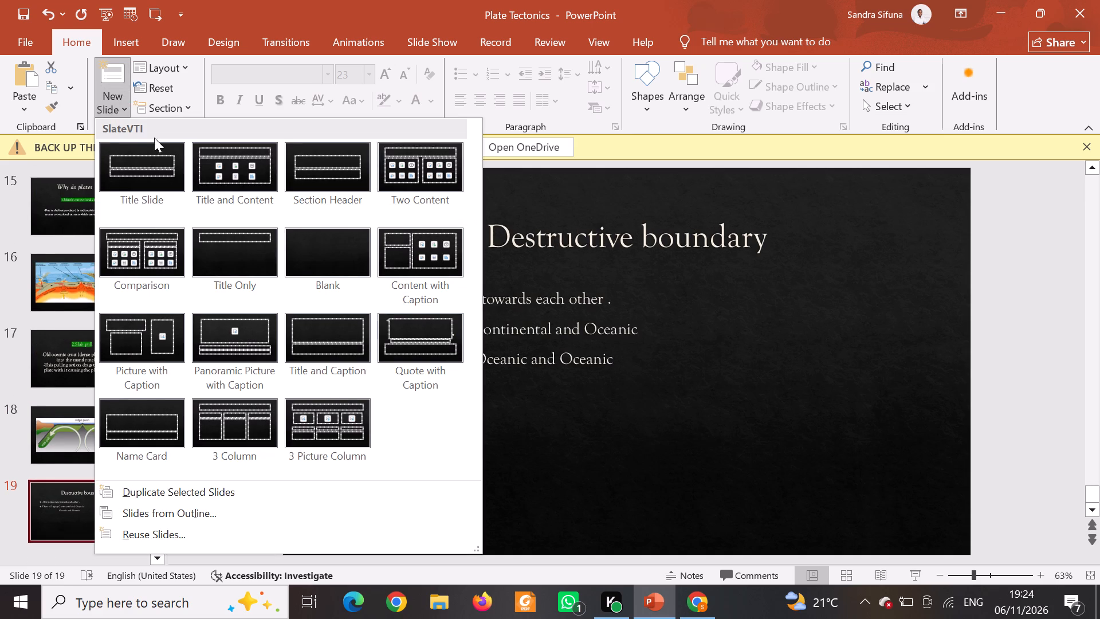
left_click(332, 179)
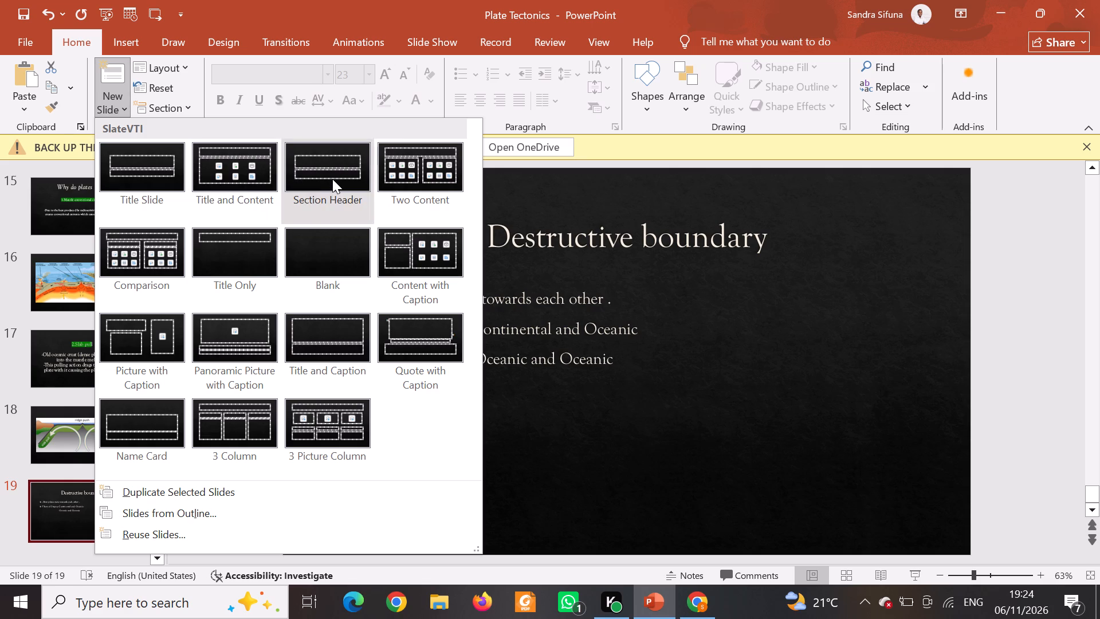
Enter "Continental and Oceanic plates meet" as the title of the new slide 20.
left_click(415, 335)
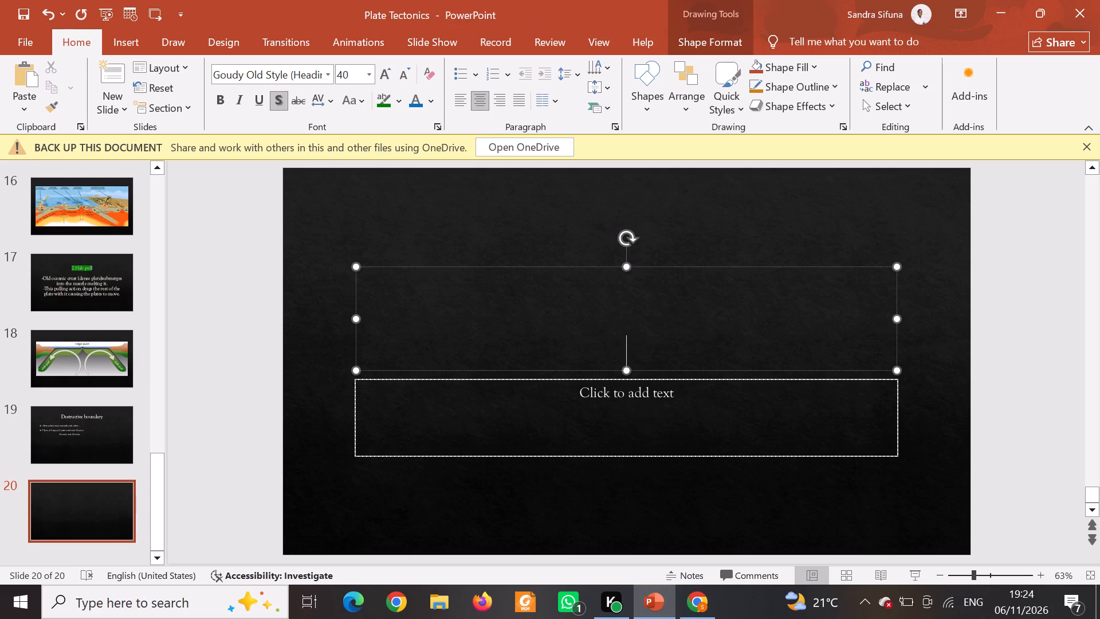
key("c")
type("ontinental")
key("space")
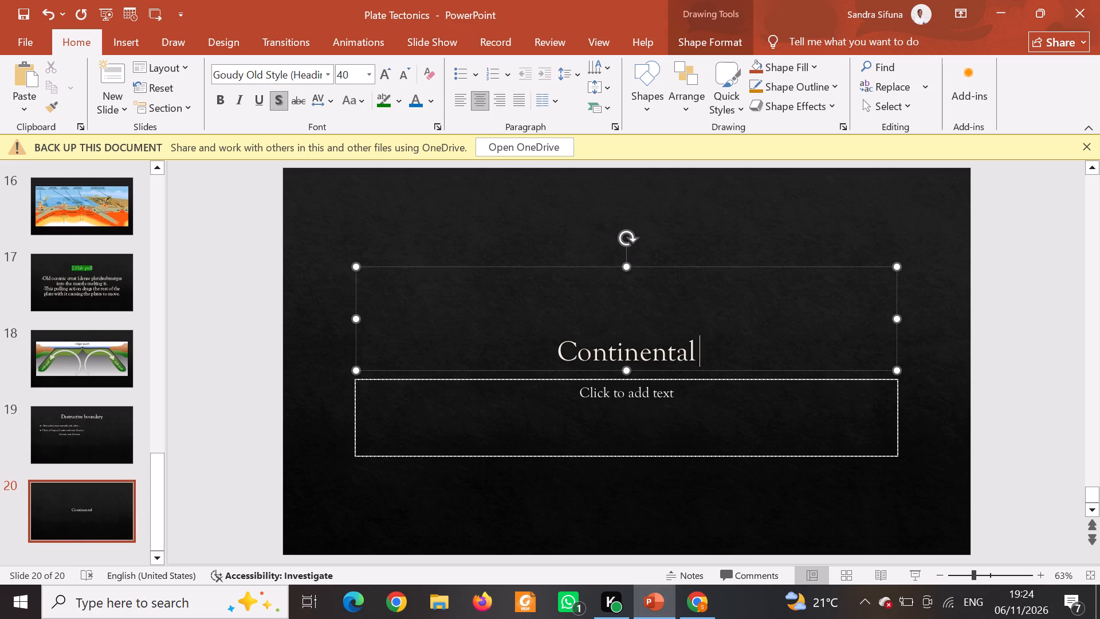
type("and")
key("space")
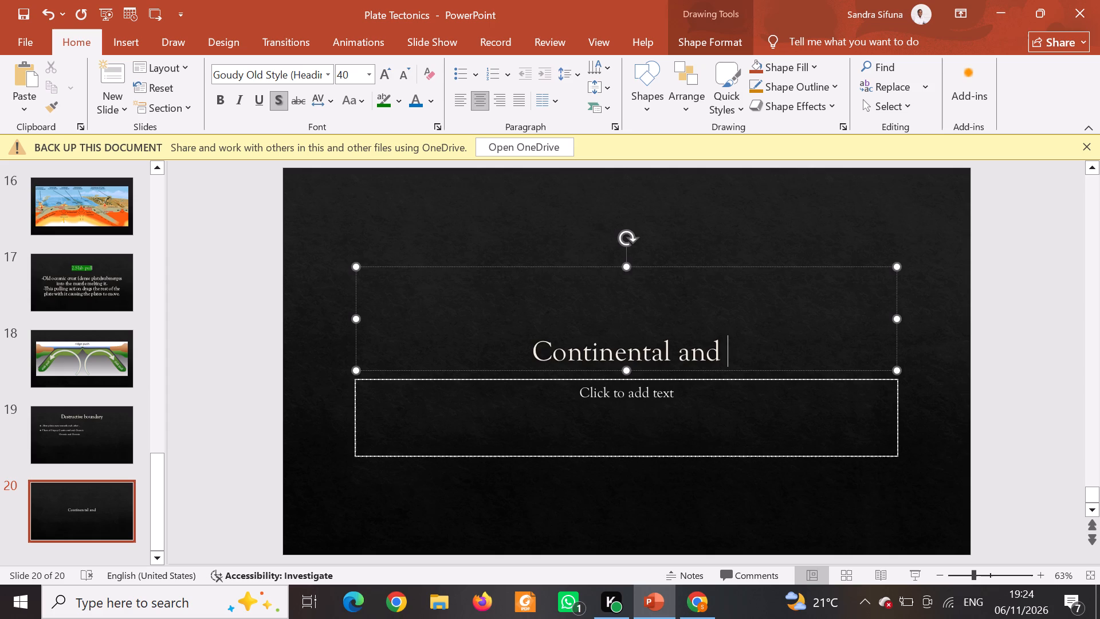
type("ceanic")
key("space")
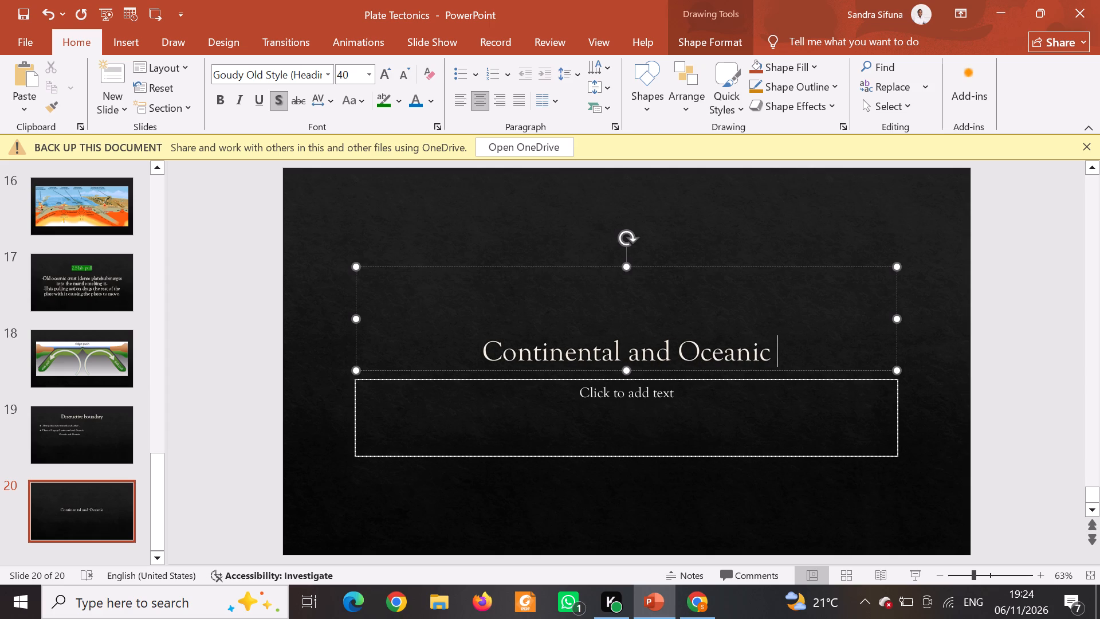
type("plates me")
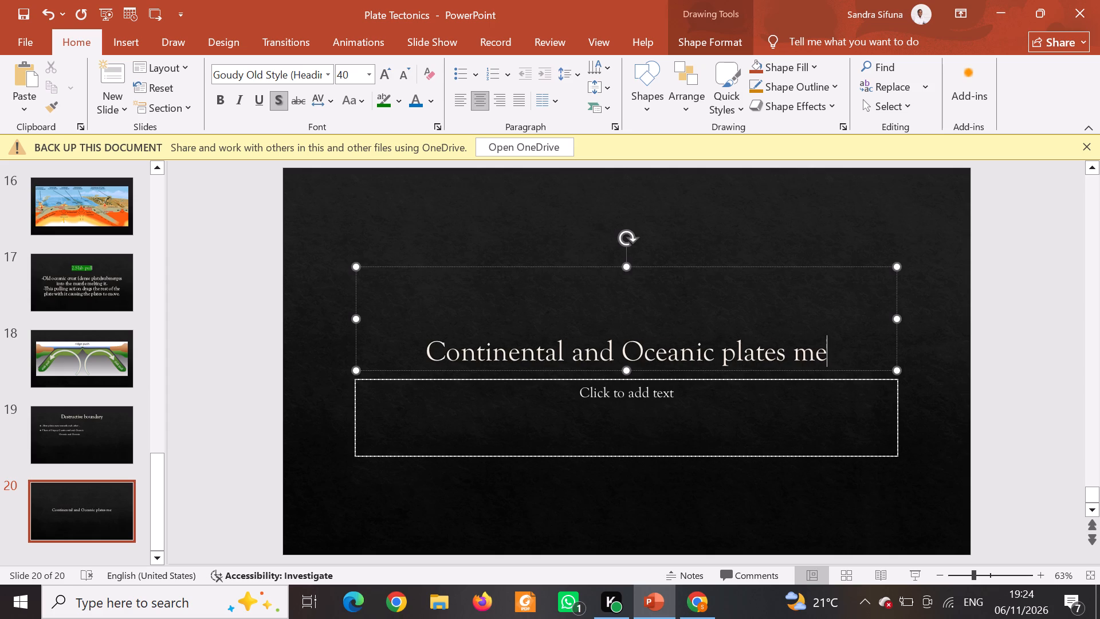
type("et")
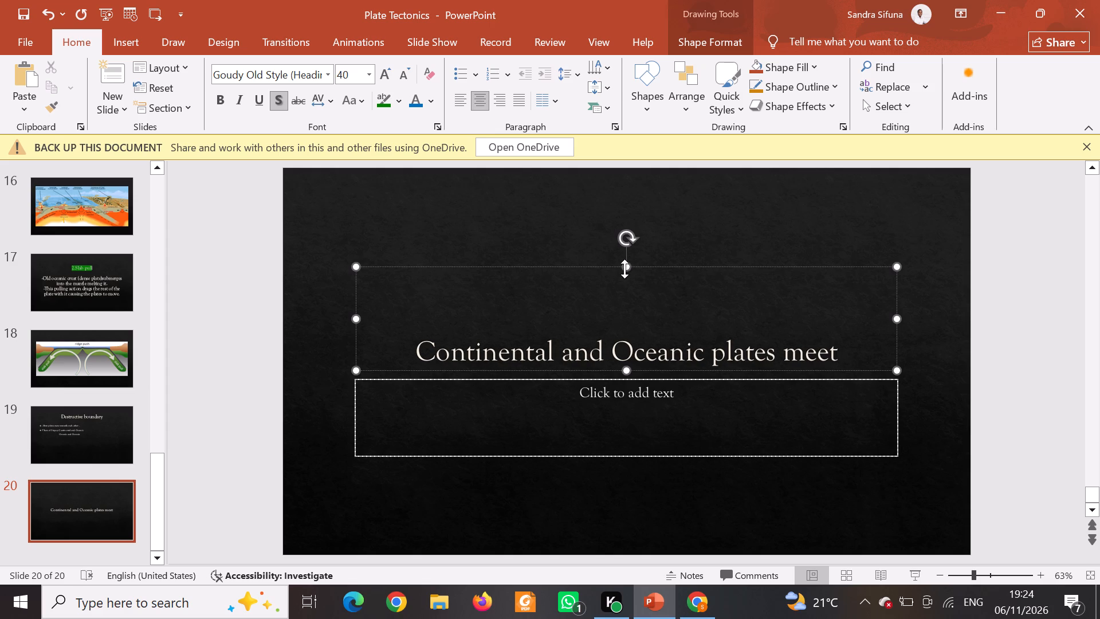
Resize the title box from its upper and lower edges so the title sits near the top of the slide.
left_click_drag(624, 265, 623, 171)
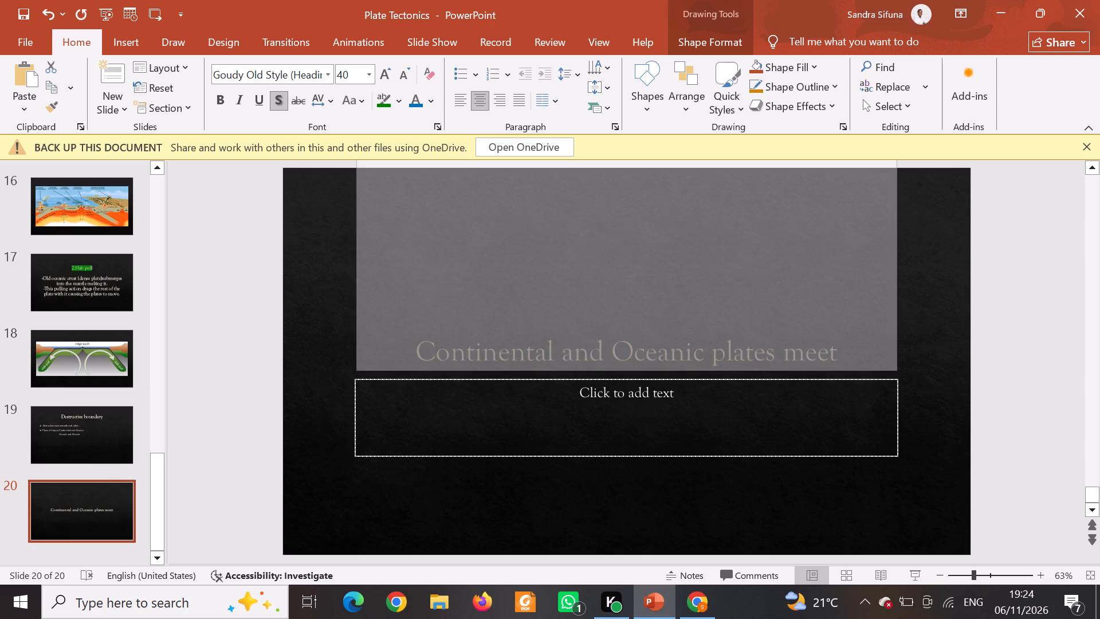
left_click_drag(623, 171, 613, 190)
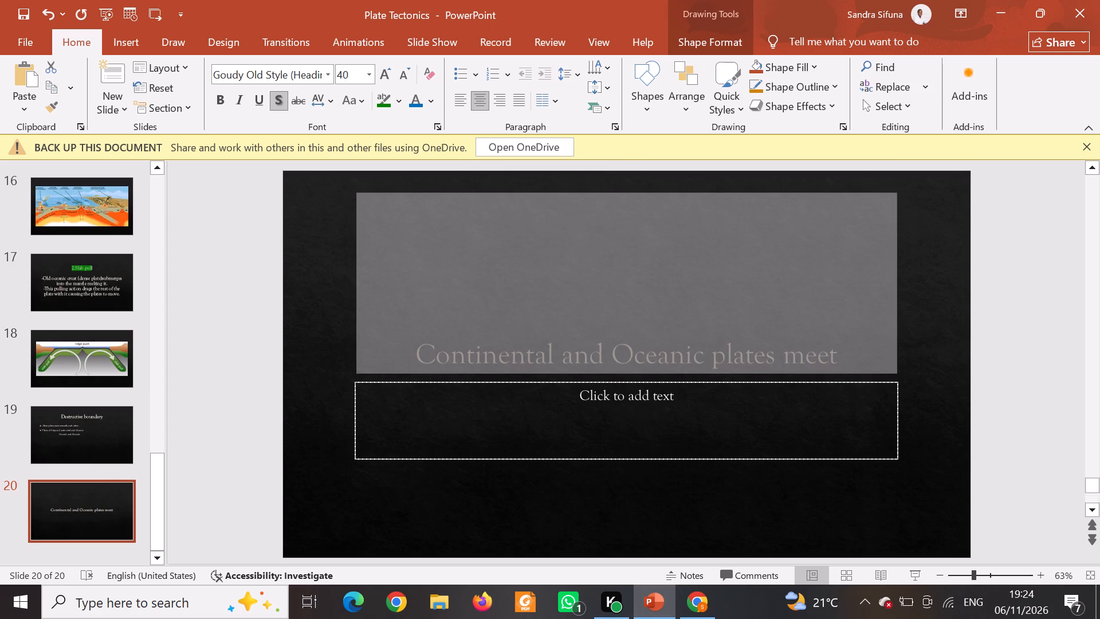
left_click_drag(630, 374, 624, 353)
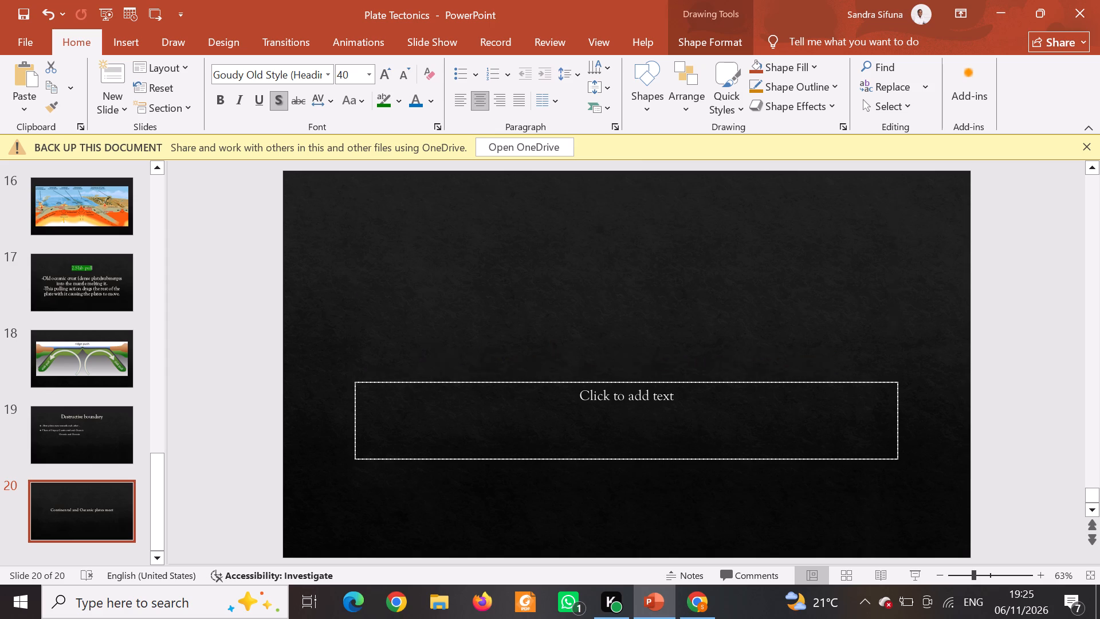
left_click_drag(624, 353, 611, 171)
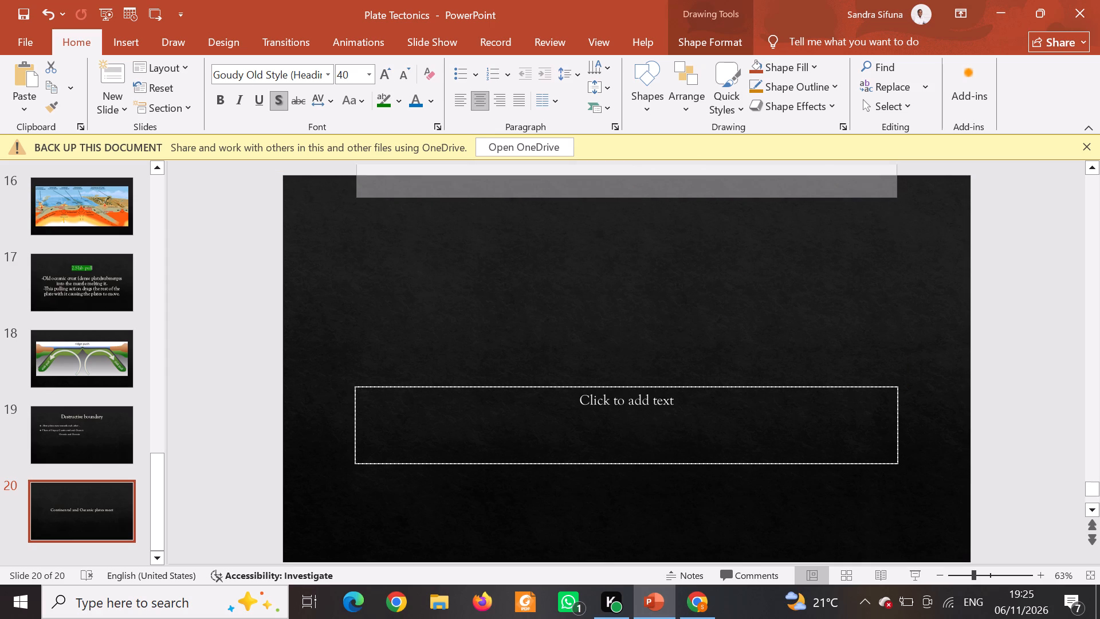
left_click_drag(611, 171, 627, 232)
Extend the text placeholder upward so that it starts just beneath the slide title.
left_click(635, 422)
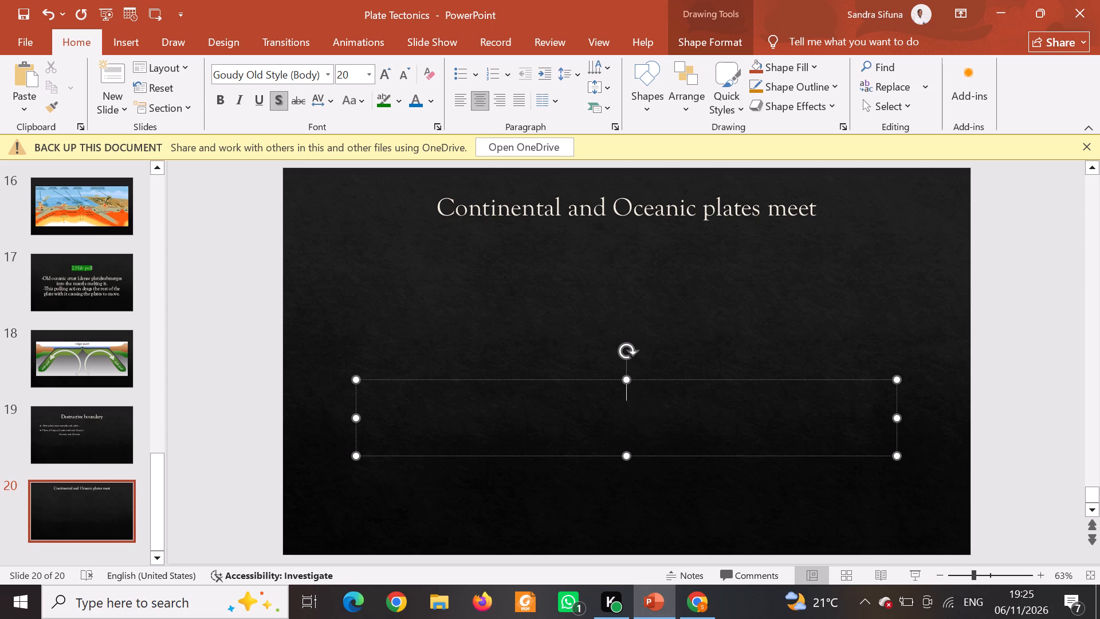
left_click_drag(626, 381, 623, 215)
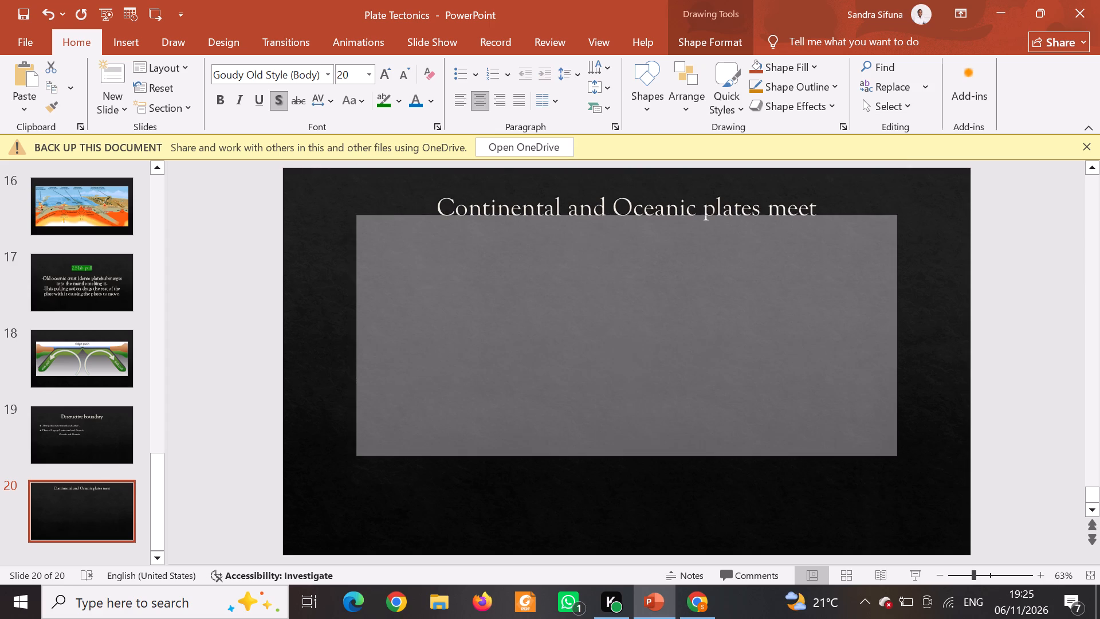
left_click_drag(623, 215, 627, 218)
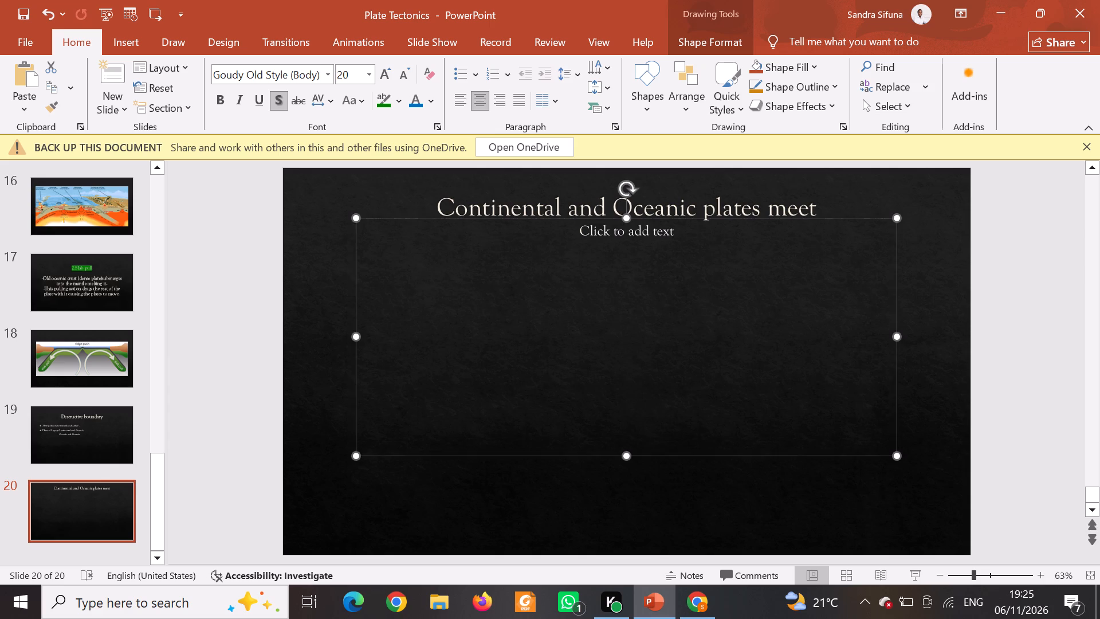
Enter "-The dense /heavy oceanic plate subducts below the continental." as the first line of the body text.
left_click(423, 238)
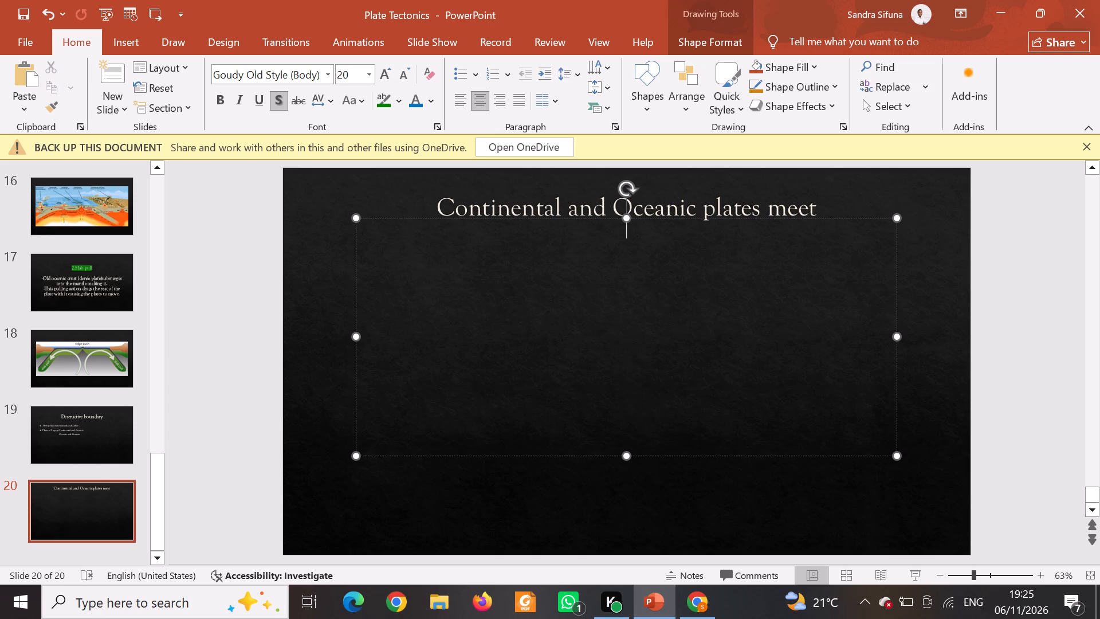
left_click_drag(423, 238, 520, 350)
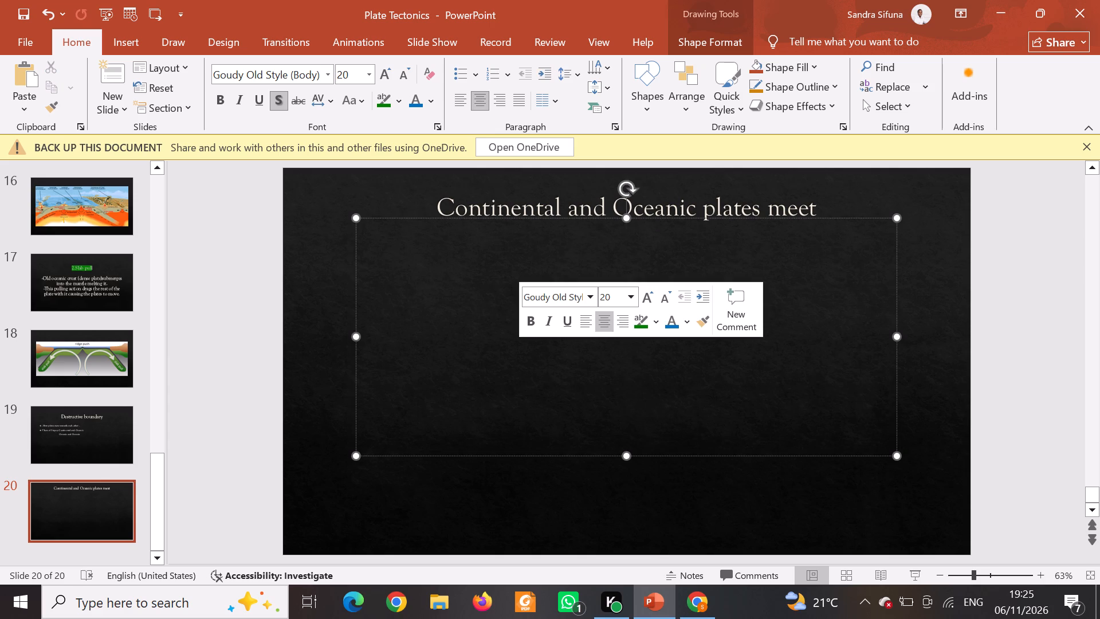
key("minus")
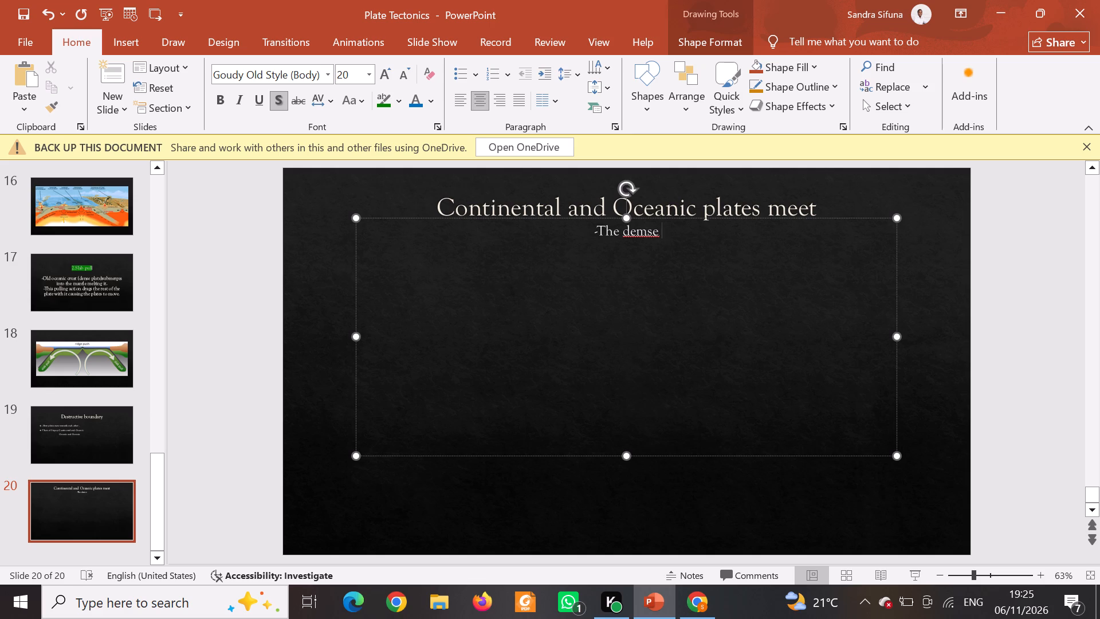
key("BackSpace")
key("BackSpace")
key("BackSpace")
key("BackSpace")
type("ne")
key("BackSpace")
type("se")
key("space")
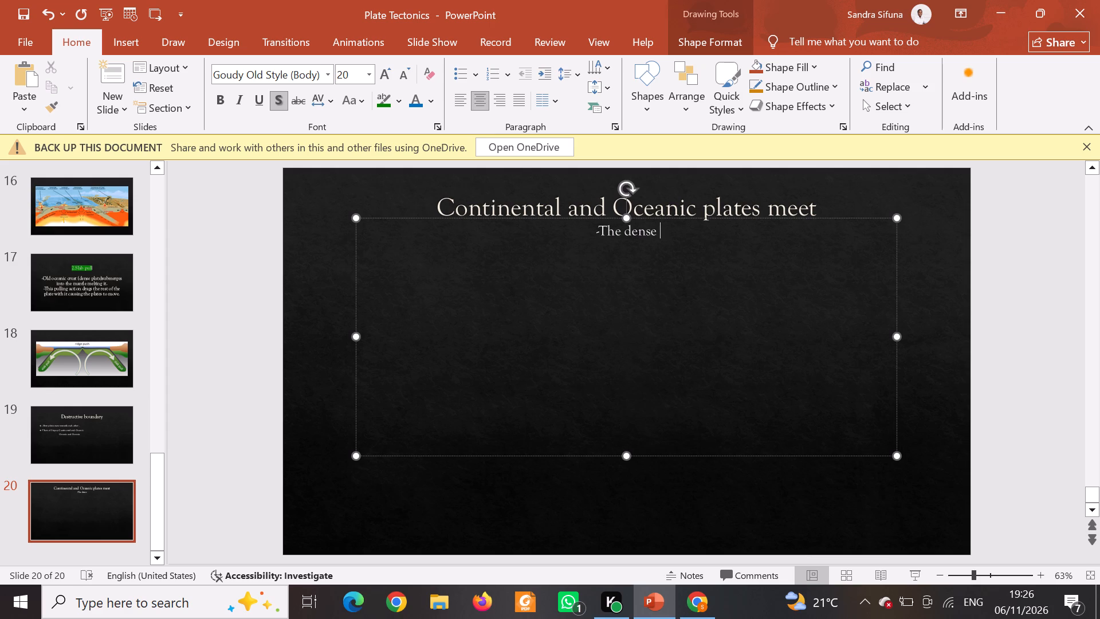
type("/he")
type("avy oceanic")
key("space")
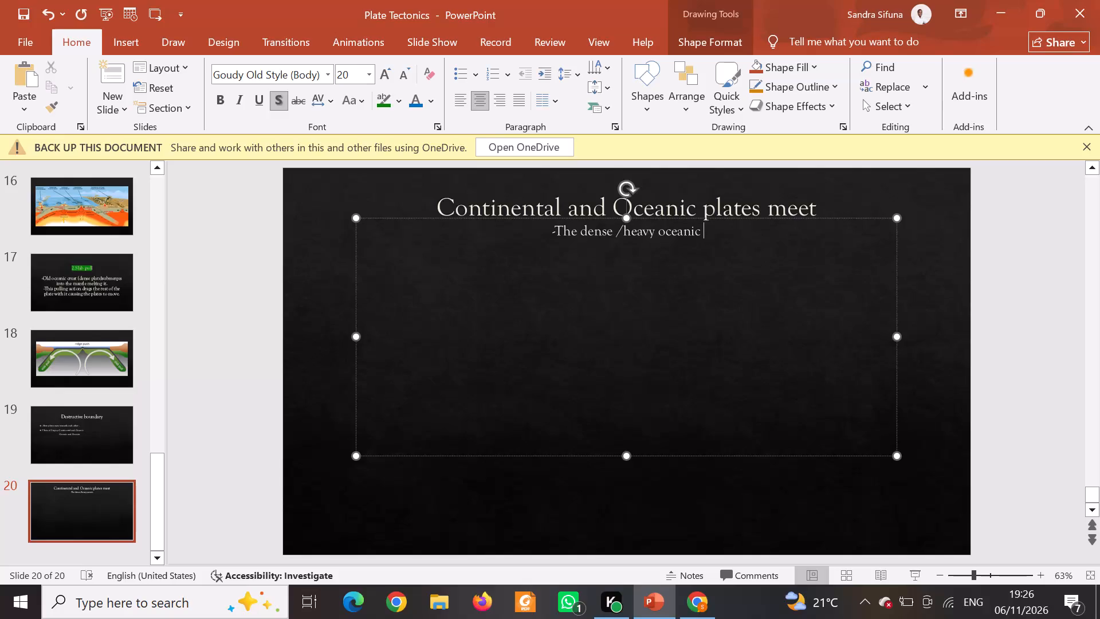
type("plate")
key("space")
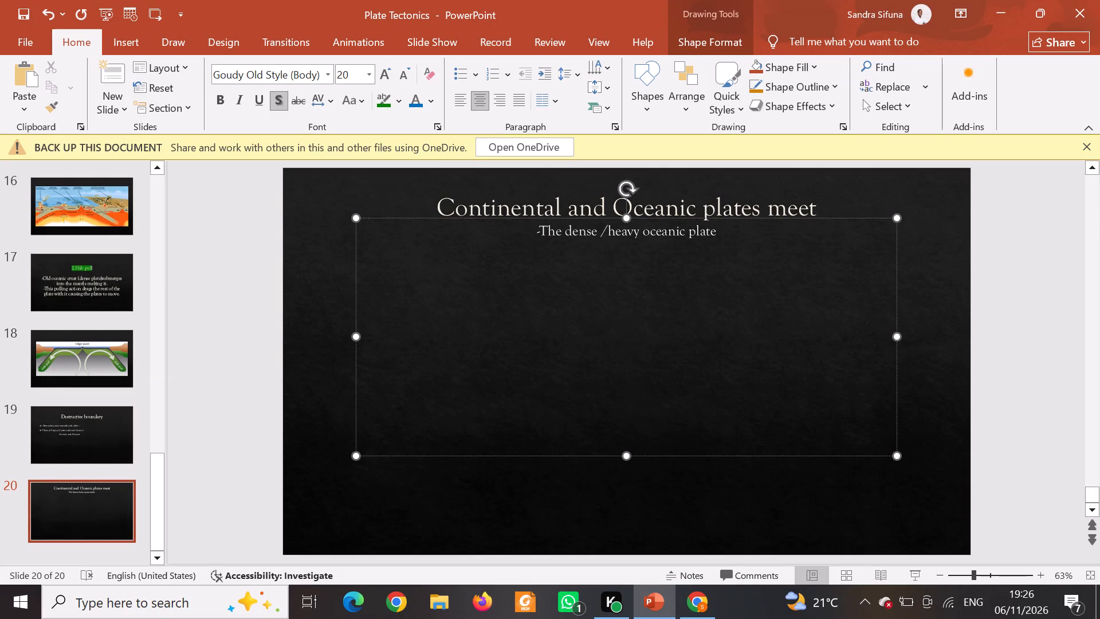
type("subducts")
key("space")
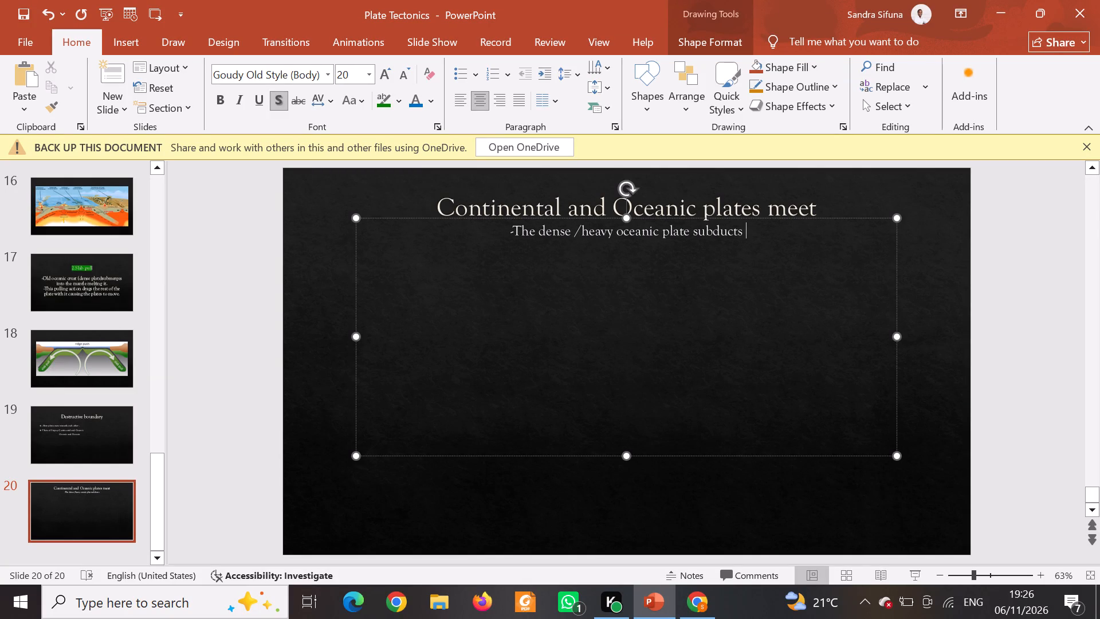
key("space")
type("below the continental")
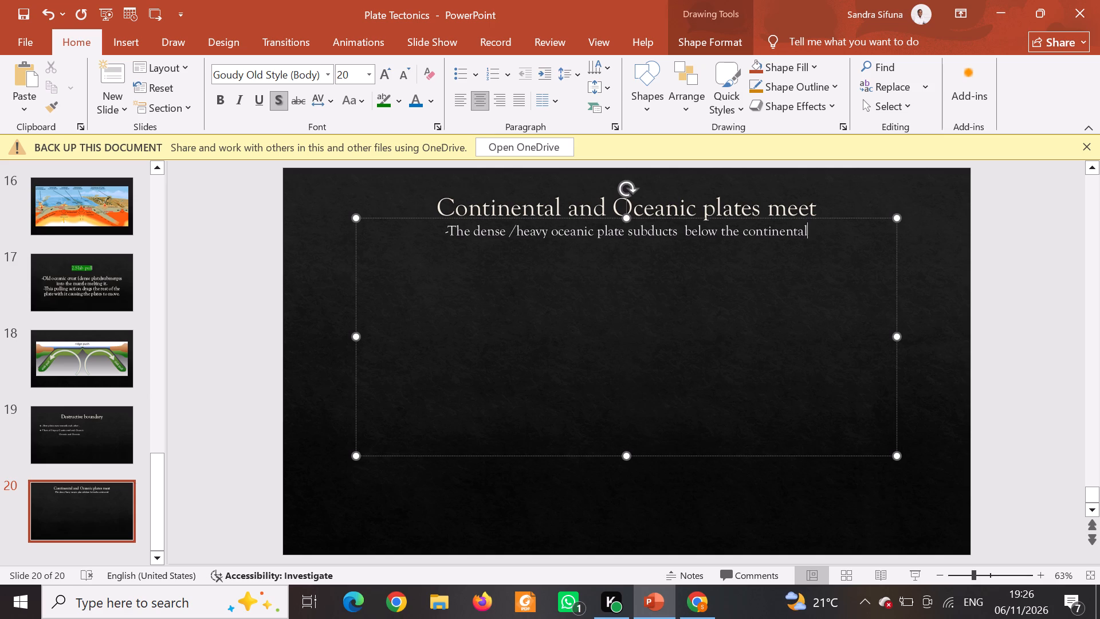
key("period")
Add "-The plate subducting leaves a deep ocean trench." as the second line of the body text, including its leading dash.
key("Return")
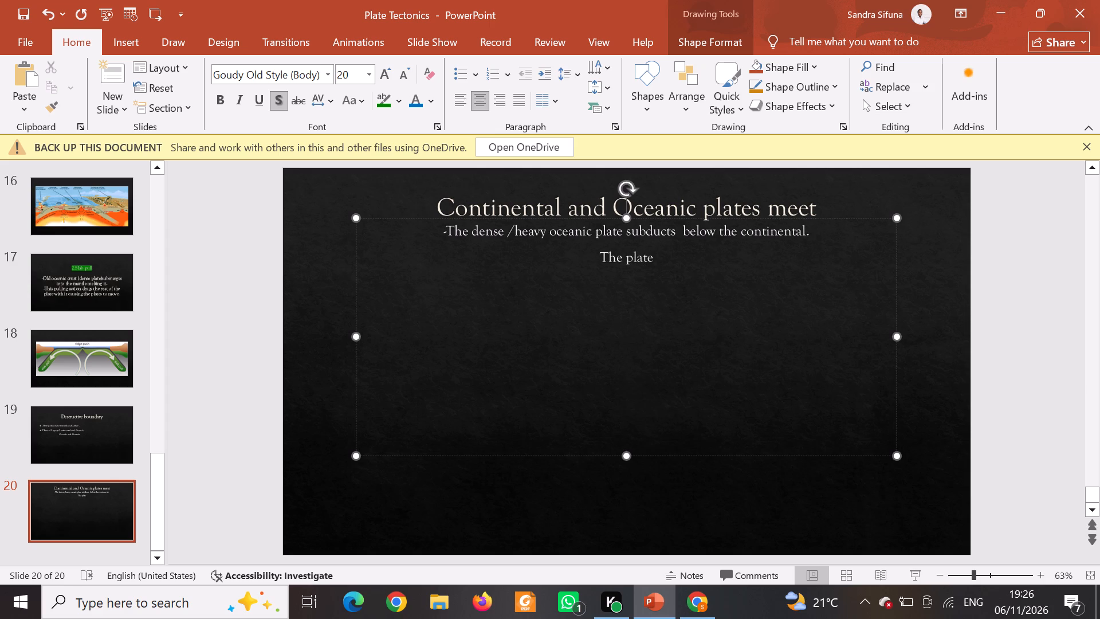
key("space")
type("su")
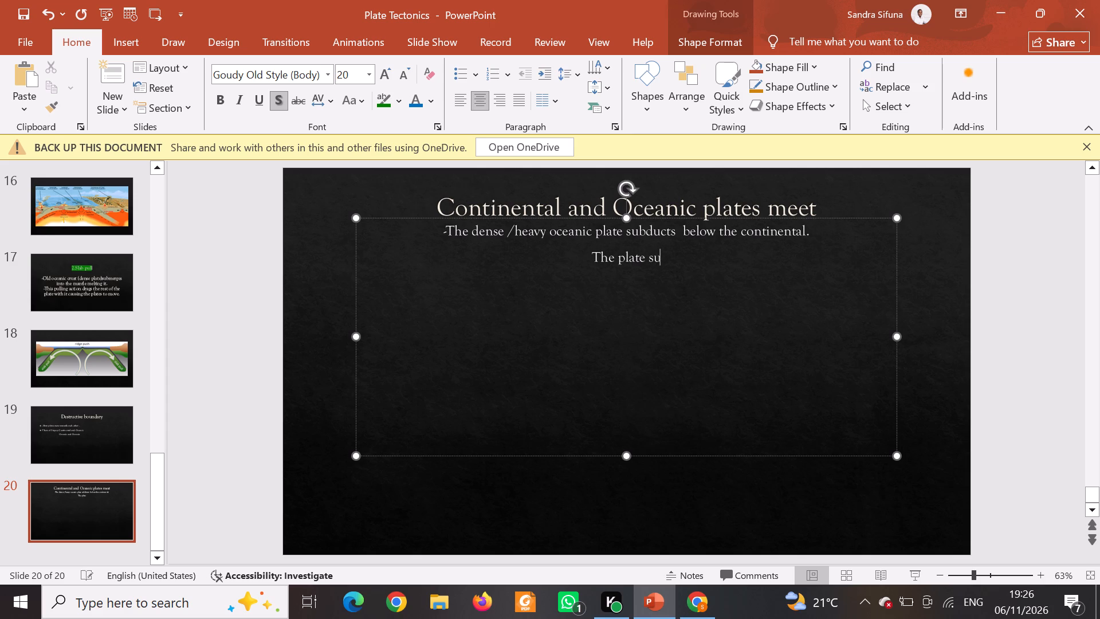
key("b")
type("ducting")
key("space")
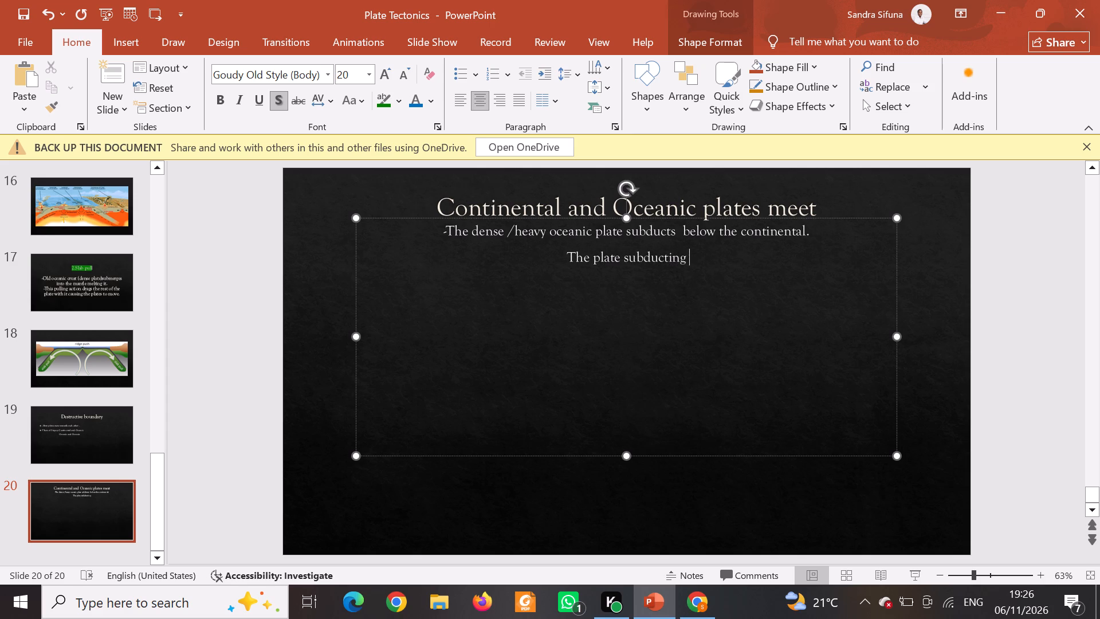
type("leaves a")
key("space")
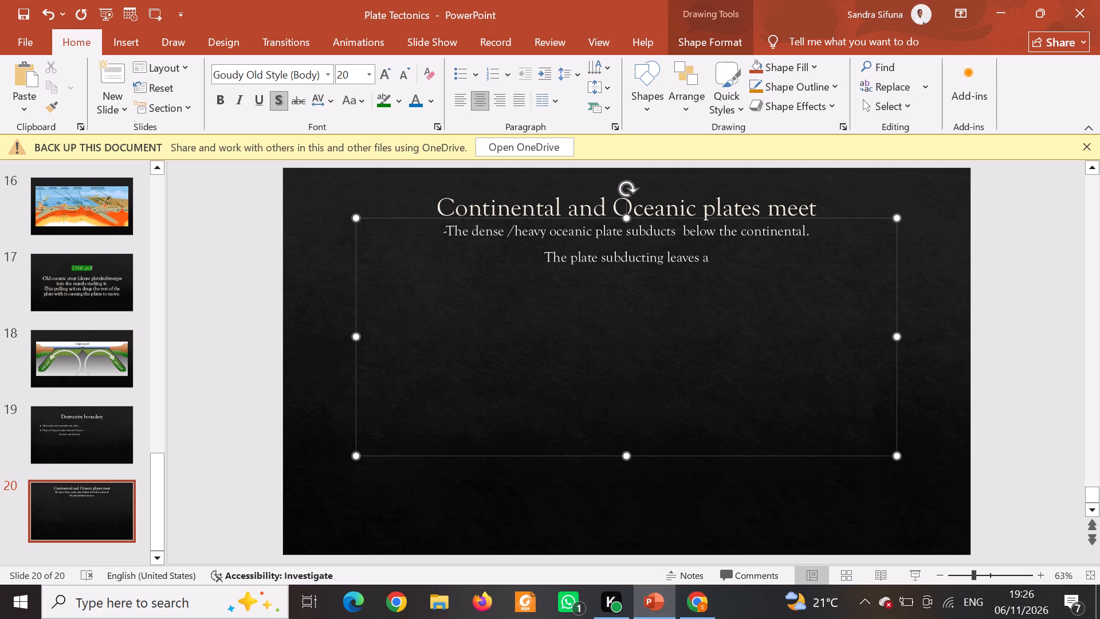
type("deep")
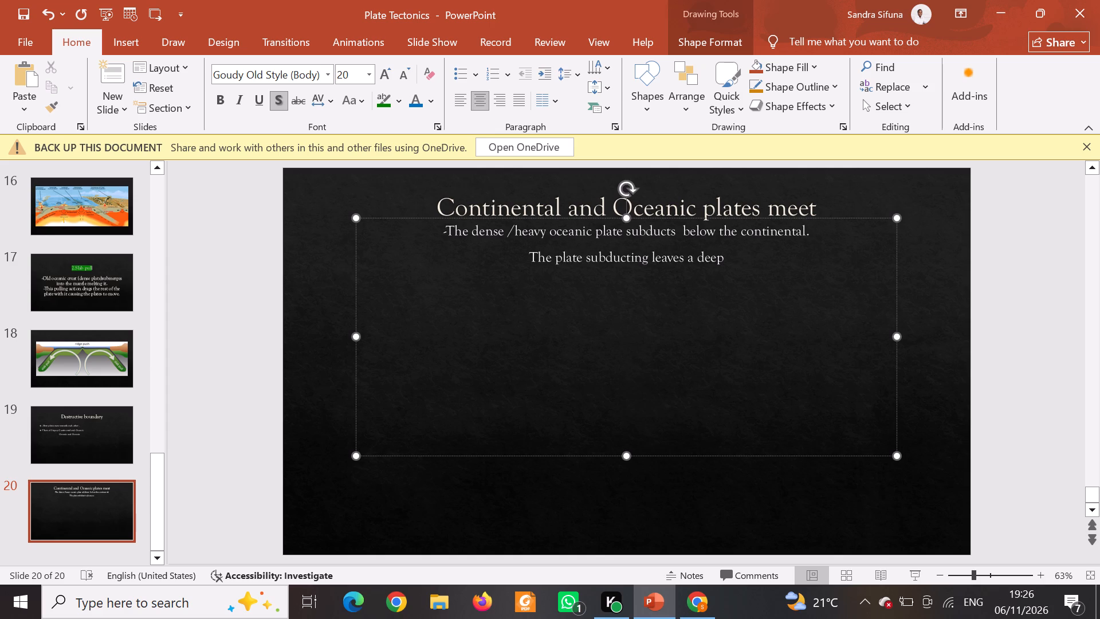
key("space")
type("ocean tr")
type("ench")
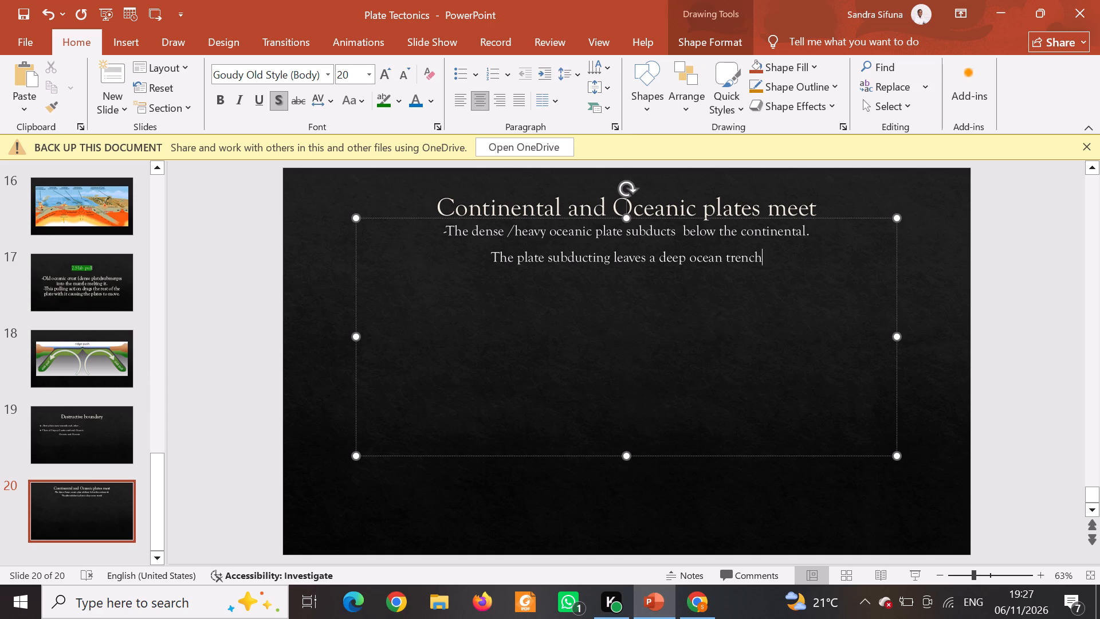
key("period")
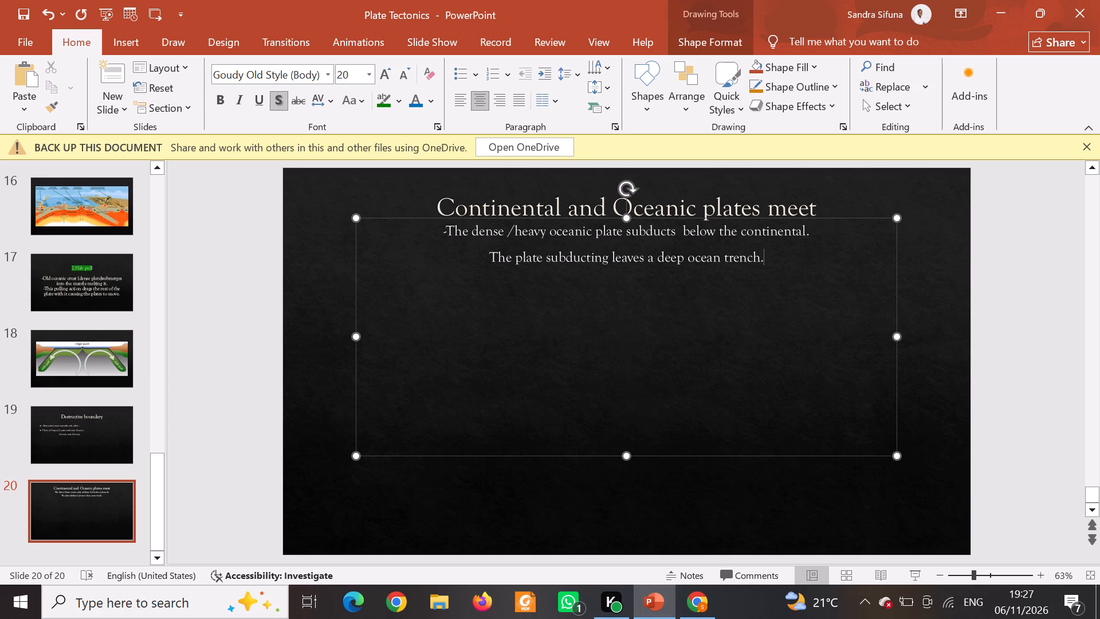
left_click(490, 252)
key("minus")
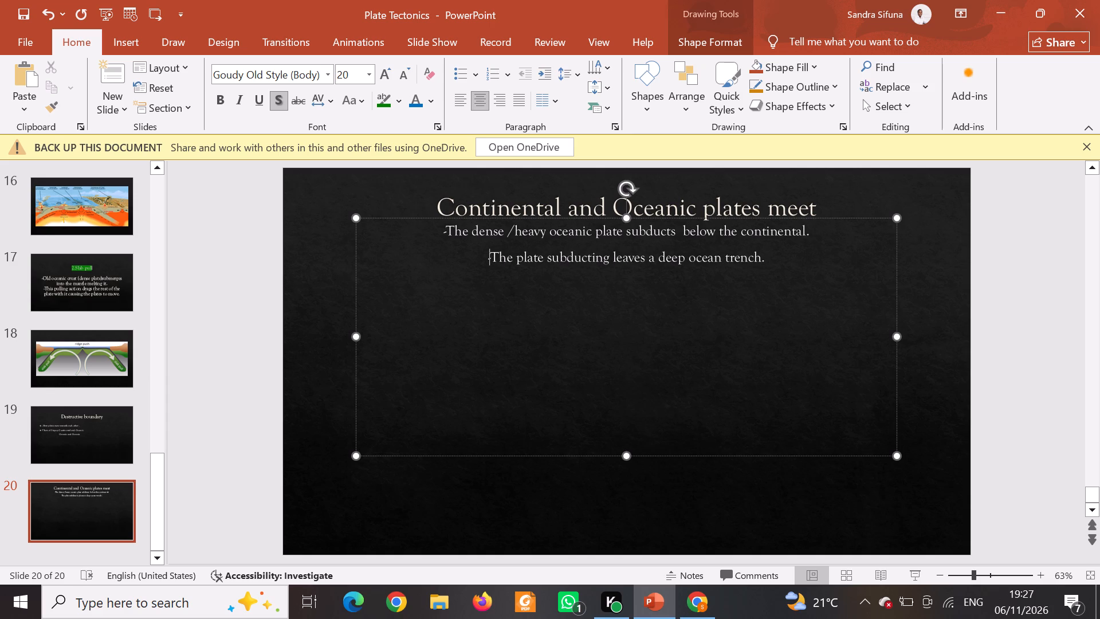
Add a third body line reading "-The oceanic crust is melted as it subducts into the asthenosphere.".
left_click(779, 265)
key("Return")
key("BackSpace")
key("BackSpace")
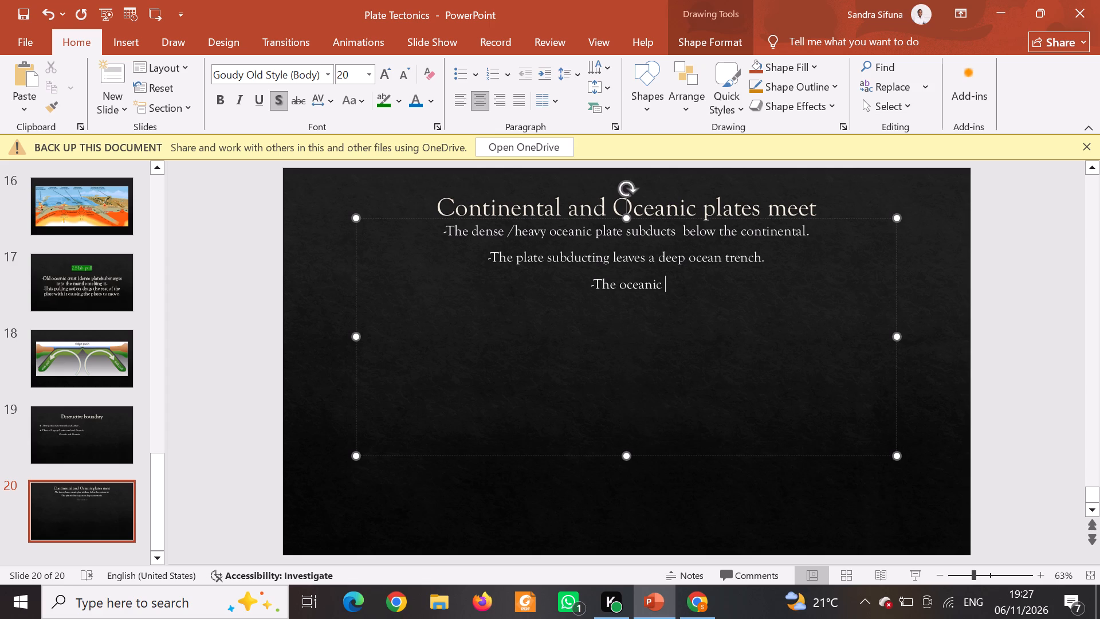
type("crust i")
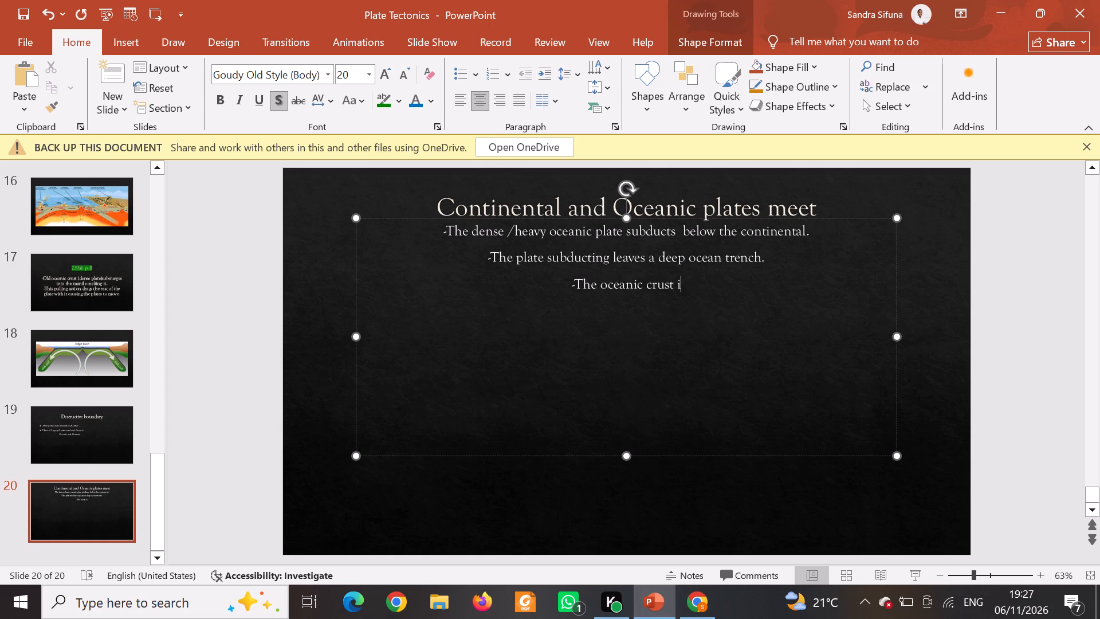
type("s men")
key("BackSpace")
type("lted")
key("space")
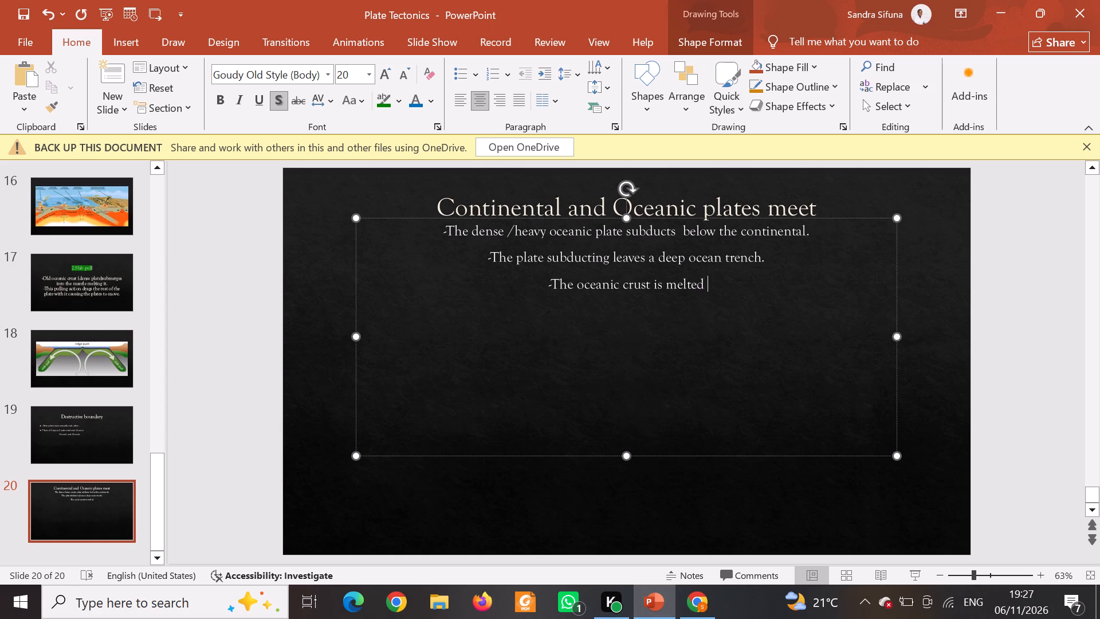
type("as i")
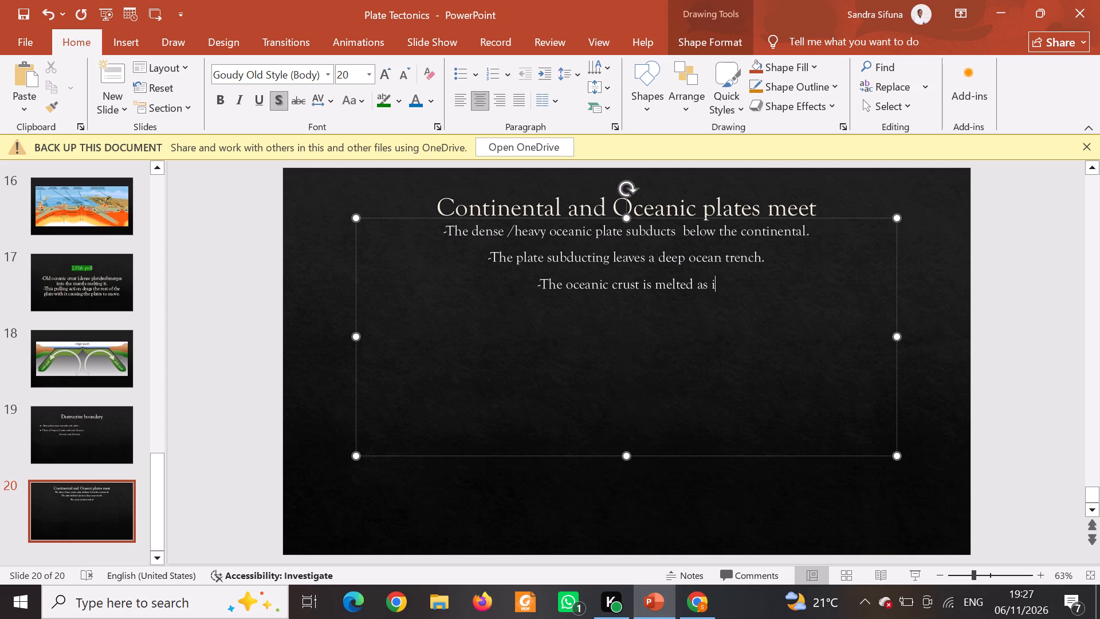
type("t subducts")
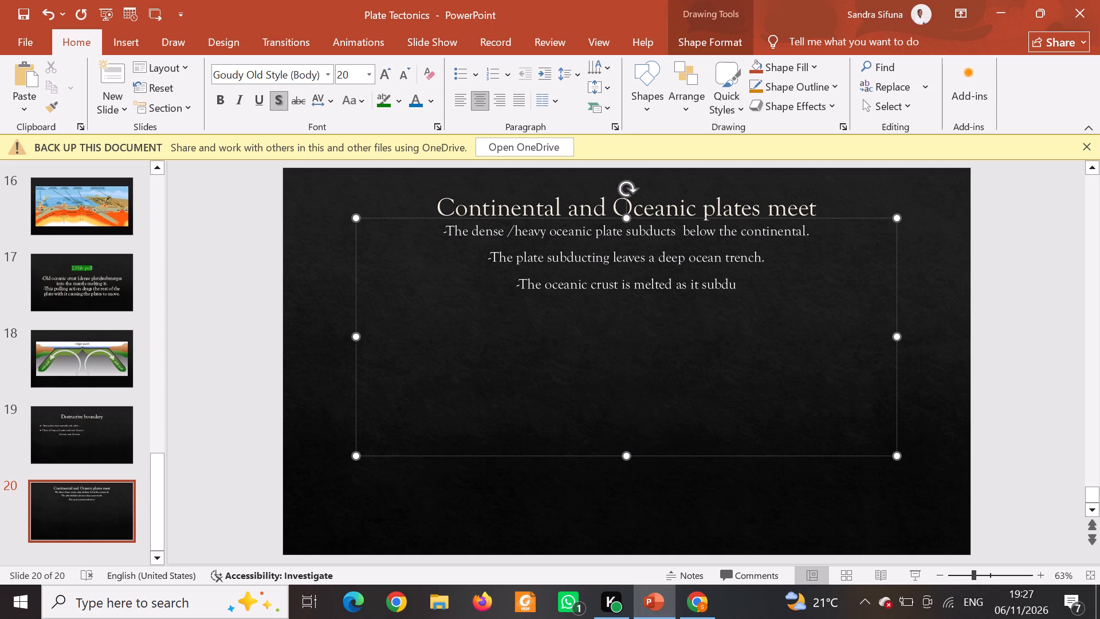
key("space")
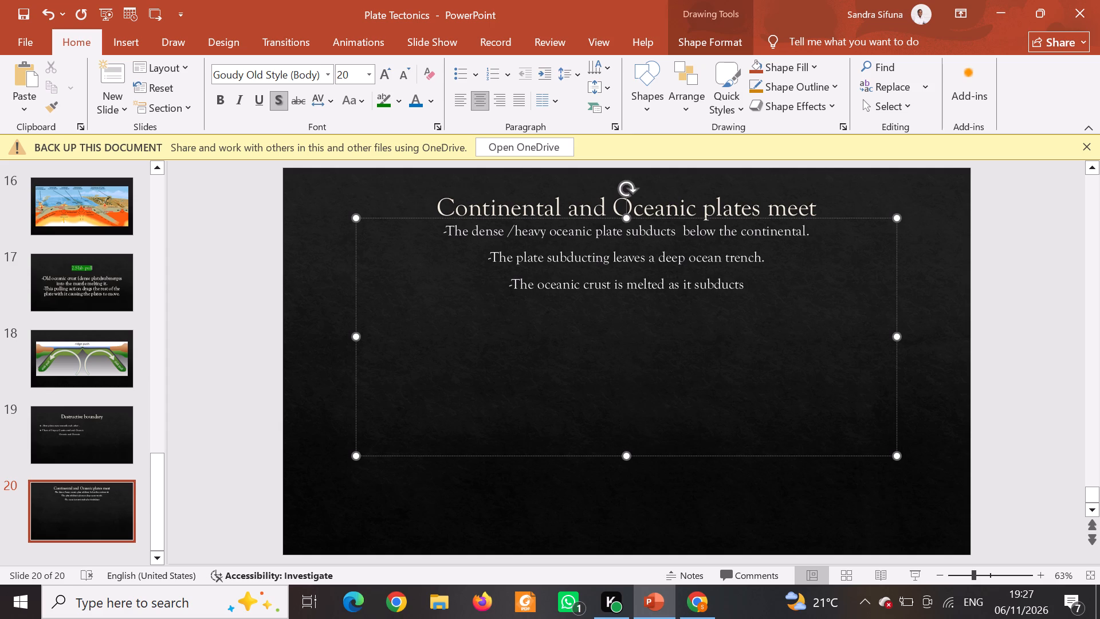
type("into the")
key("space")
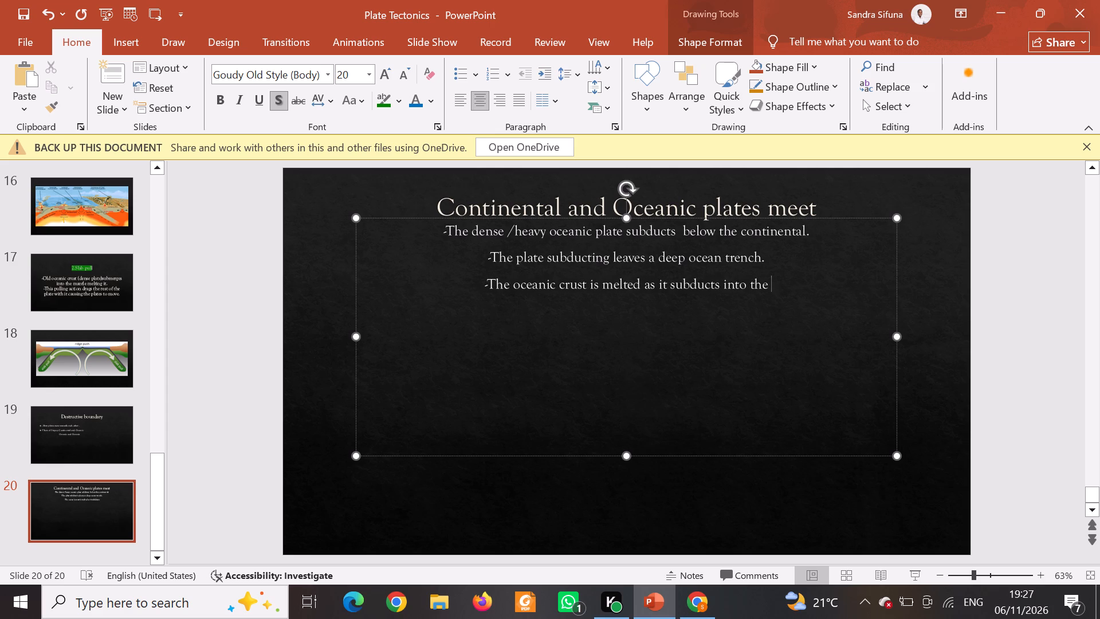
type("asthenosphere")
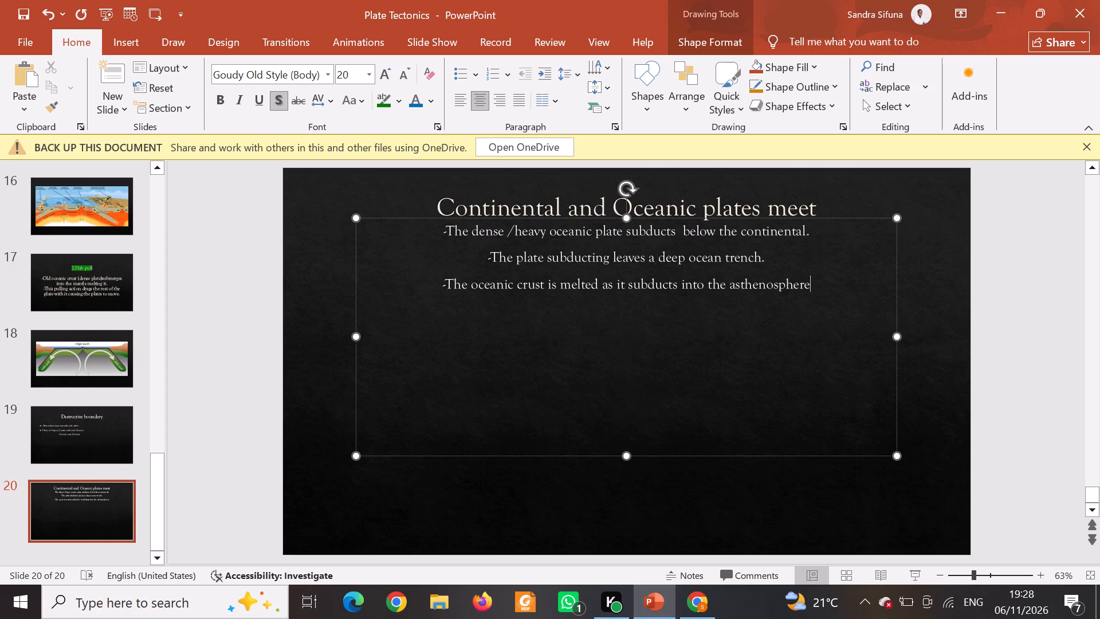
key("period")
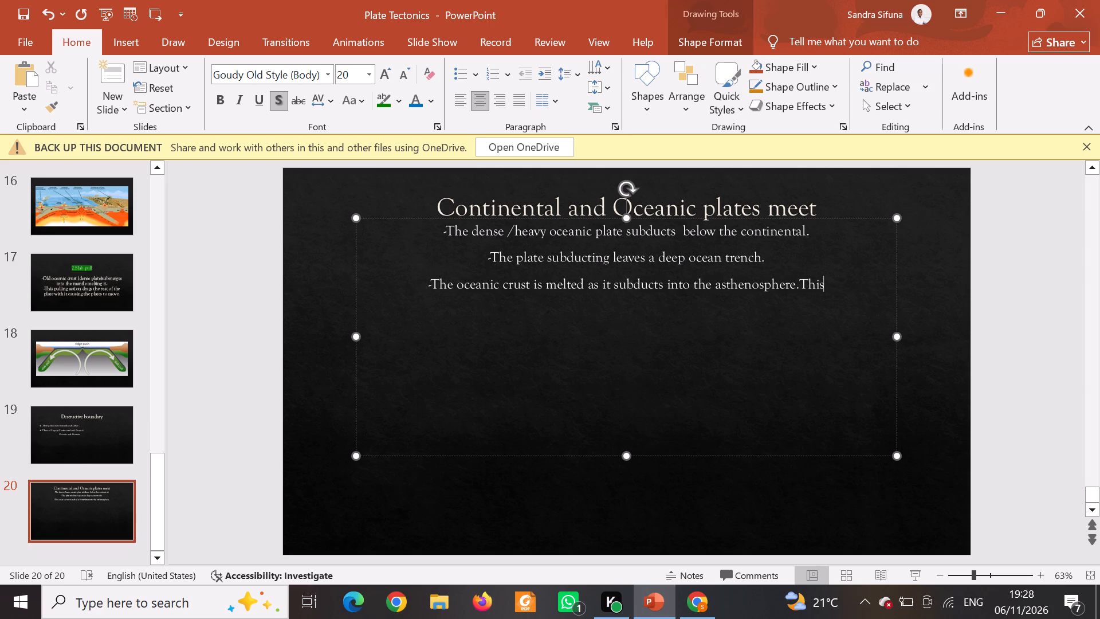
Continue the third body line with the sentence "This results to severe earthquakes.".
type("res")
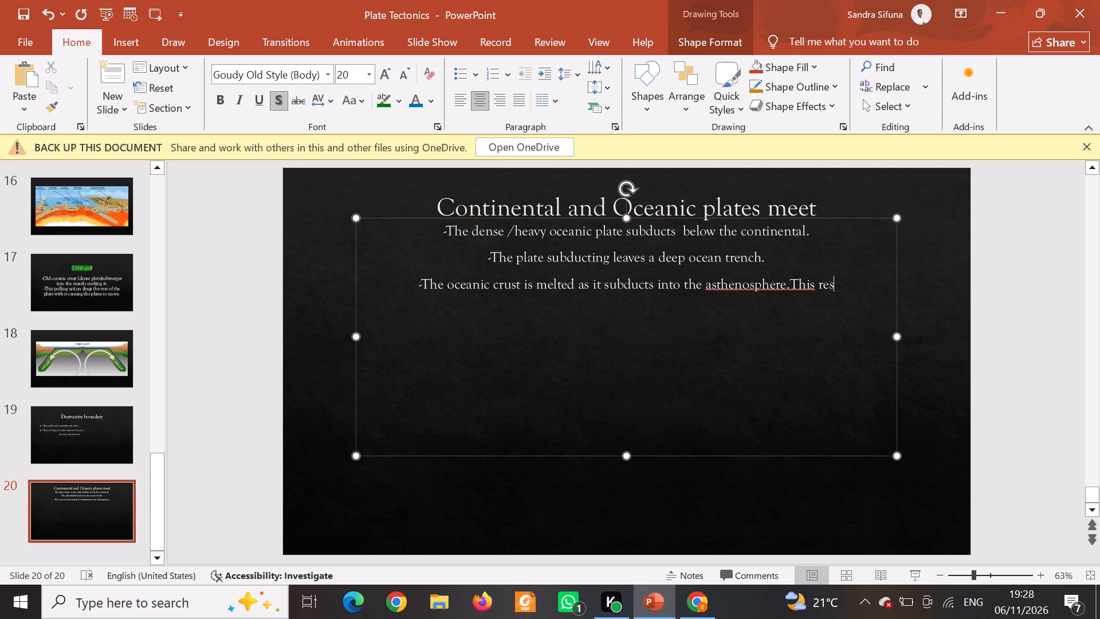
type("ults to")
key("space")
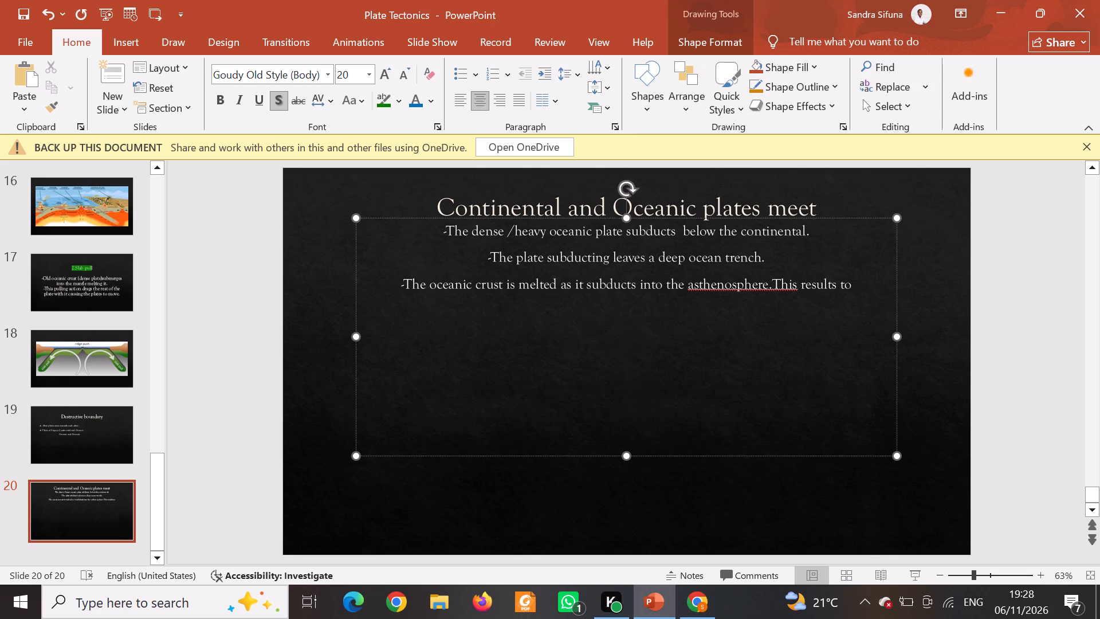
type("severe o")
key("BackSpace")
type("earthquakes")
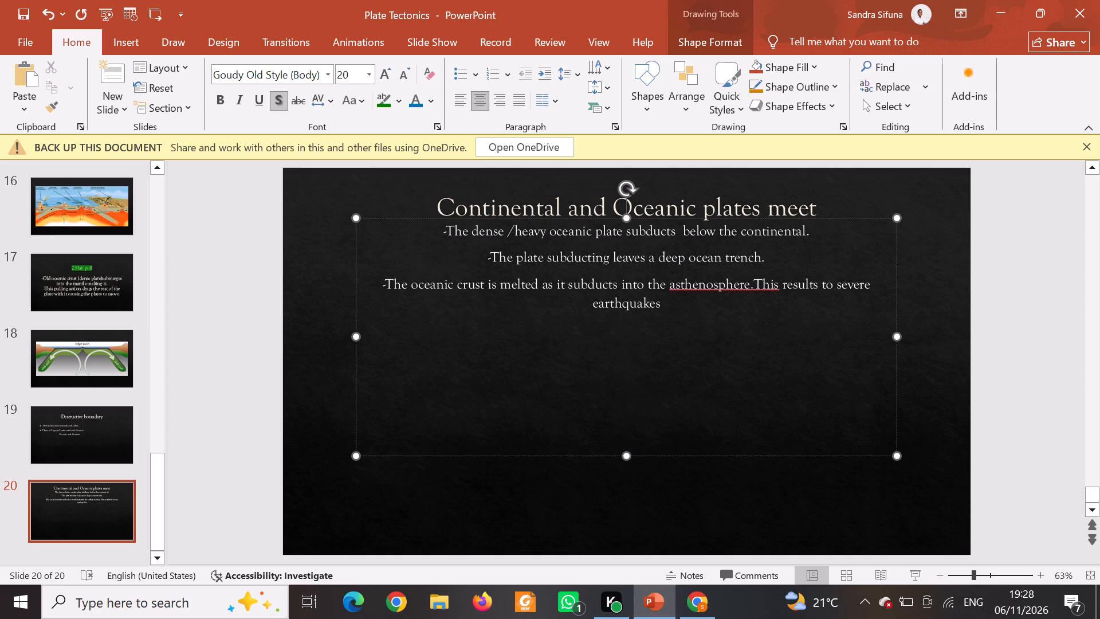
key("period")
Add a fourth body line reading "The extra magma create cause pressure to build up".
key("Return")
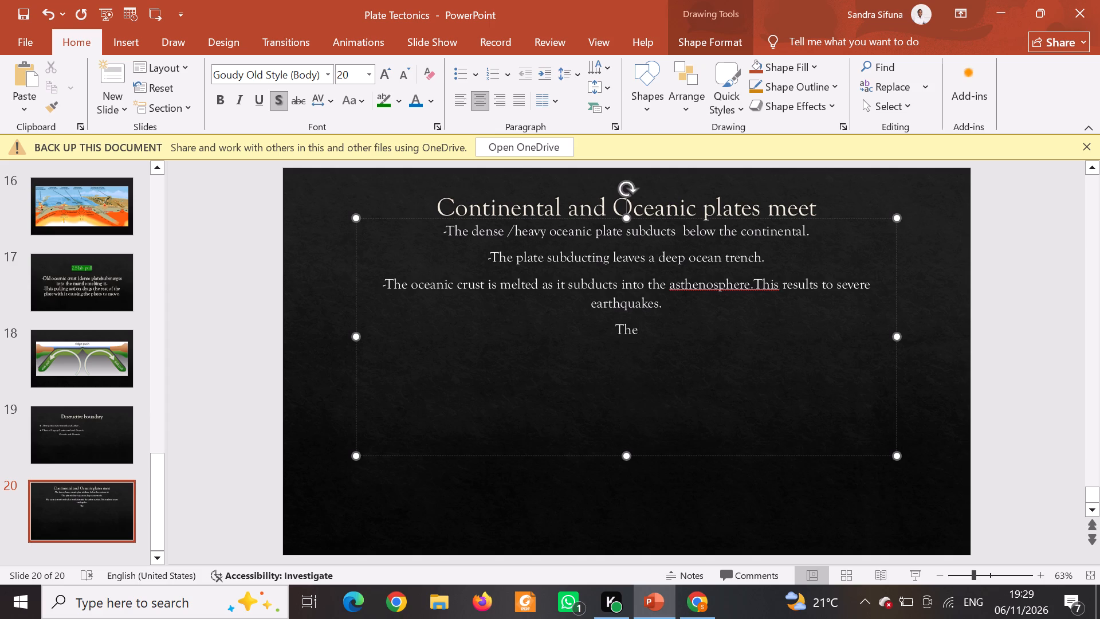
type("extra magma create")
key("space")
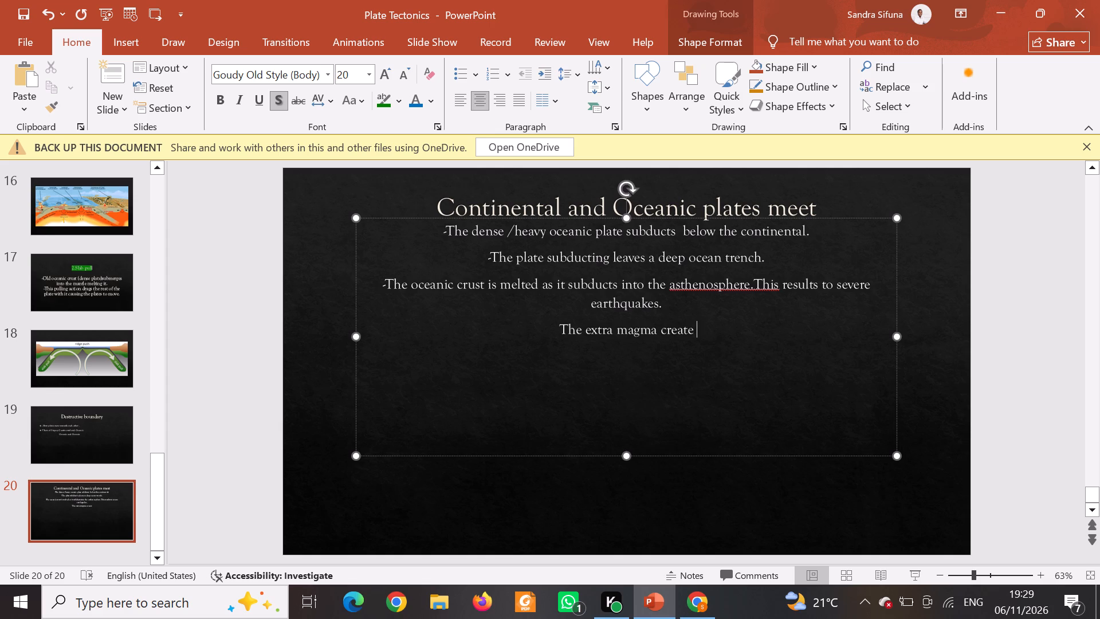
type("cause")
key("space")
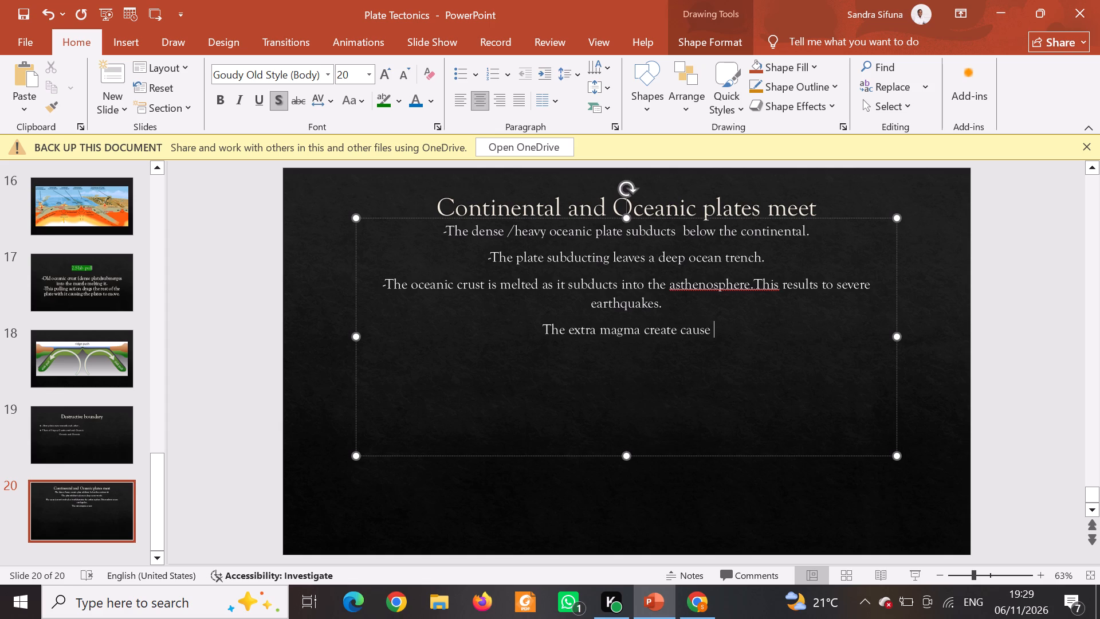
type("pressure to b")
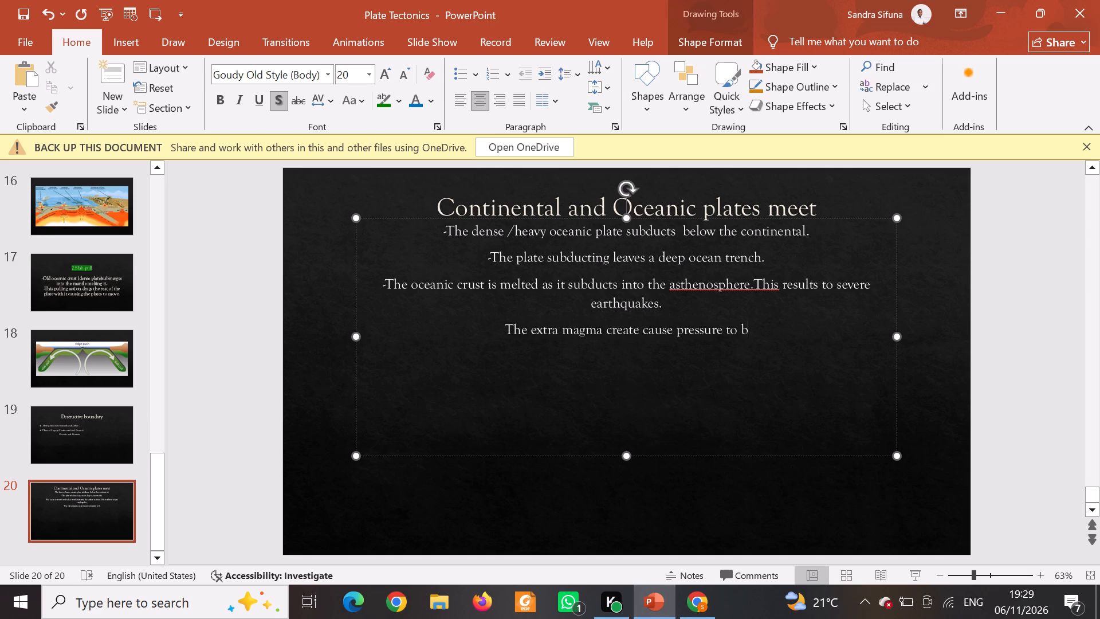
type("uild")
key("space")
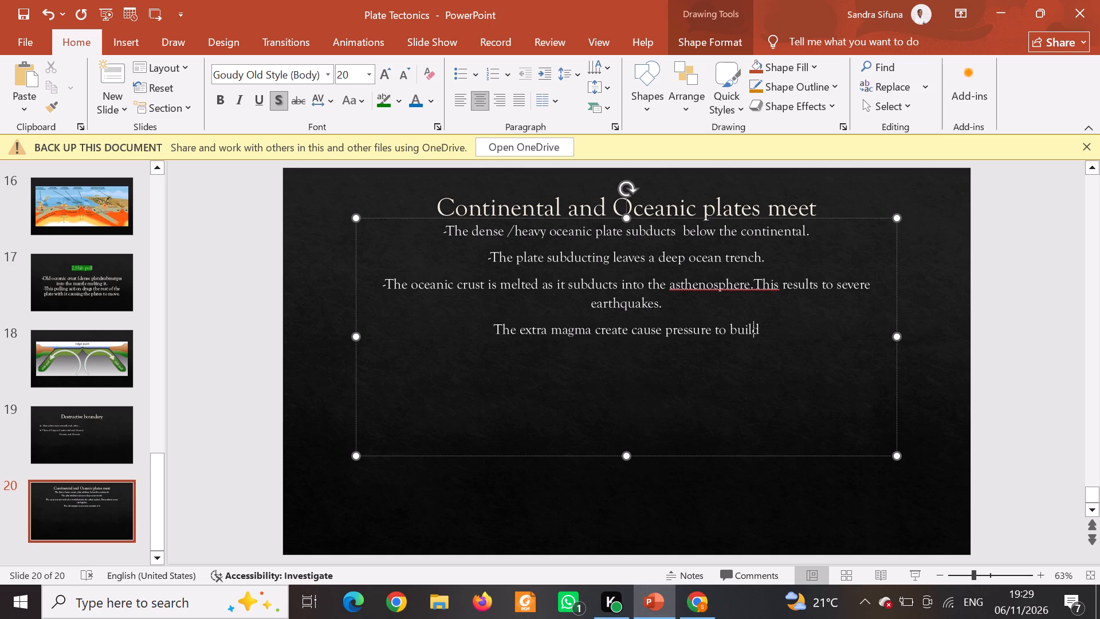
type("up")
key("space")
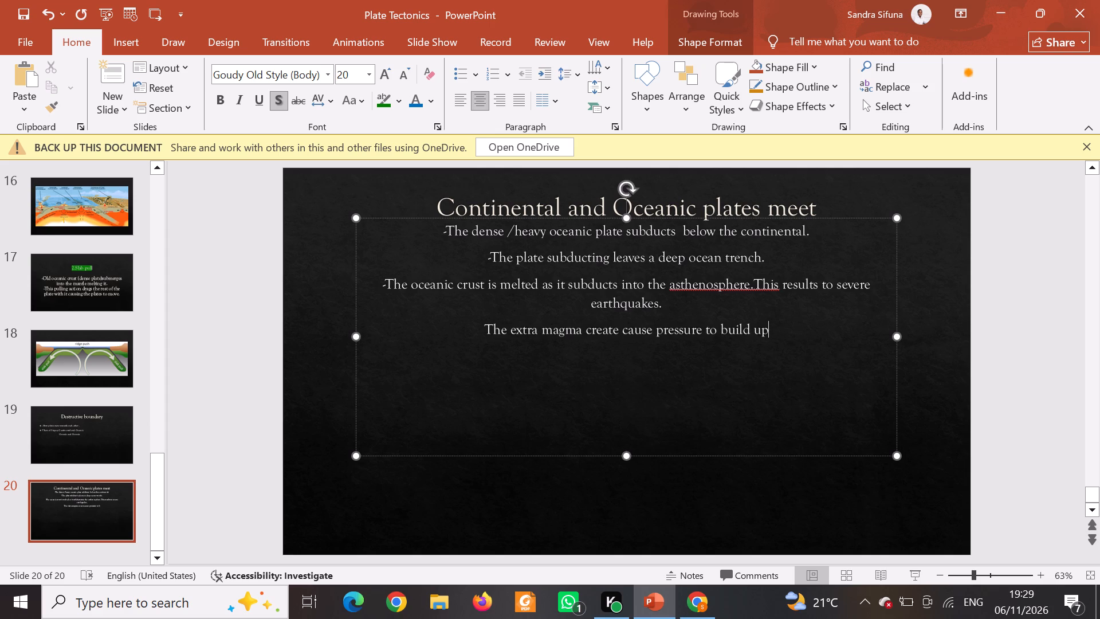
Start a fifth body line with the word "Pressurised".
key("Return")
key("u")
key("r")
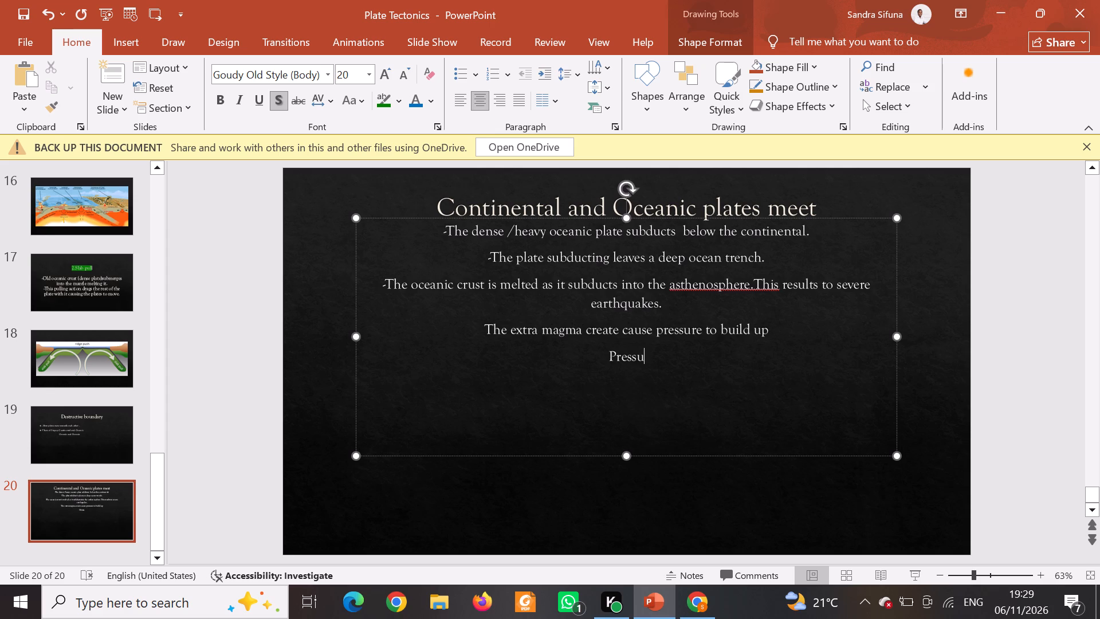
type("ised")
Insert a period at the start of the line about the extra magma.
left_click(476, 327)
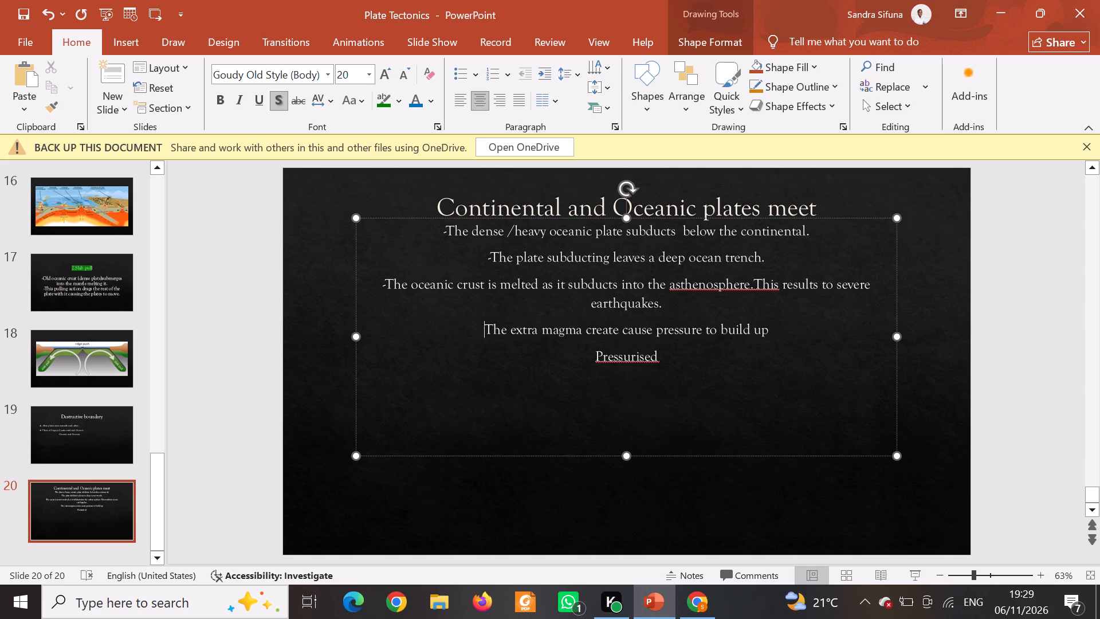
key("period")
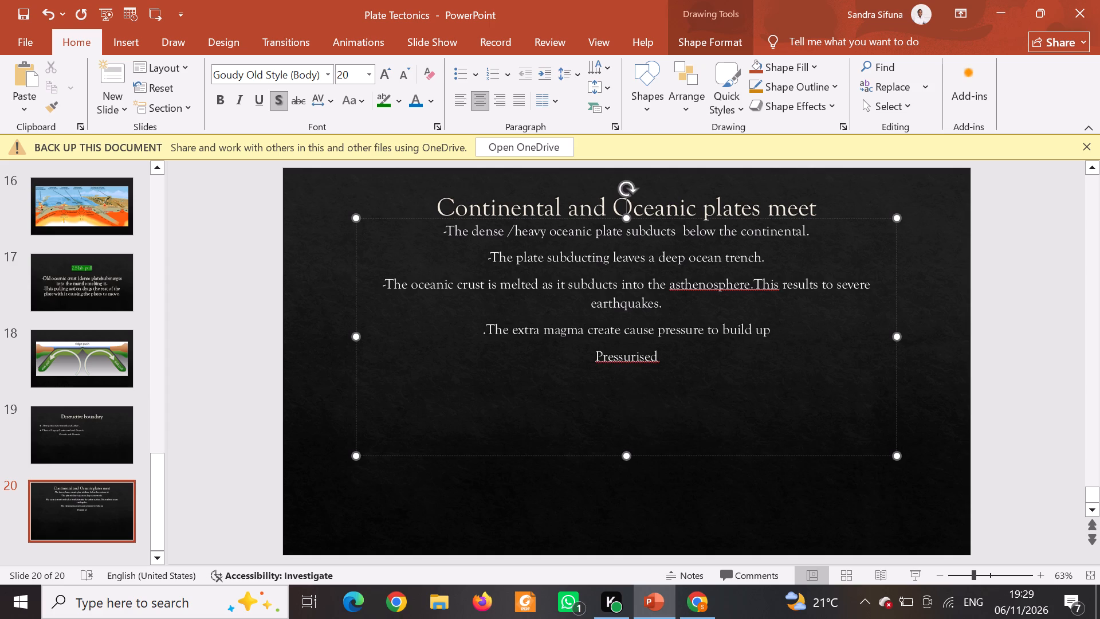
Correct the flagged "asthenosphere.This" in the third body line to "asthenosphere. This".
left_click(749, 288)
right_click(749, 288)
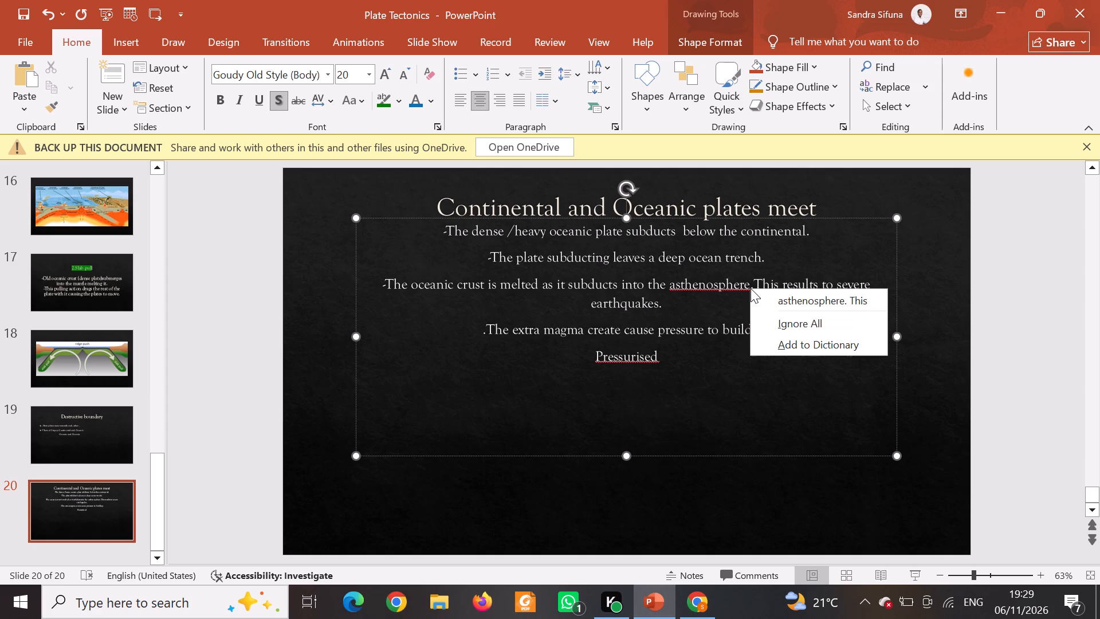
left_click(787, 309)
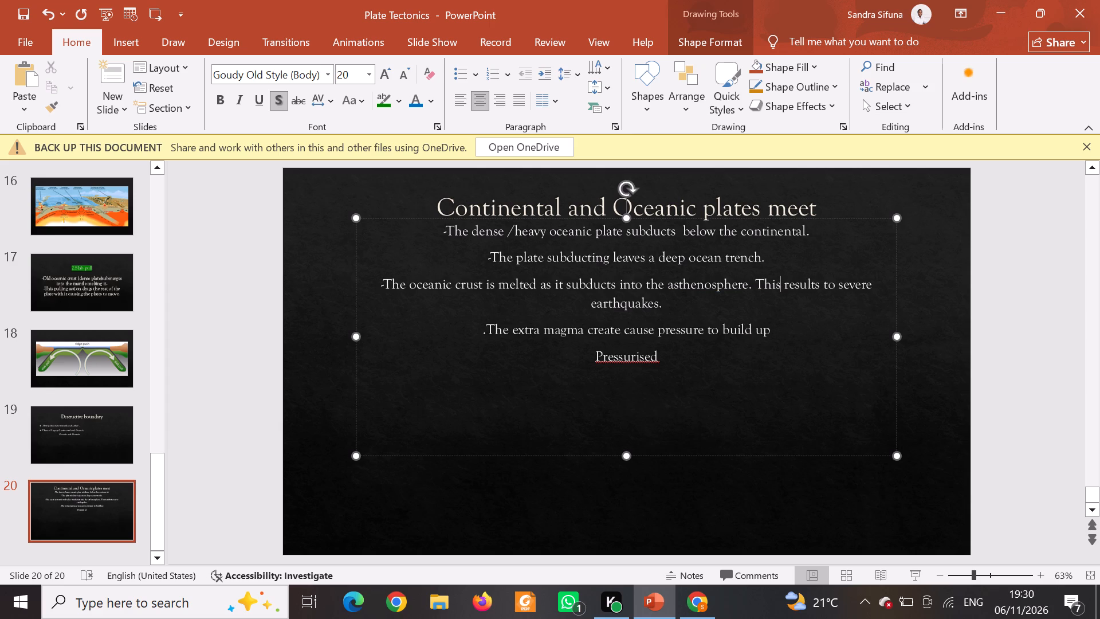
Add the word "magma" after "Pressurised" in the fifth body line.
left_click(669, 358)
type("mag")
type("ma")
key("space")
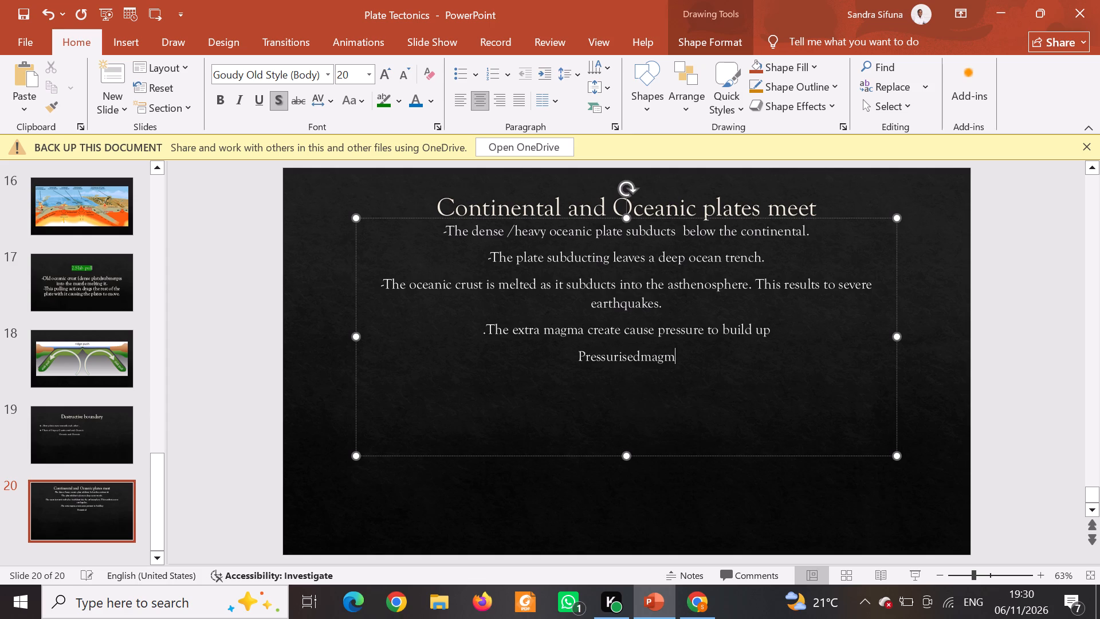
key("a")
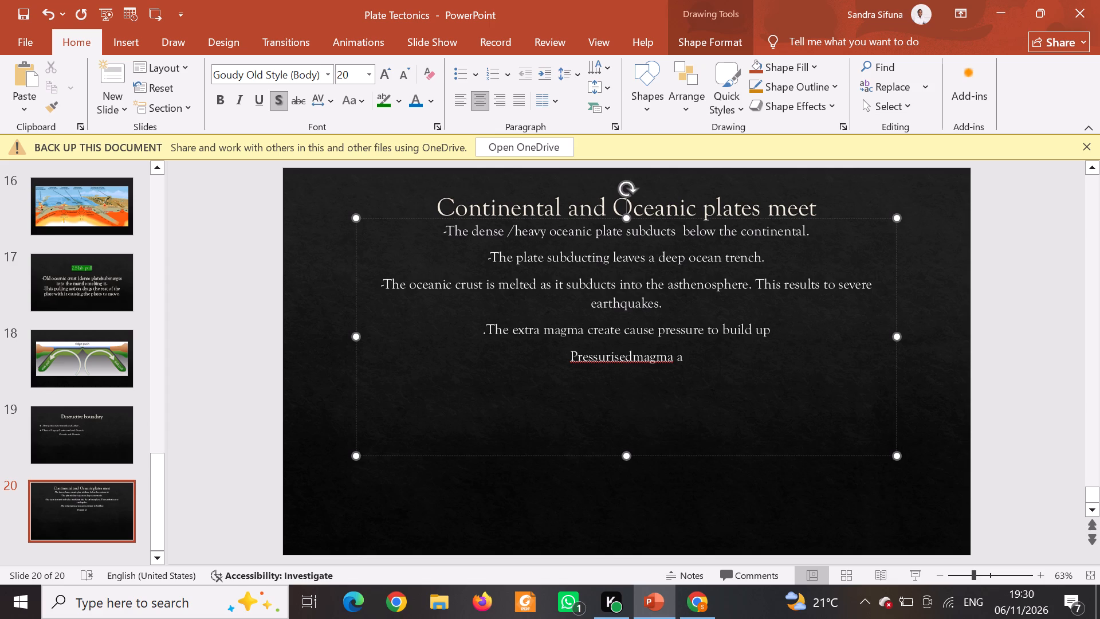
key("BackSpace")
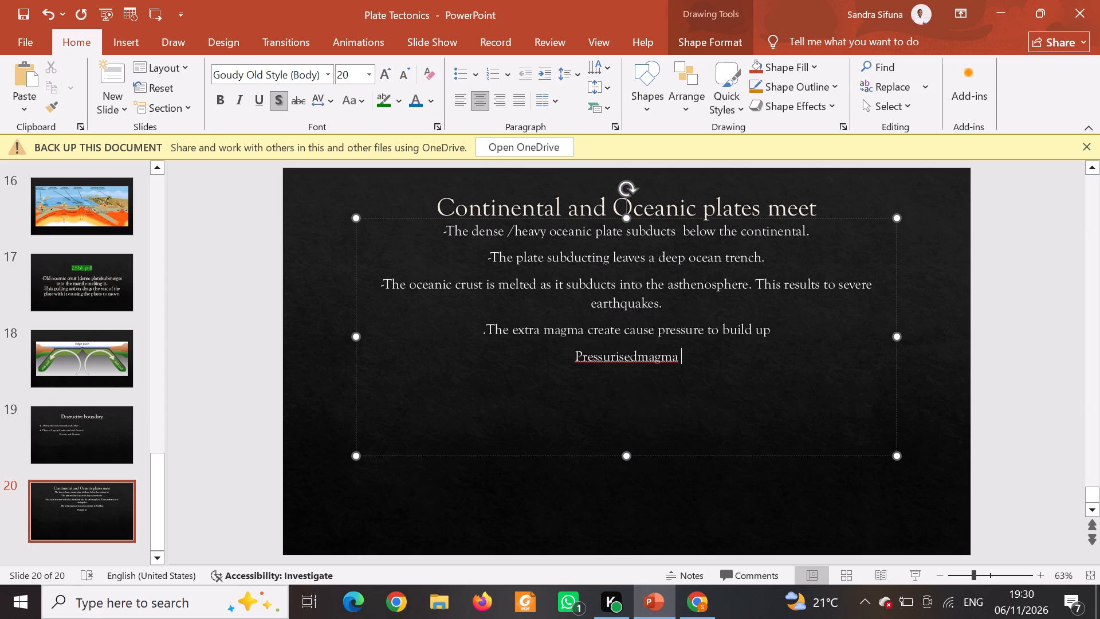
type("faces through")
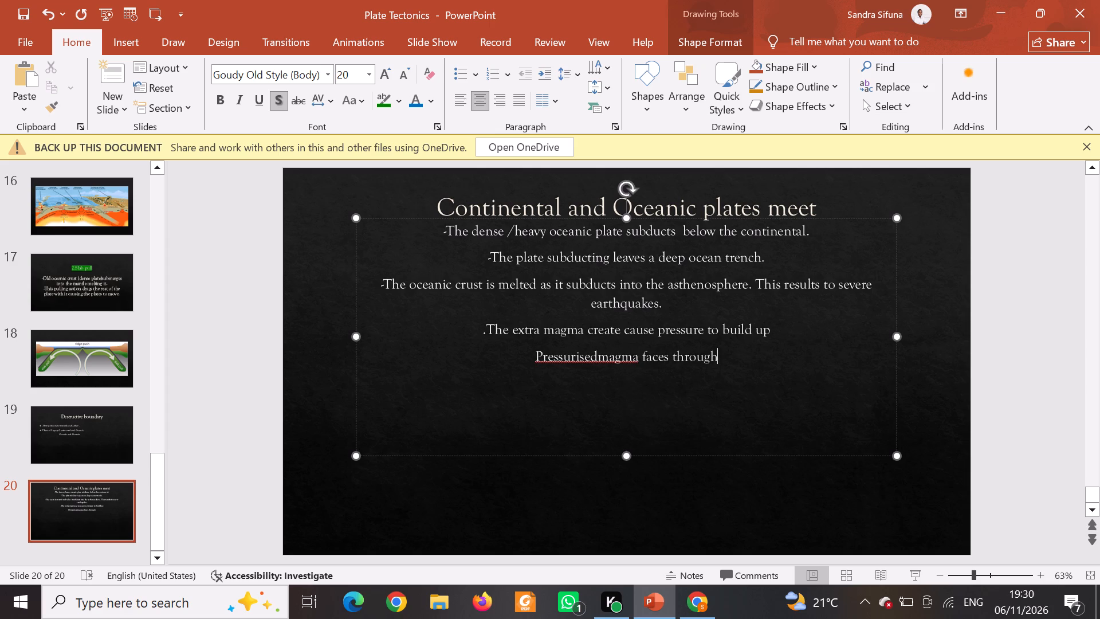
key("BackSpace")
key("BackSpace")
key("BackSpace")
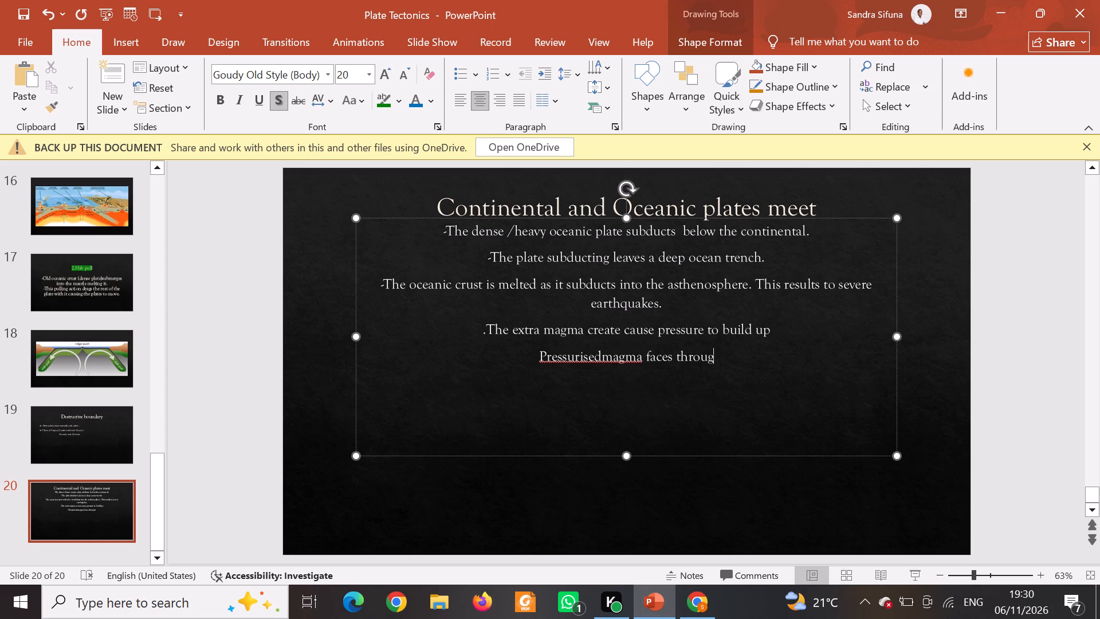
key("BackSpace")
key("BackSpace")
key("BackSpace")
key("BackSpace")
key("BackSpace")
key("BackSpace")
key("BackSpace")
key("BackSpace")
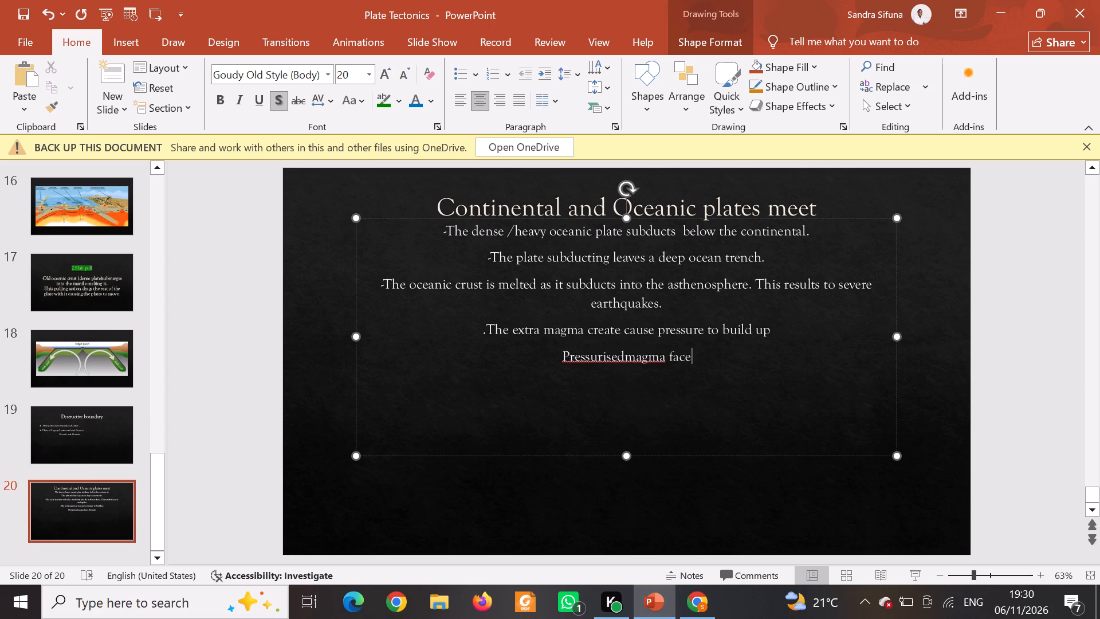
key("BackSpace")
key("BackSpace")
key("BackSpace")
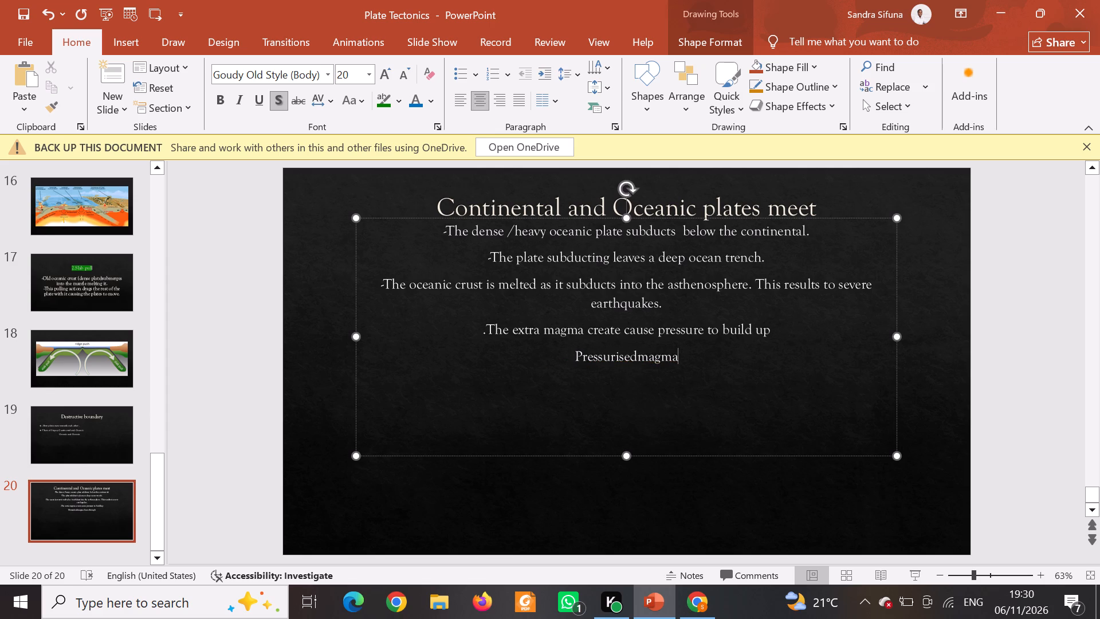
Continue the fifth body line with "forces through weak areas in the continental plate".
key("space")
type("forces throuh")
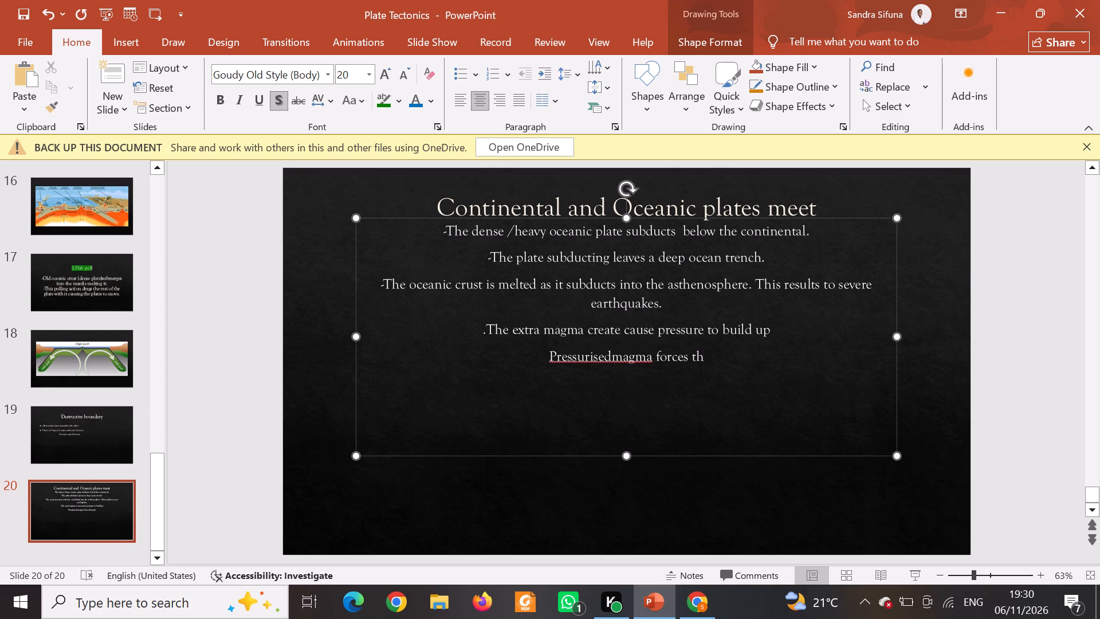
key("BackSpace")
type("gh")
key("space")
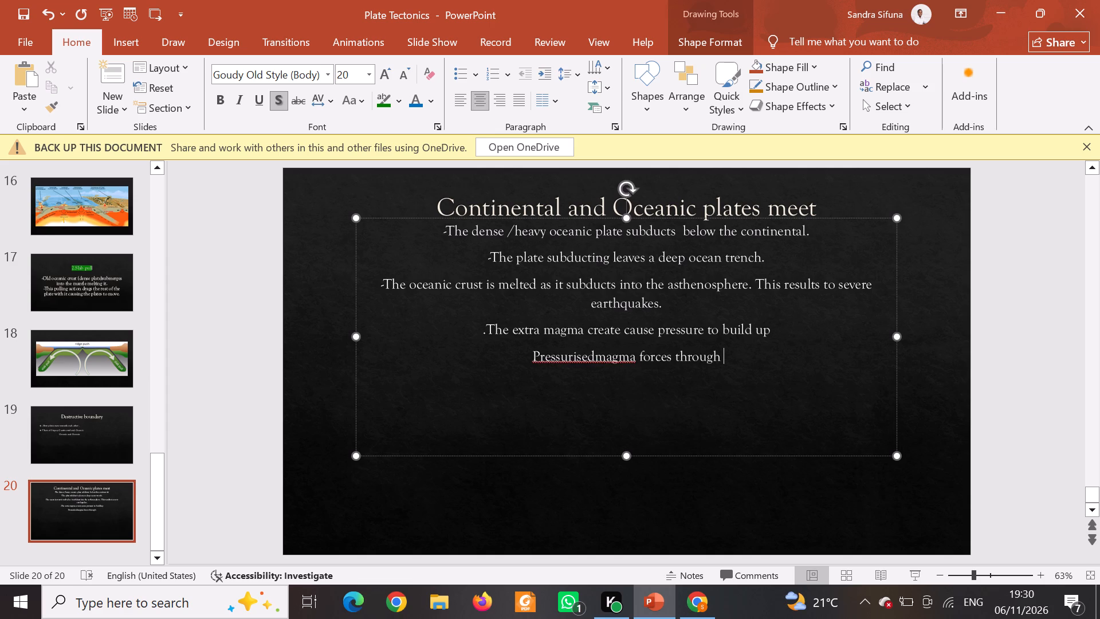
type("weak areas")
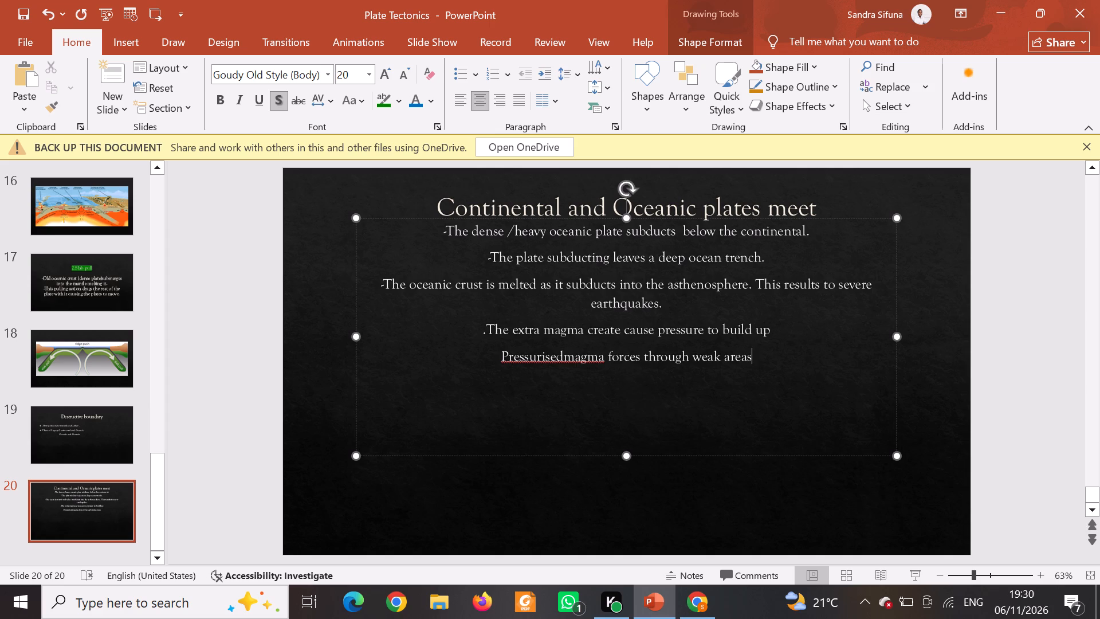
key("space")
type("in the continetal")
key("space")
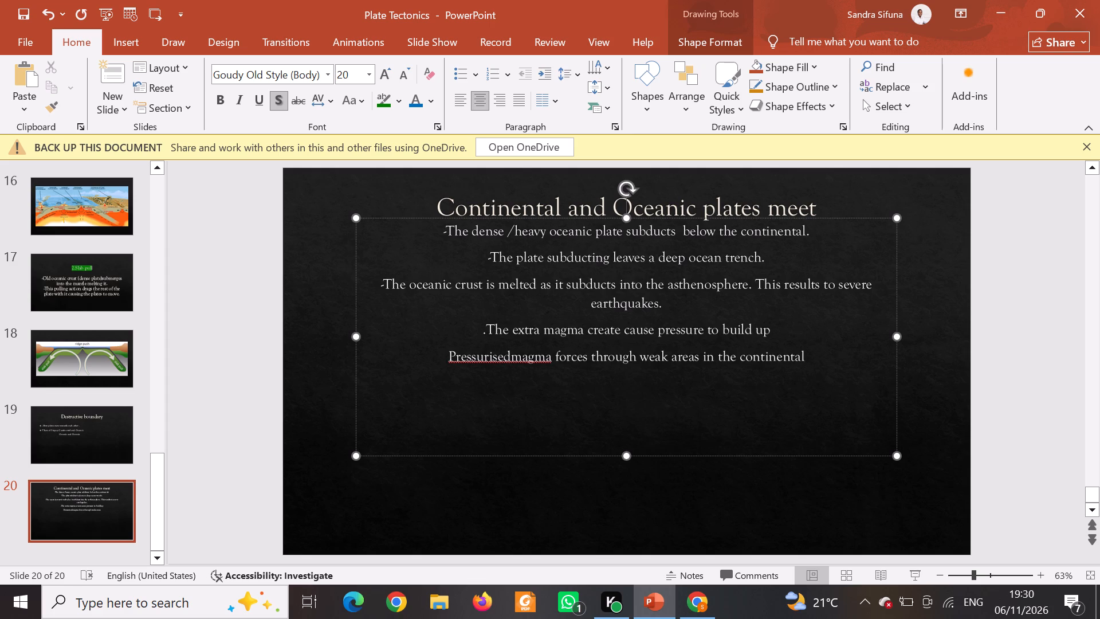
type("plate")
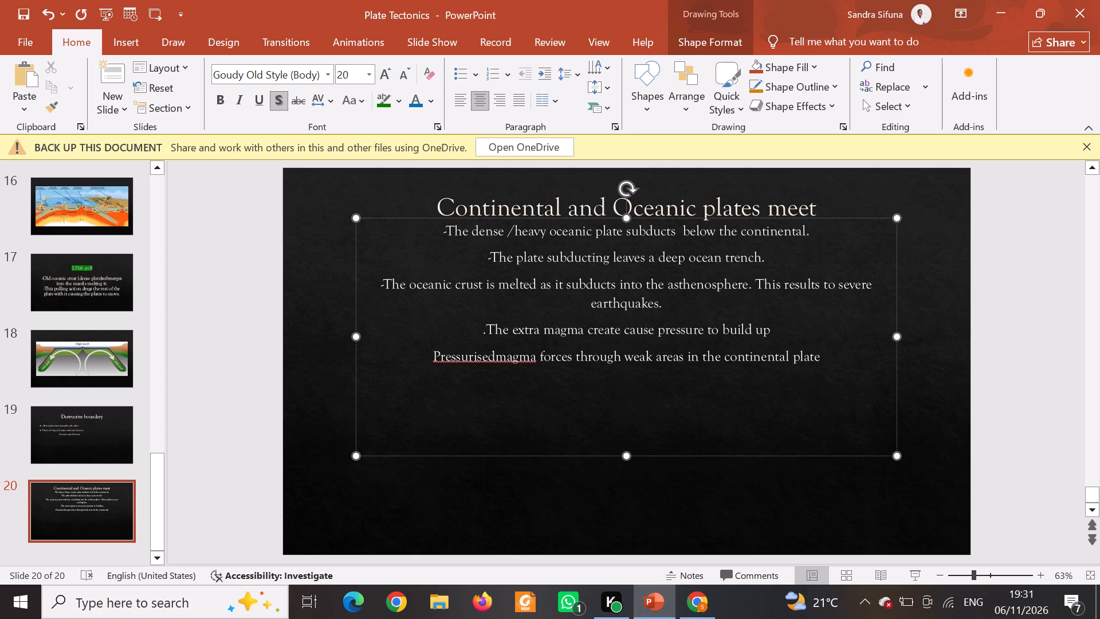
Insert a space between "Pressurised" and "magma" in the fifth body line.
left_click(495, 351)
key("space")
key("BackSpace")
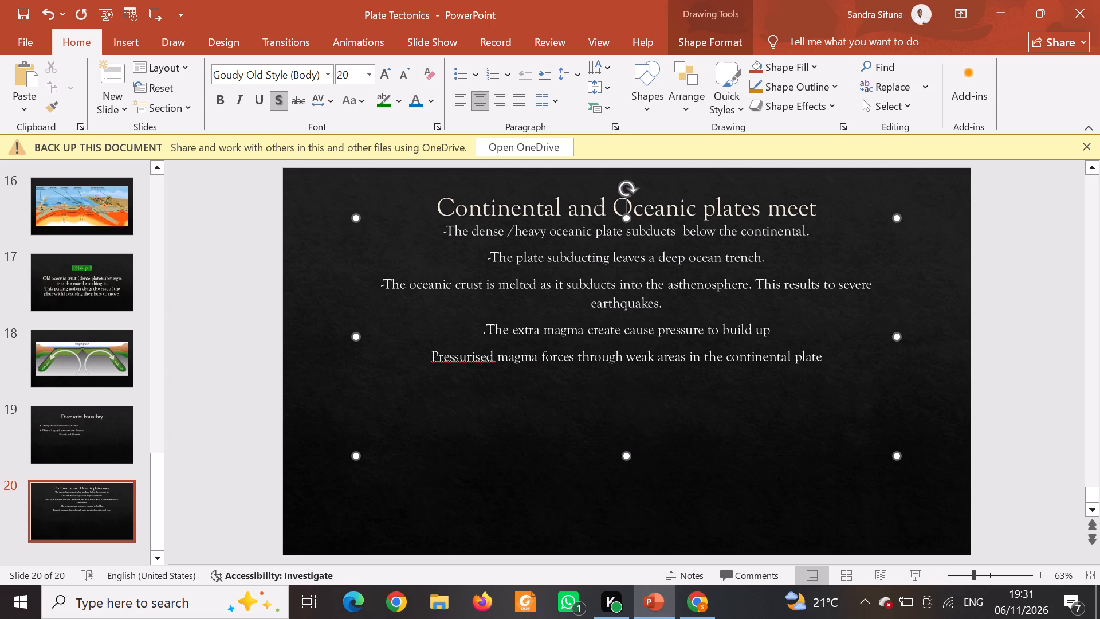
key("space")
Replace the flagged word "Pressurised" with the suggested spelling "Pressurized".
left_click(466, 358)
right_click(466, 358)
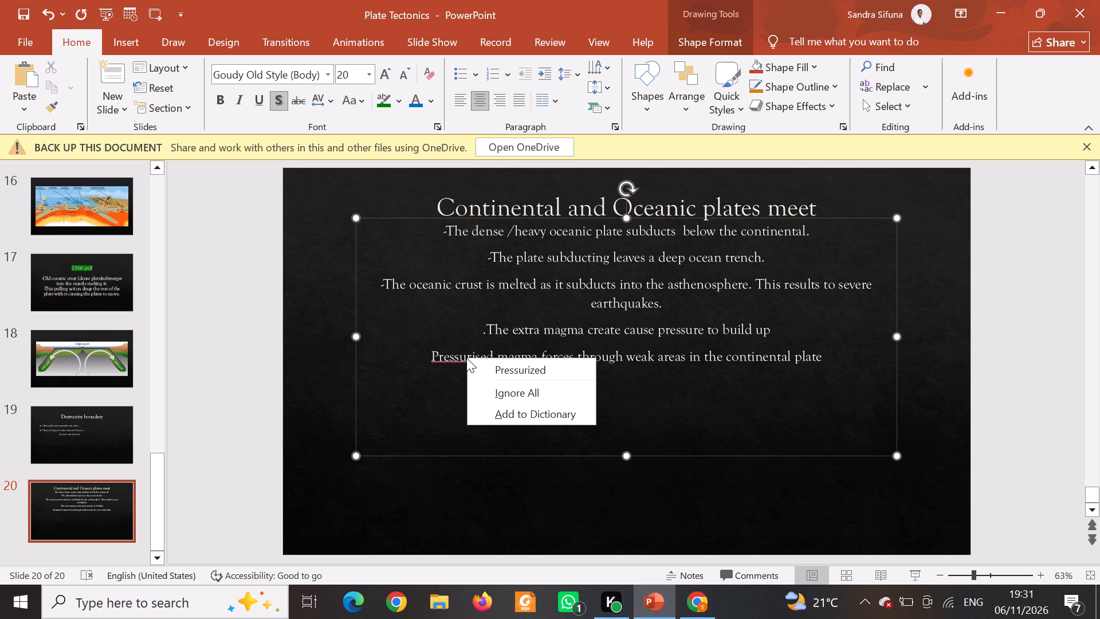
left_click(498, 367)
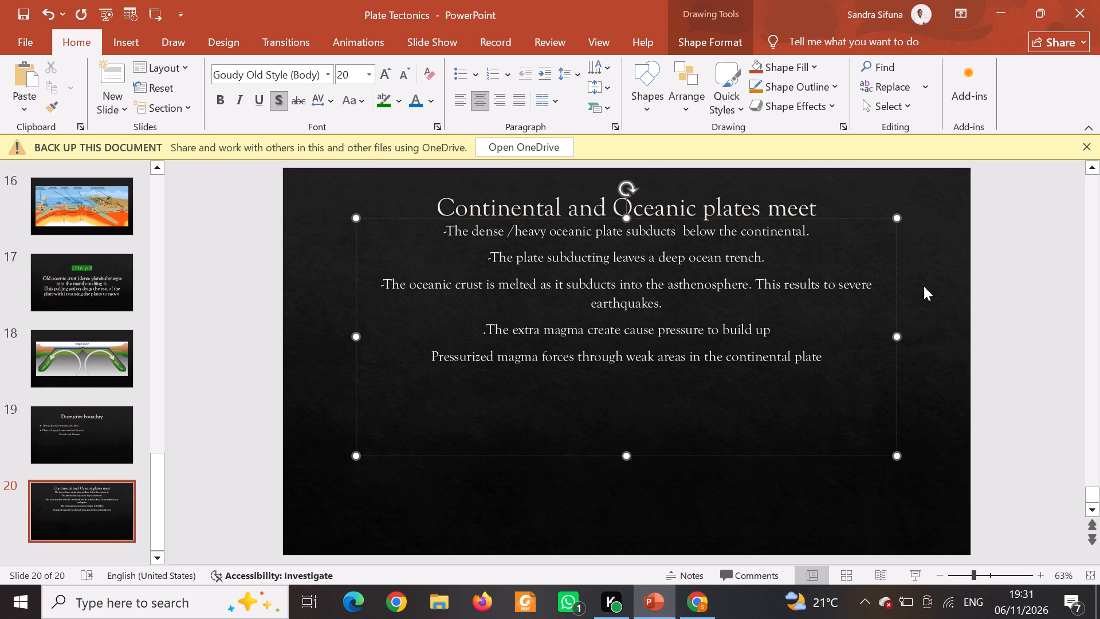
End the fifth body line with a period after "continental plate".
left_click(826, 358)
key("period")
Start a sixth body line with the text "-Explosive high pressure".
key("Return")
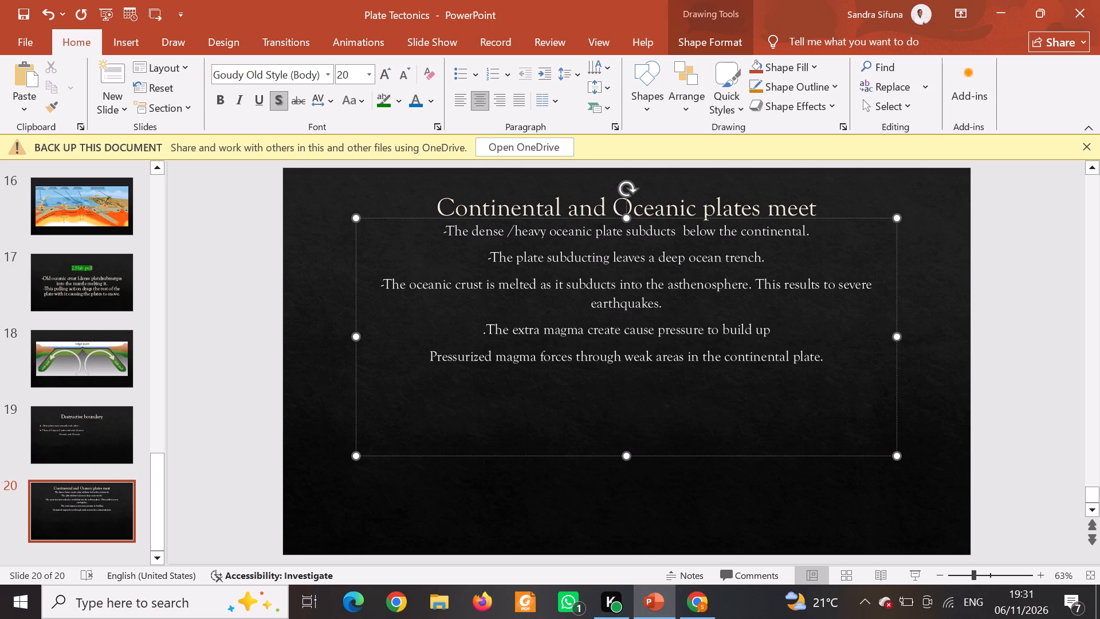
key("minus")
type("plosive h")
type("igh p")
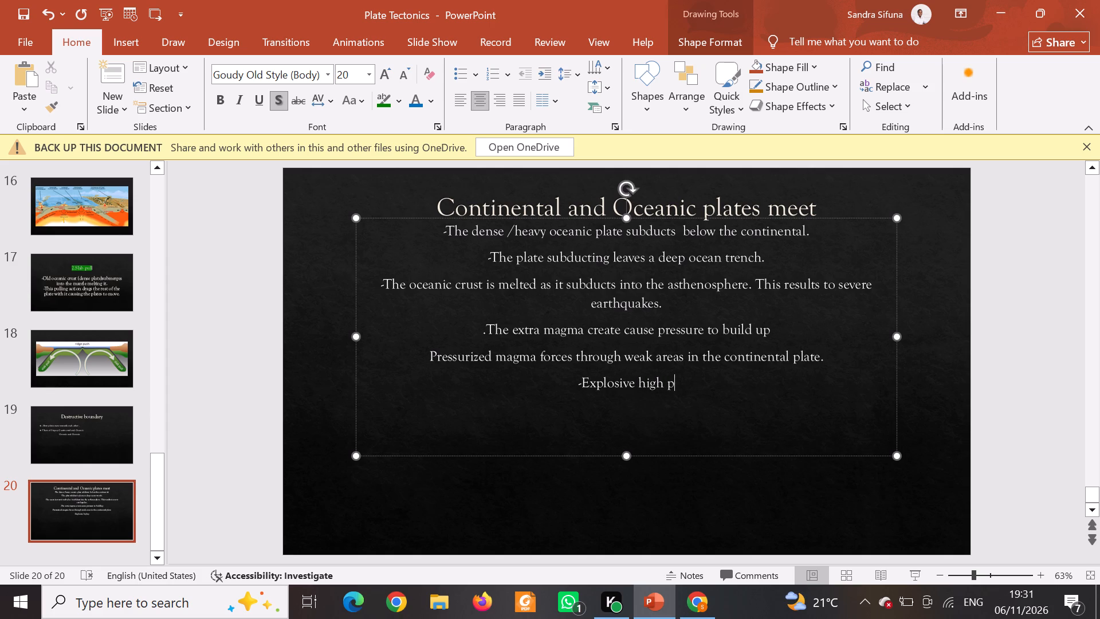
type("resure")
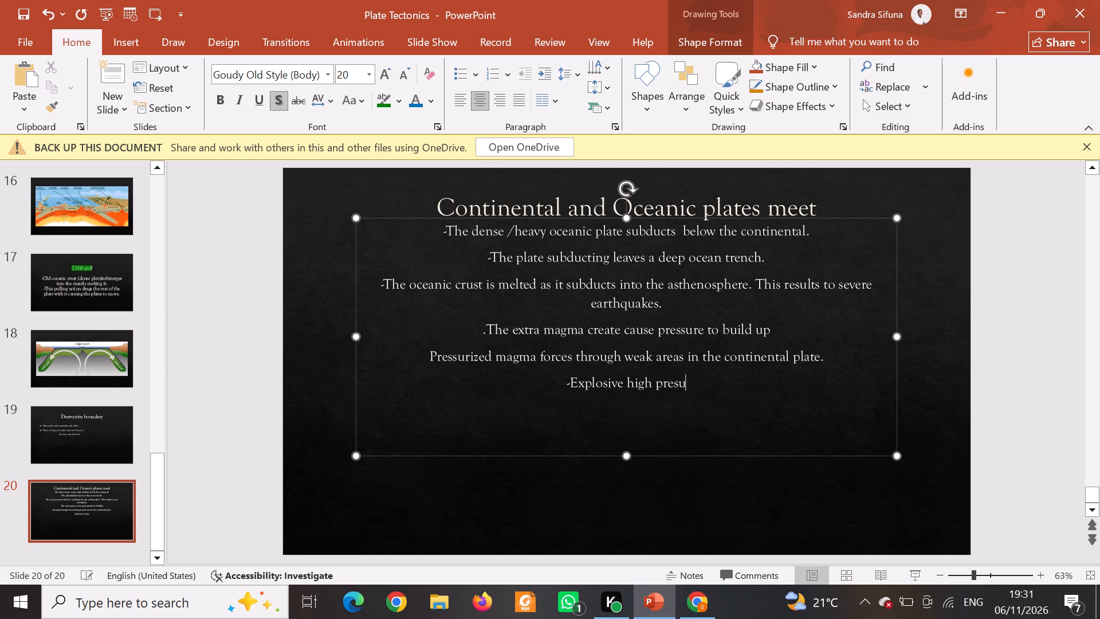
key("BackSpace")
key("BackSpace")
key("BackSpace")
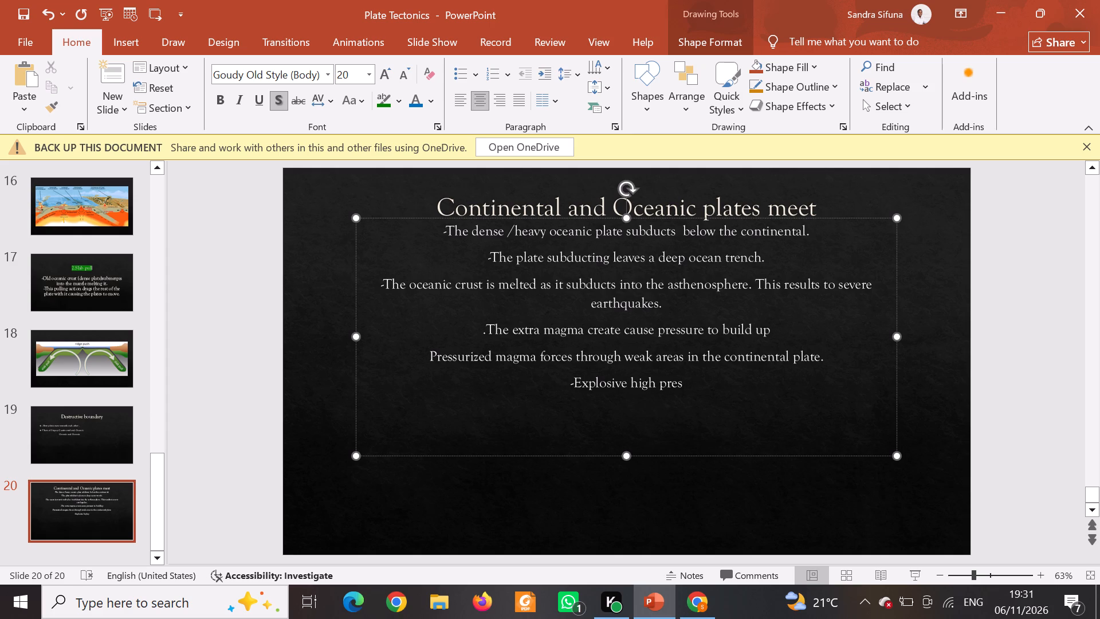
type("suure")
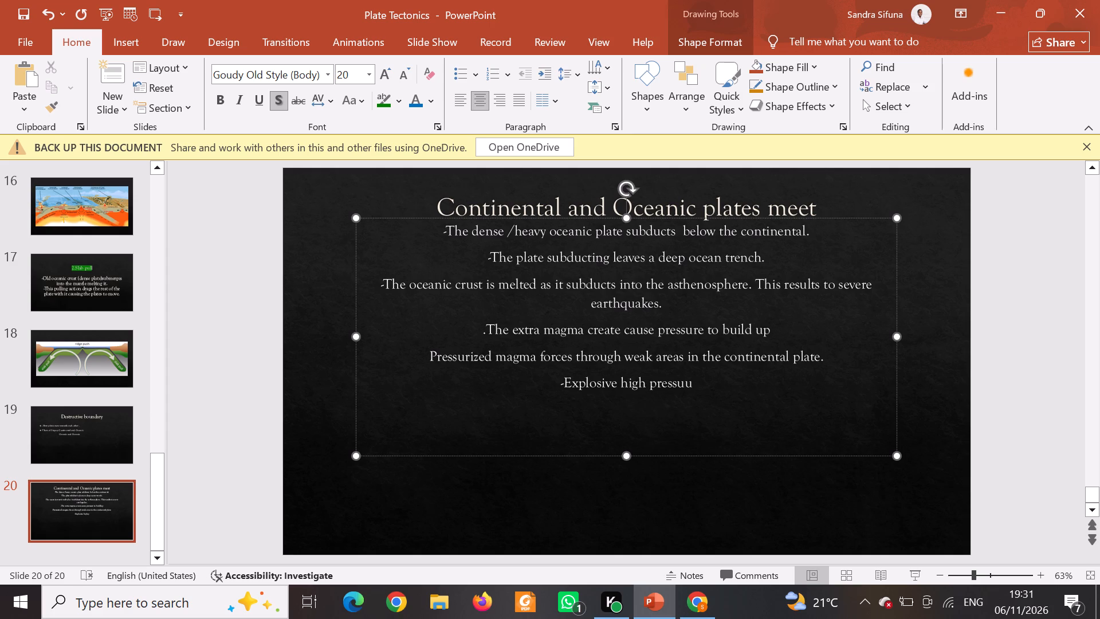
key("BackSpace")
key("BackSpace")
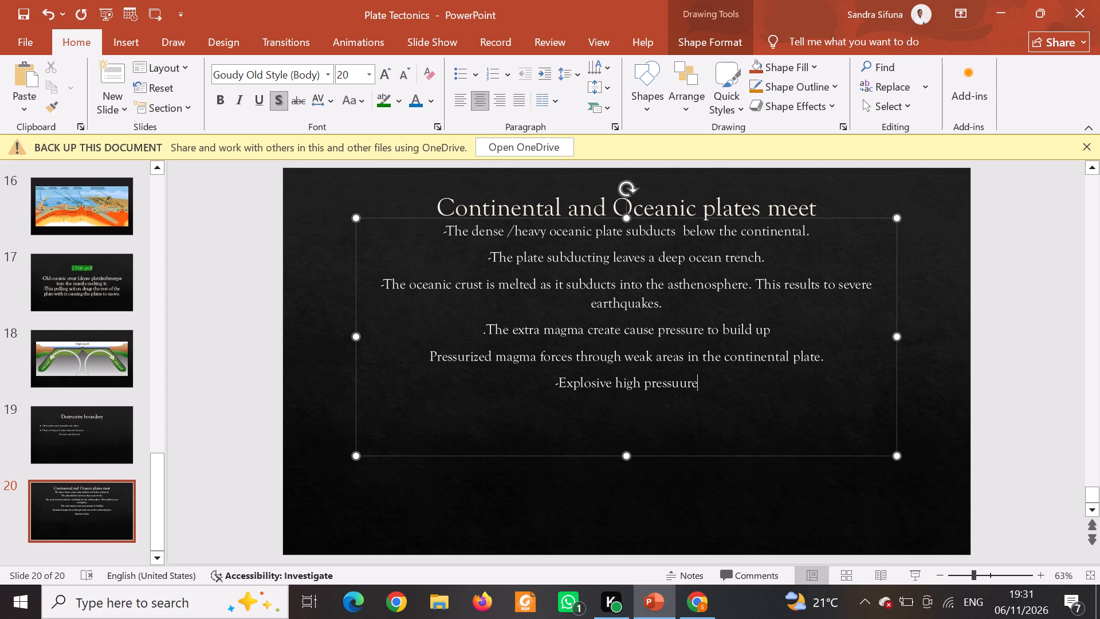
key("BackSpace")
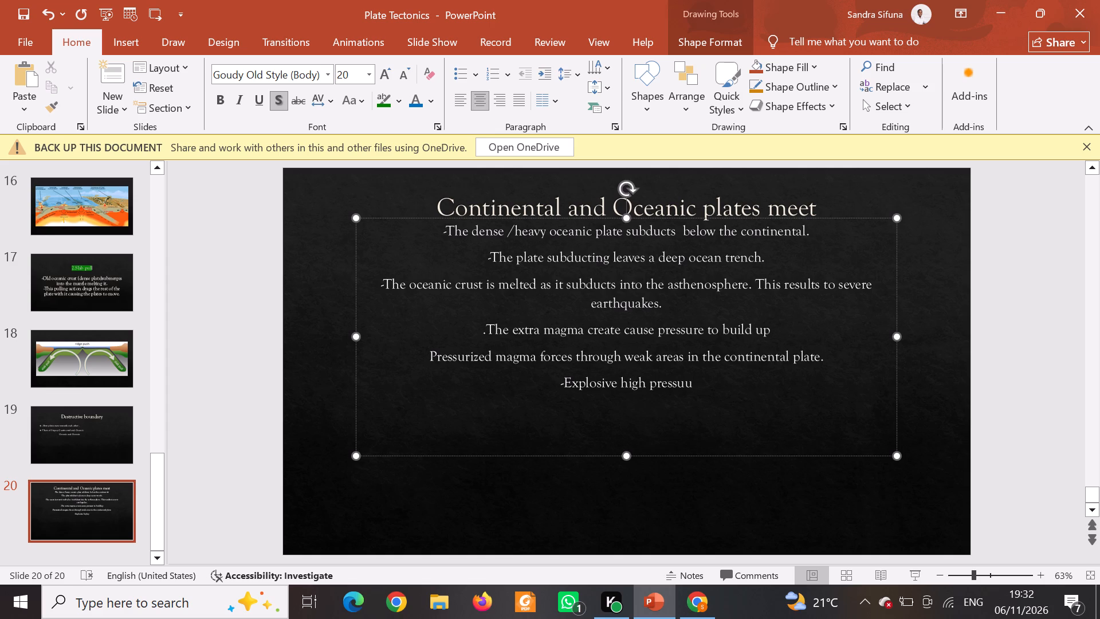
key("BackSpace")
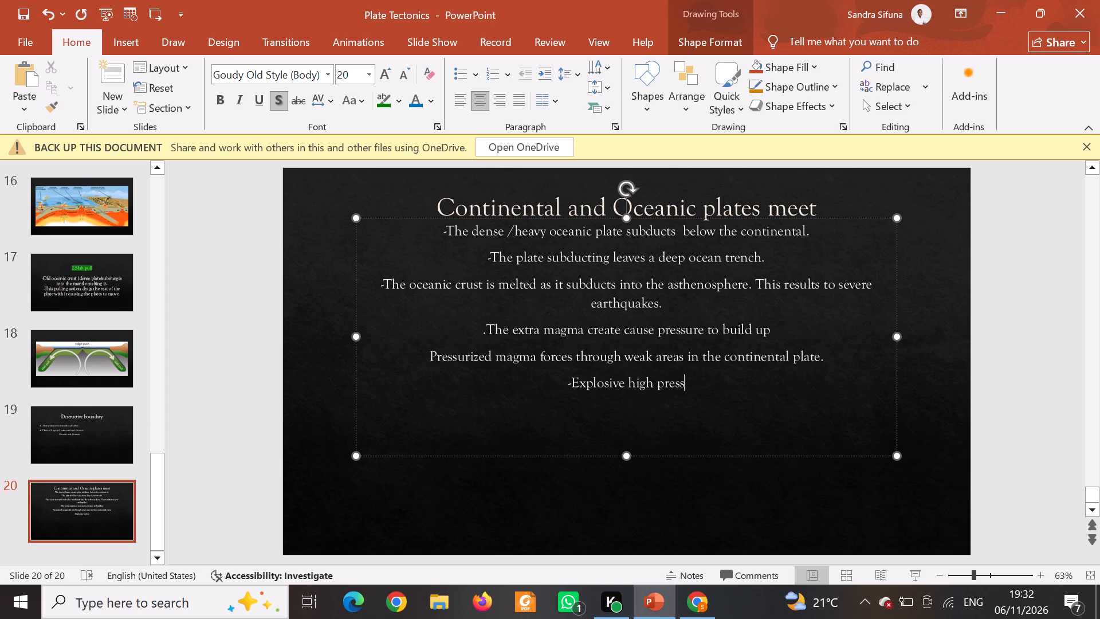
type("ure")
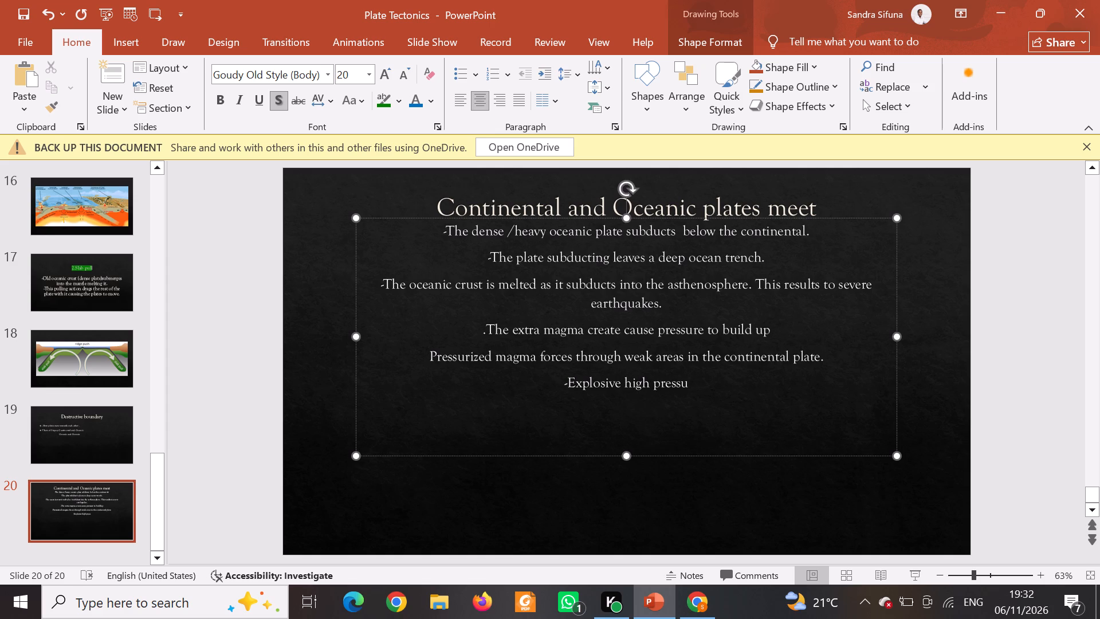
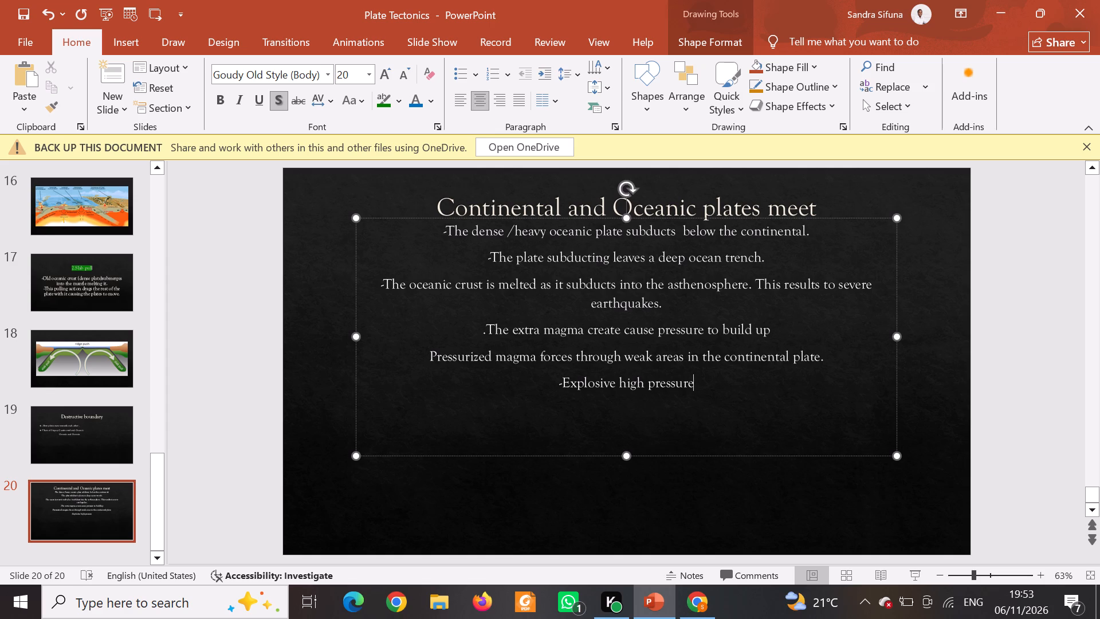
Correct the fourth body line's wording from "create cause" to "created causes".
left_click(620, 327)
key("d")
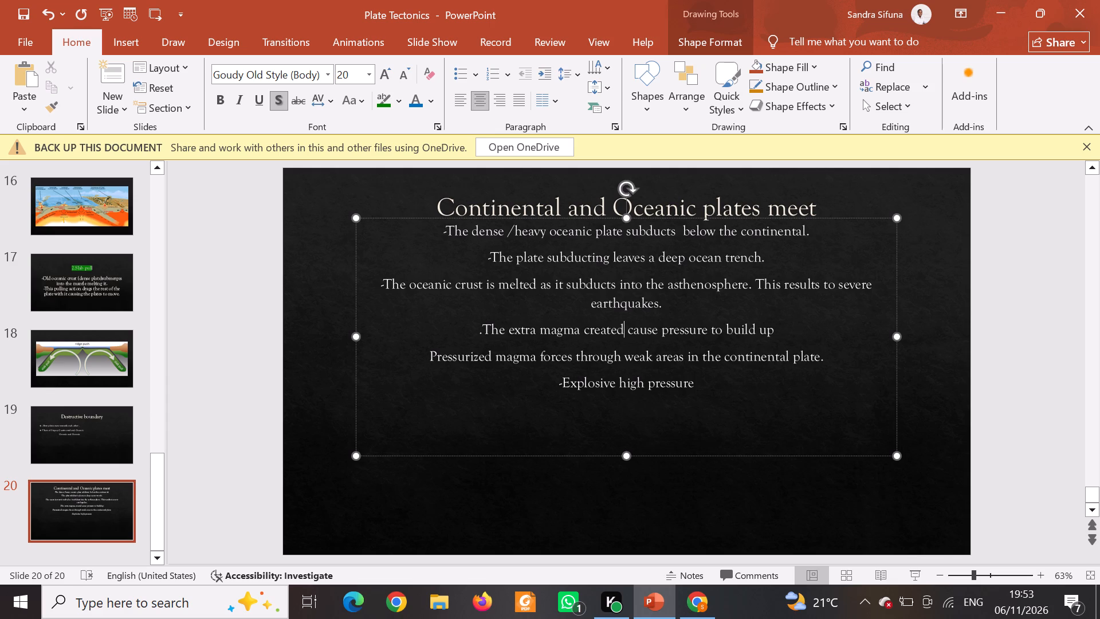
left_click(659, 328)
key("s")
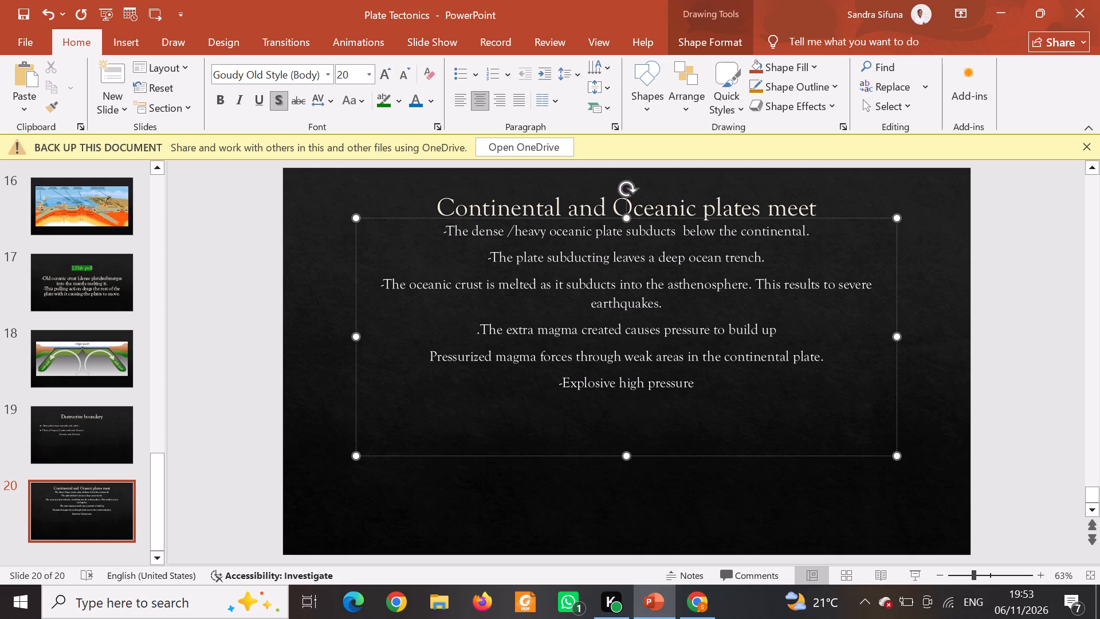
Begin the fifth body line with a hyphen and replace the fourth line's leading period with a hyphen.
left_click(422, 358)
key("minus")
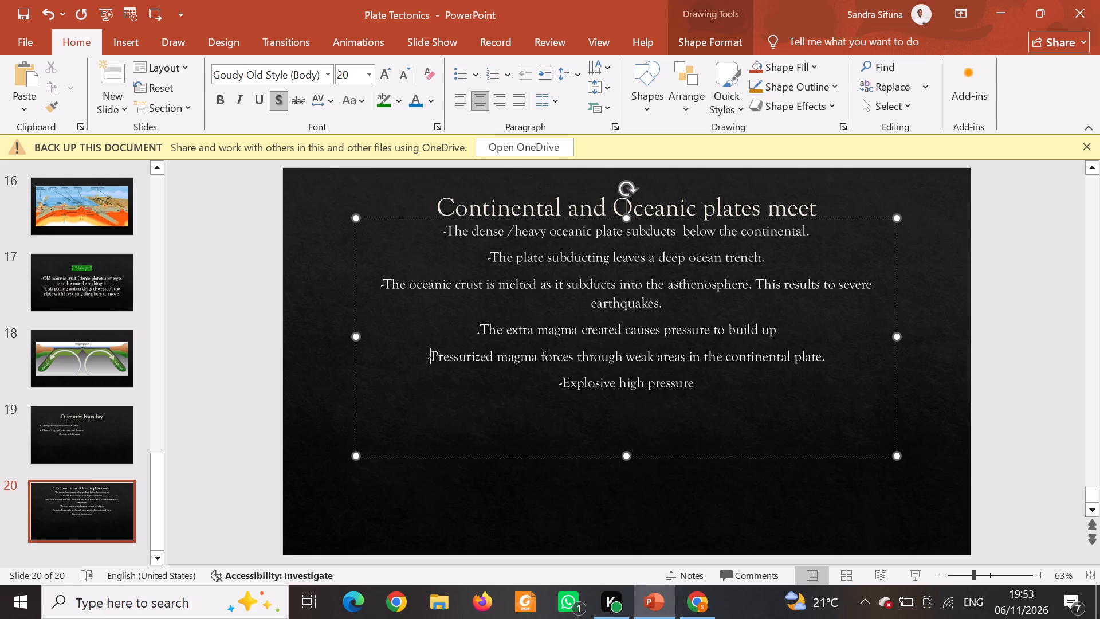
left_click(481, 330)
key("BackSpace")
key("minus")
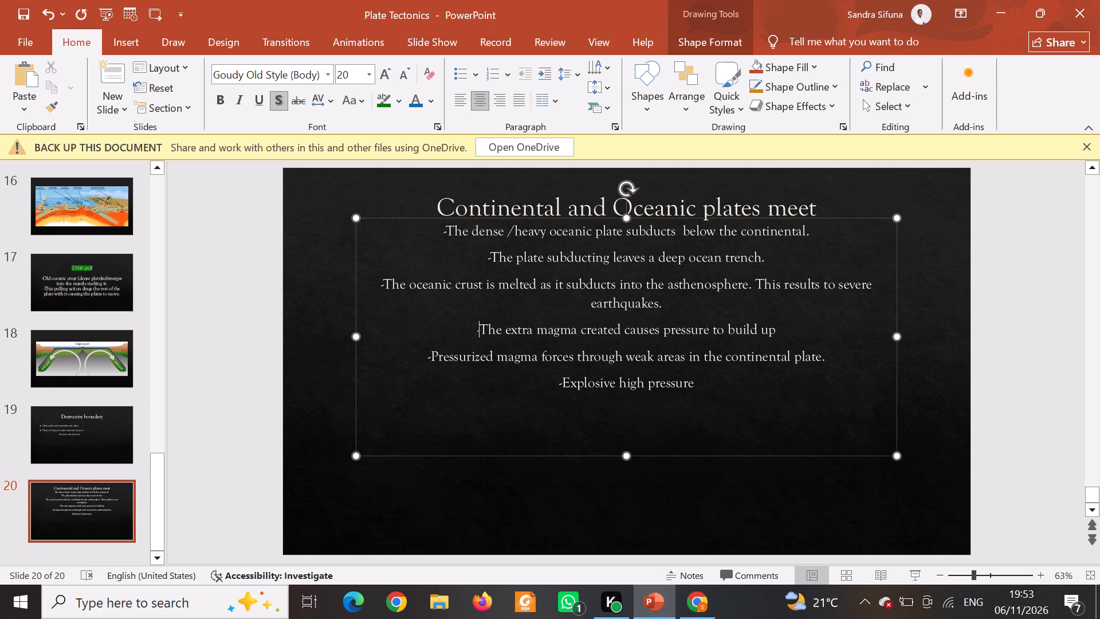
Continue the sixth body line after "-Explosive high pressure" with the text "volcanoes erupt".
left_click(704, 381)
key("space")
type("volca")
key("n")
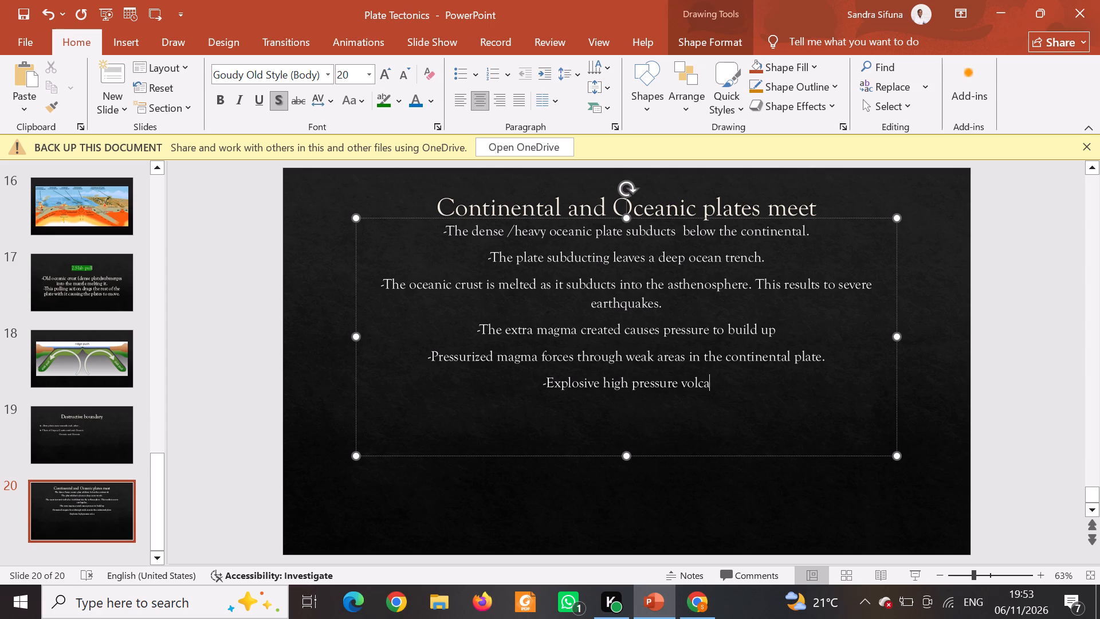
type("oes")
key("space")
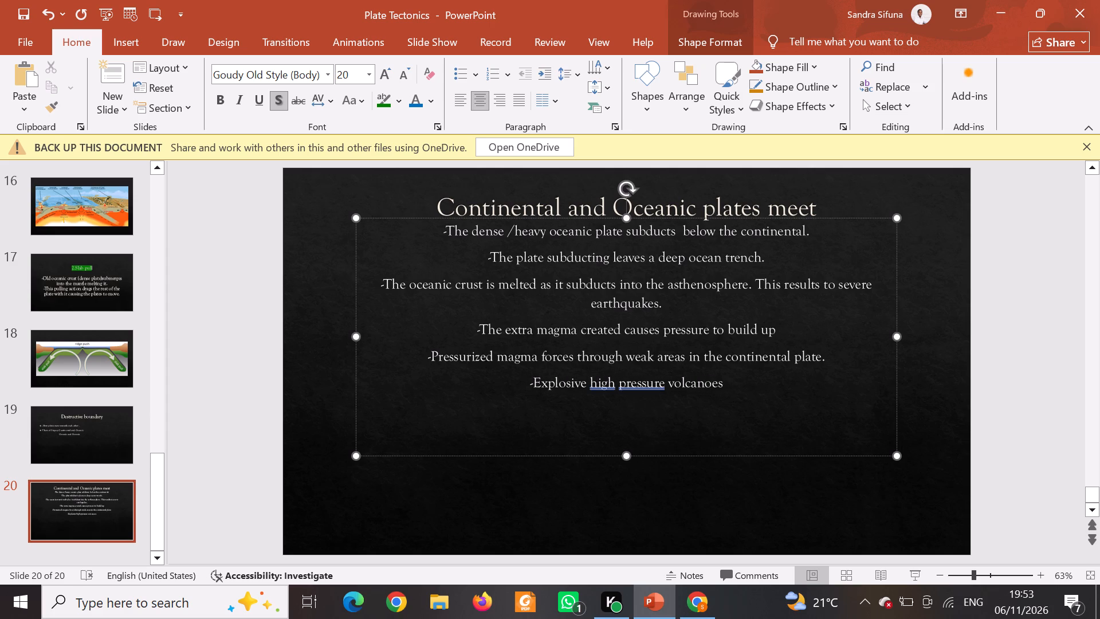
type("erupt")
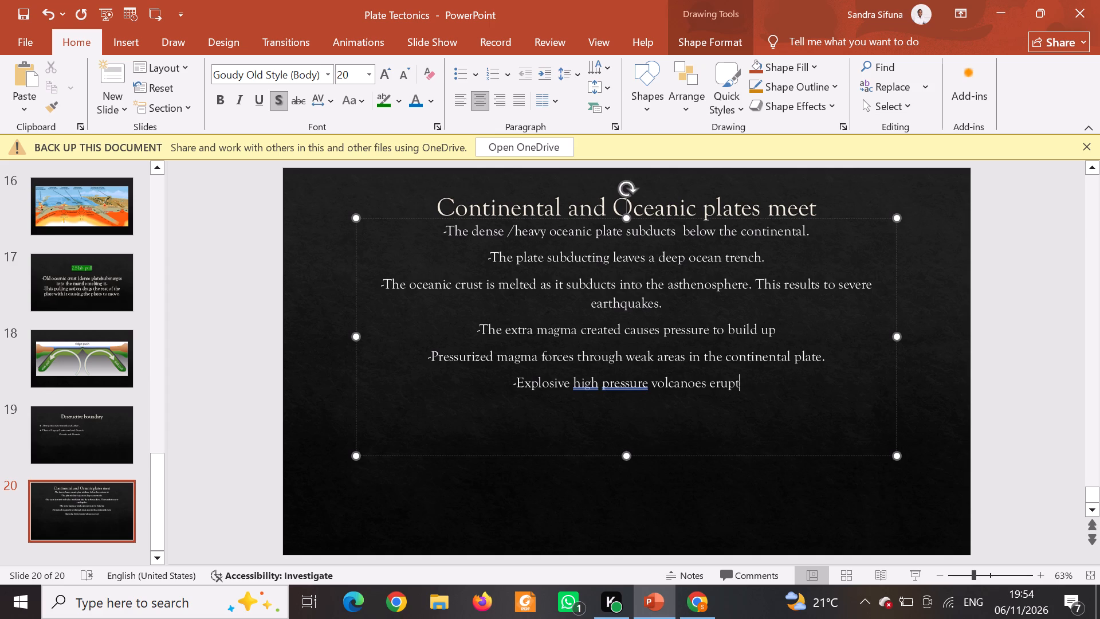
Replace the flagged phrase "high pressure" in the sixth body line with the suggested "high-pressure".
left_click(627, 384)
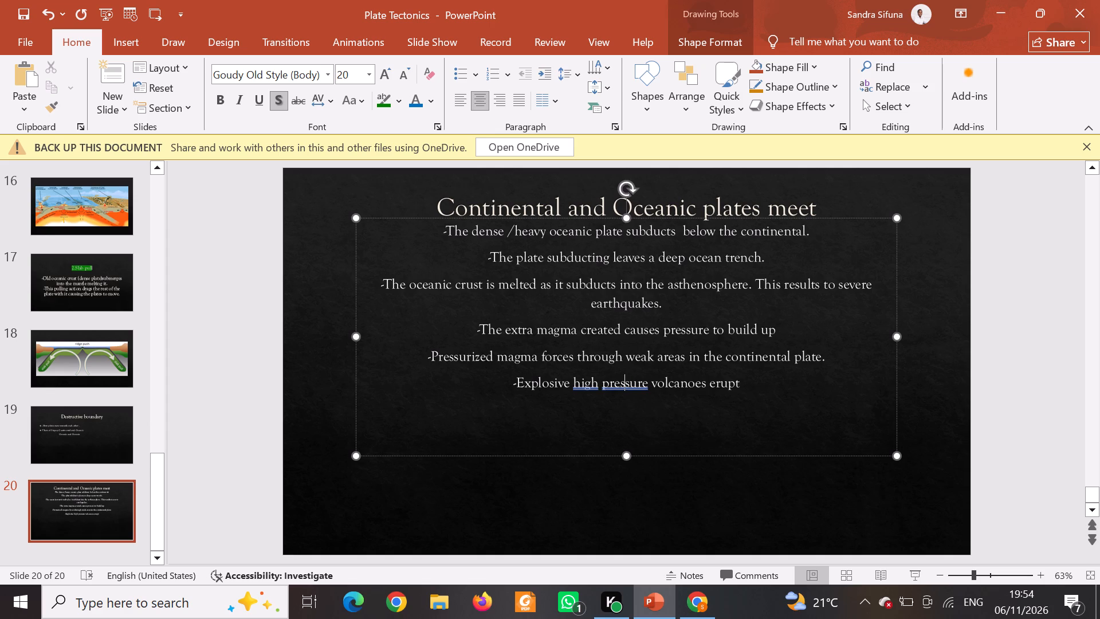
right_click(627, 384)
double_click(627, 384)
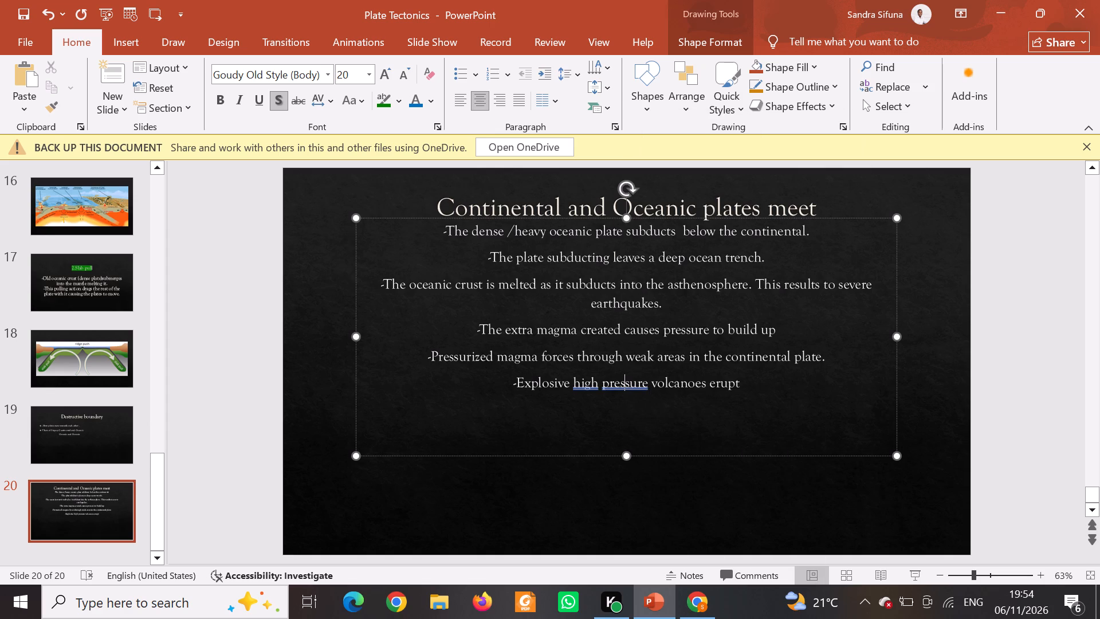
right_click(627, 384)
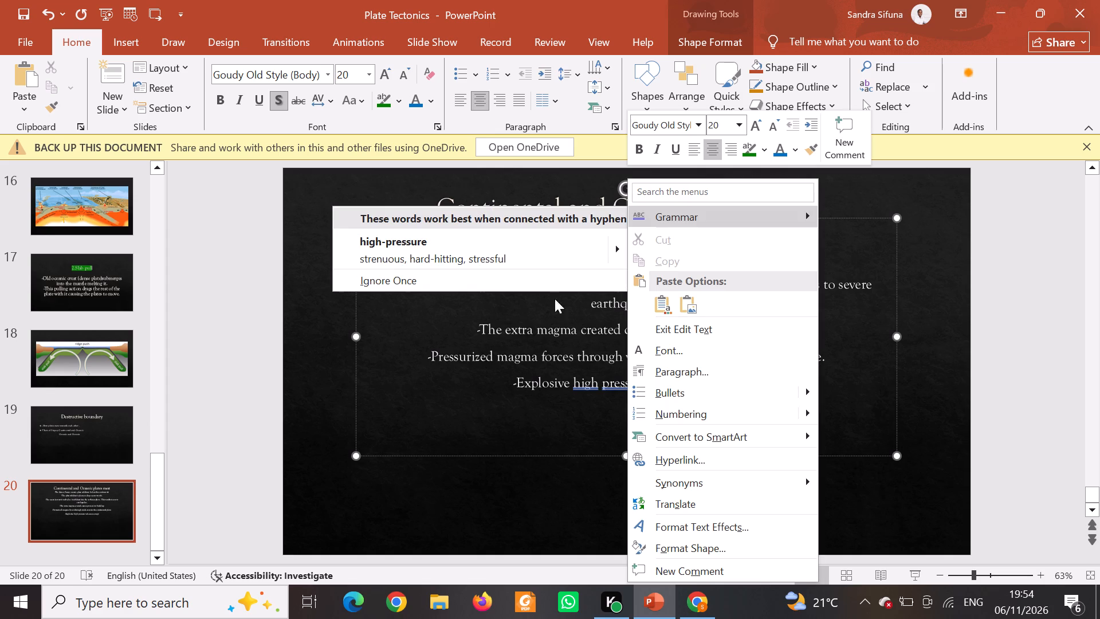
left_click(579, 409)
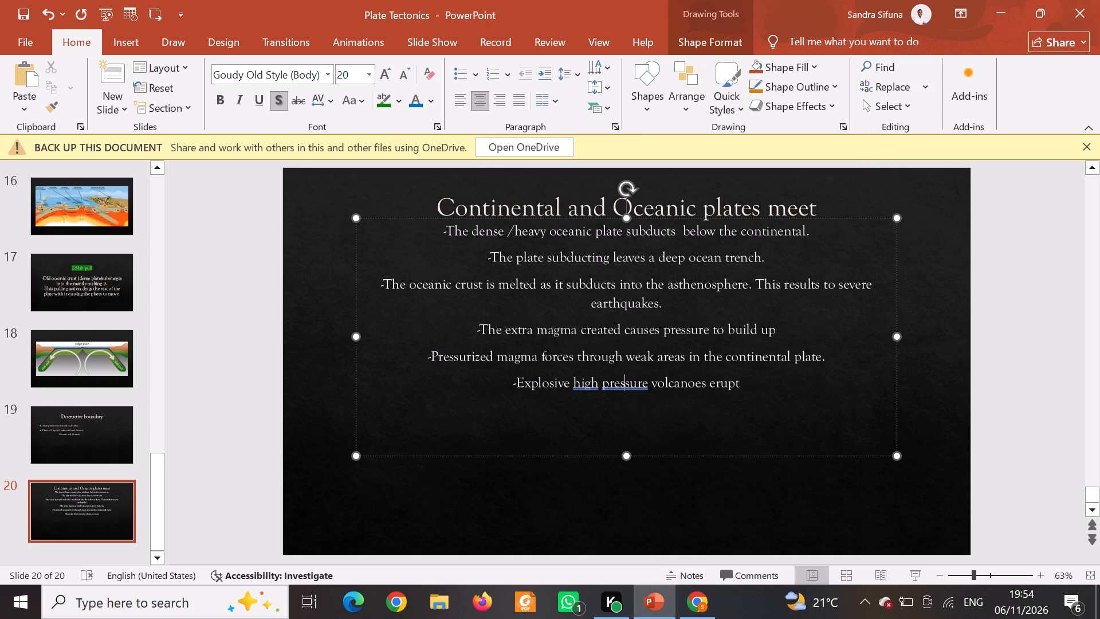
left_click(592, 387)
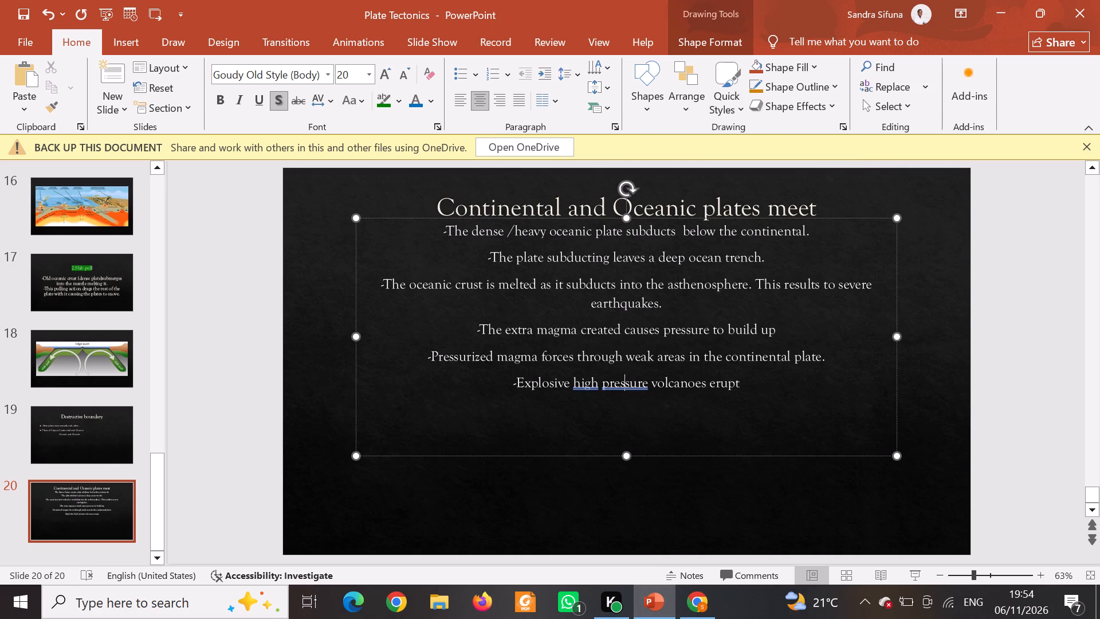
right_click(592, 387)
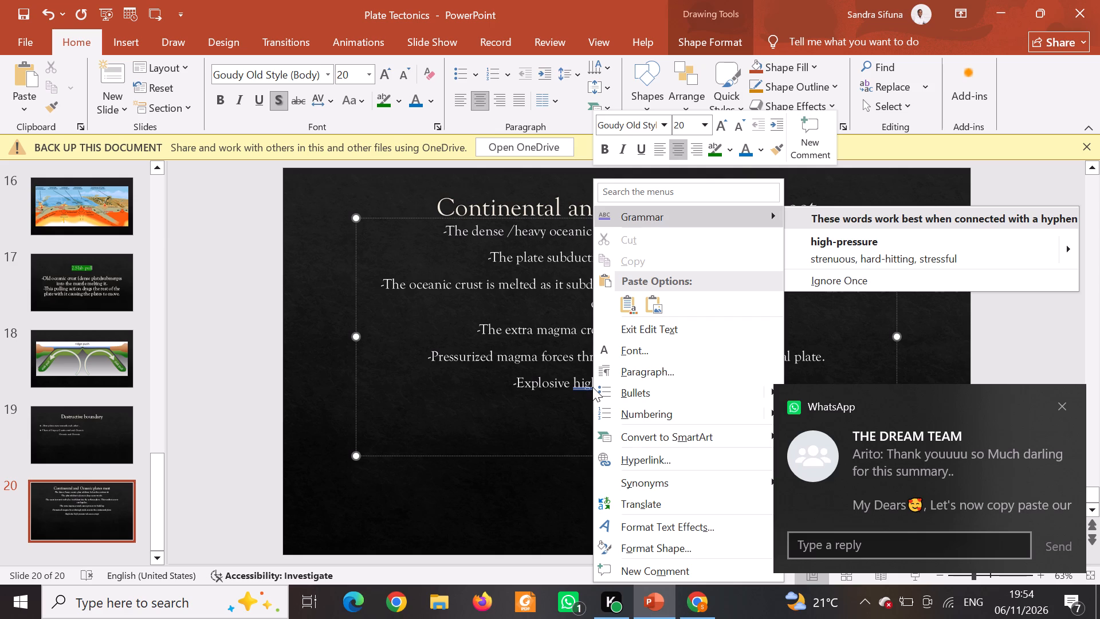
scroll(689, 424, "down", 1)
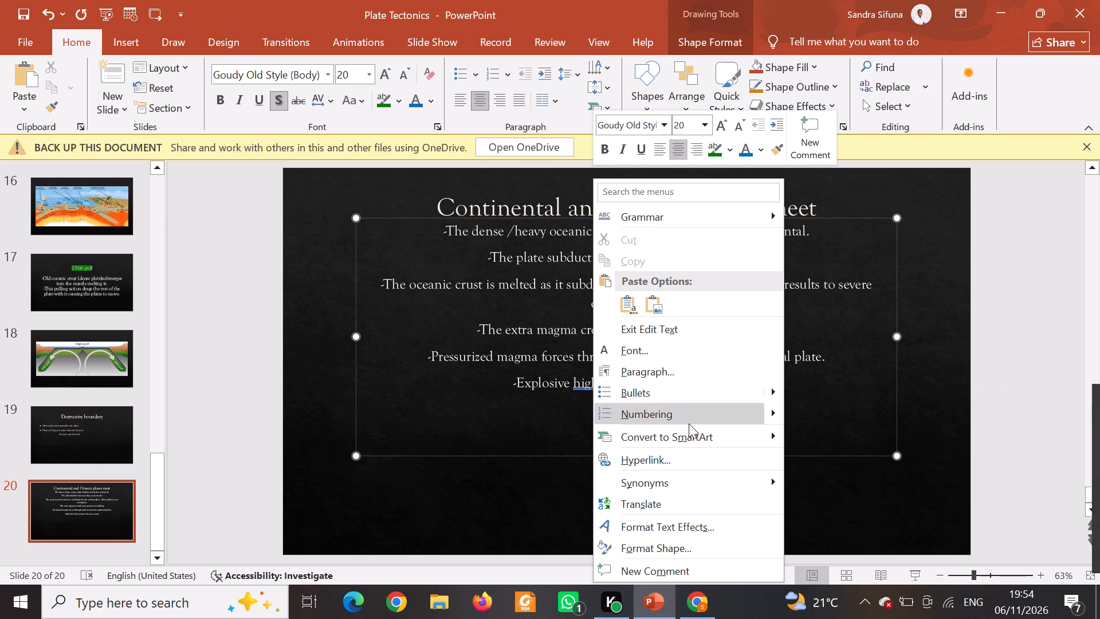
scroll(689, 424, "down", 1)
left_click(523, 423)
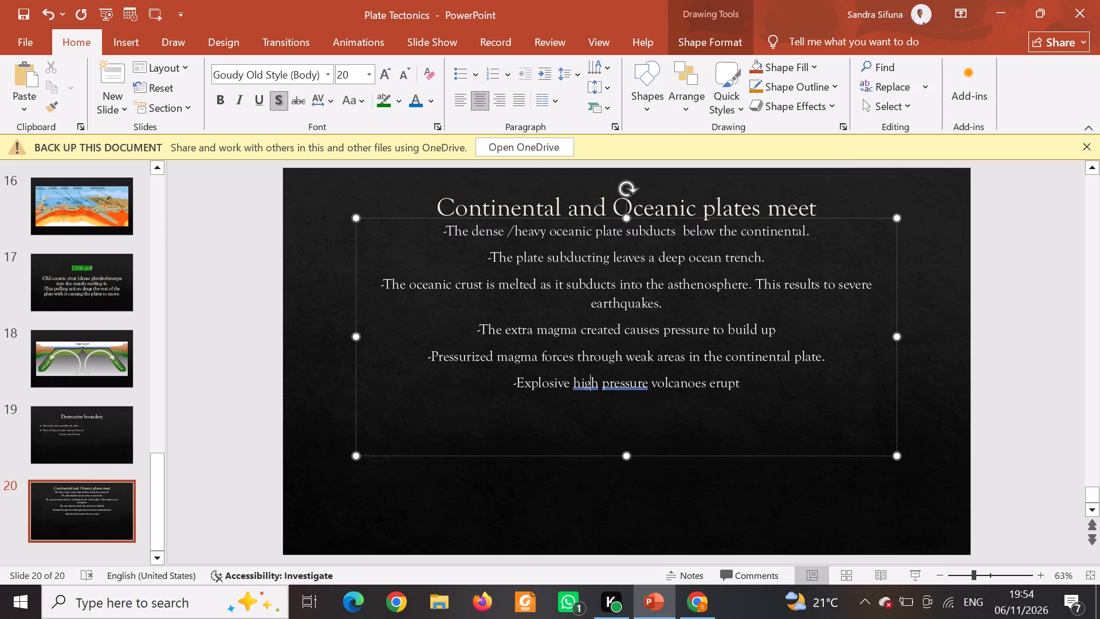
Replace the space between "high" and "pressure" in the sixth body line with a hyphen.
left_click(603, 378)
key("BackSpace")
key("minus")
Continue the end of the sixth body line, after "volcanoes erupt", with the word "through".
left_click(759, 383)
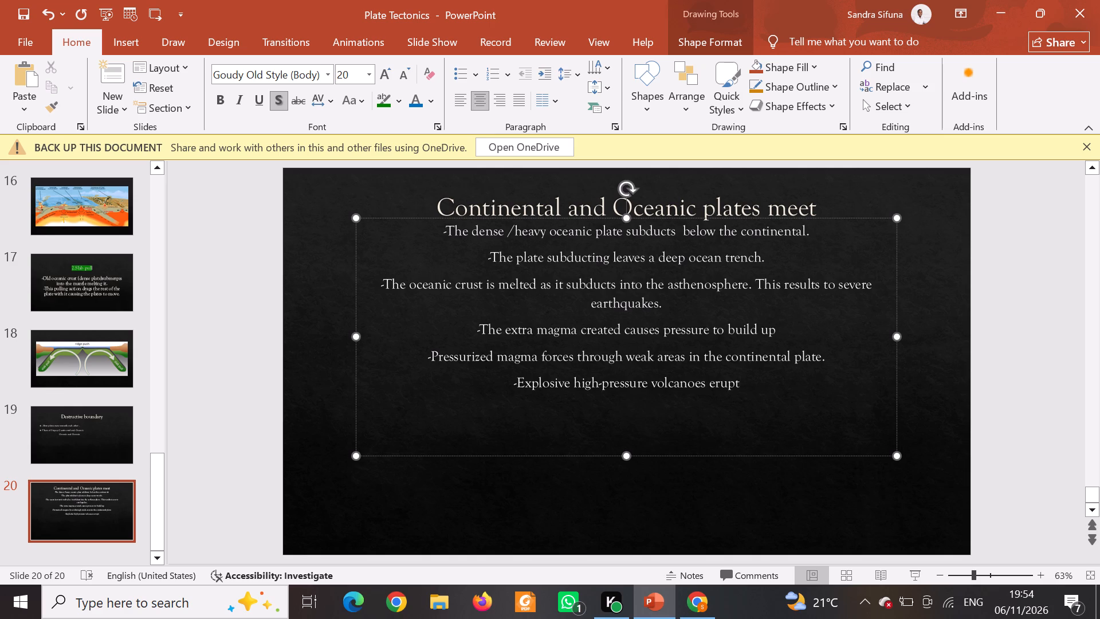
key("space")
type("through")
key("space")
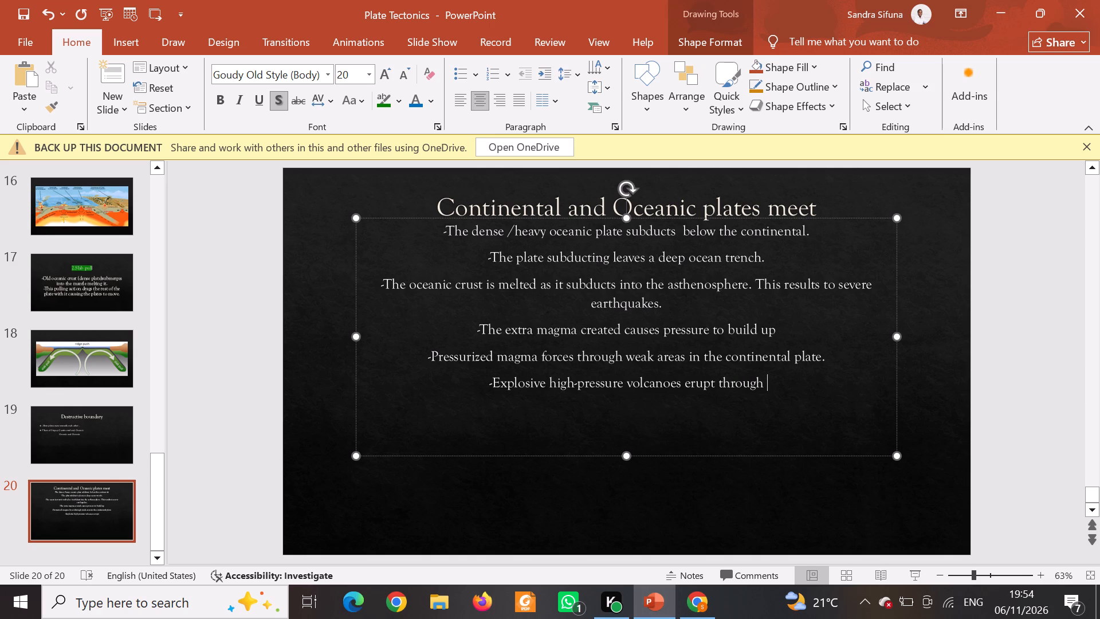
Finish the sixth body line with the text "the continental plate known as composite volcanoes.".
type("the continental")
key("space")
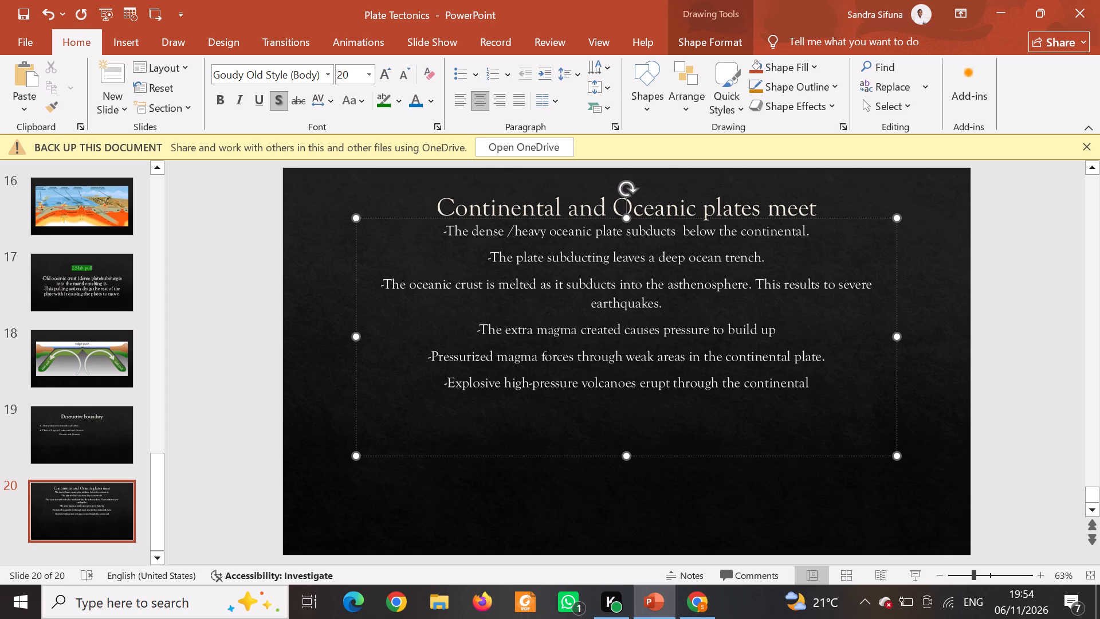
type("plate")
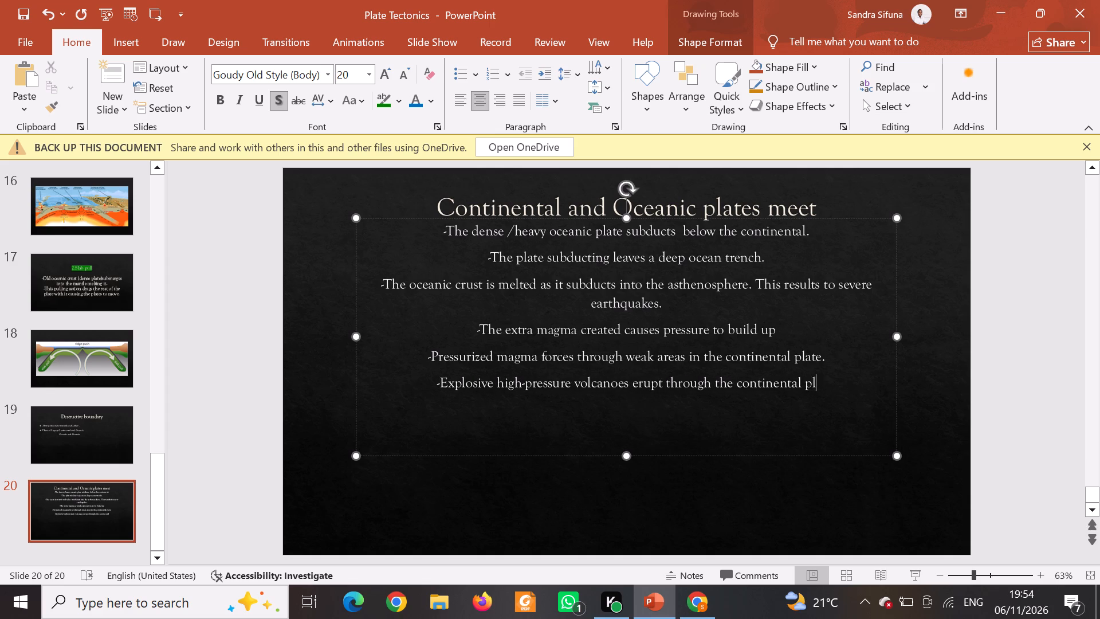
key("space")
key("k")
type("nown")
key("space")
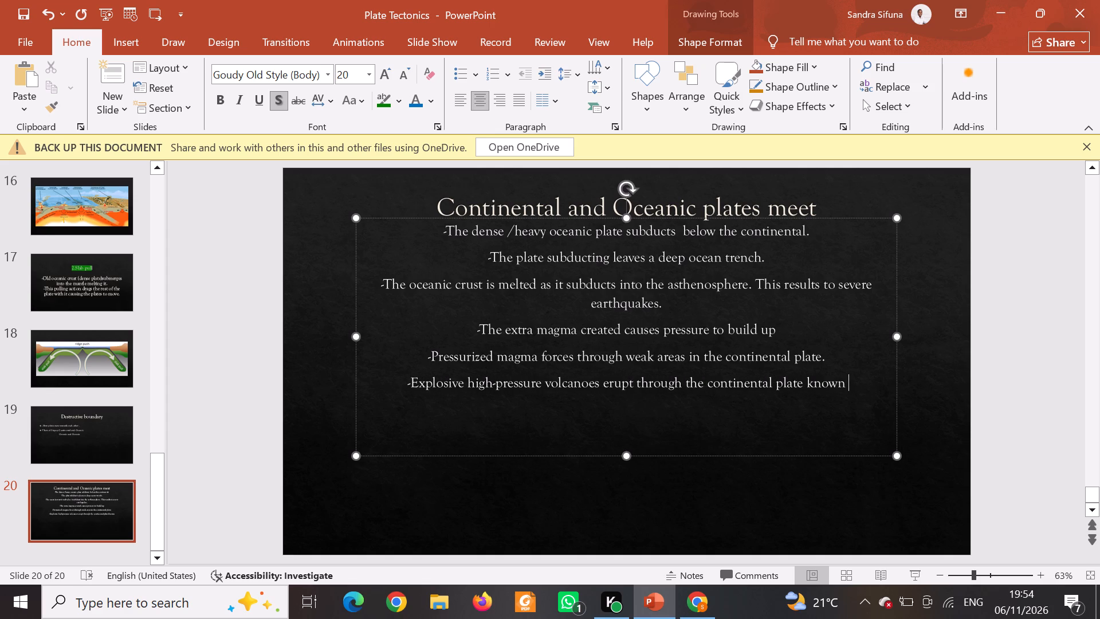
type("as")
key("space")
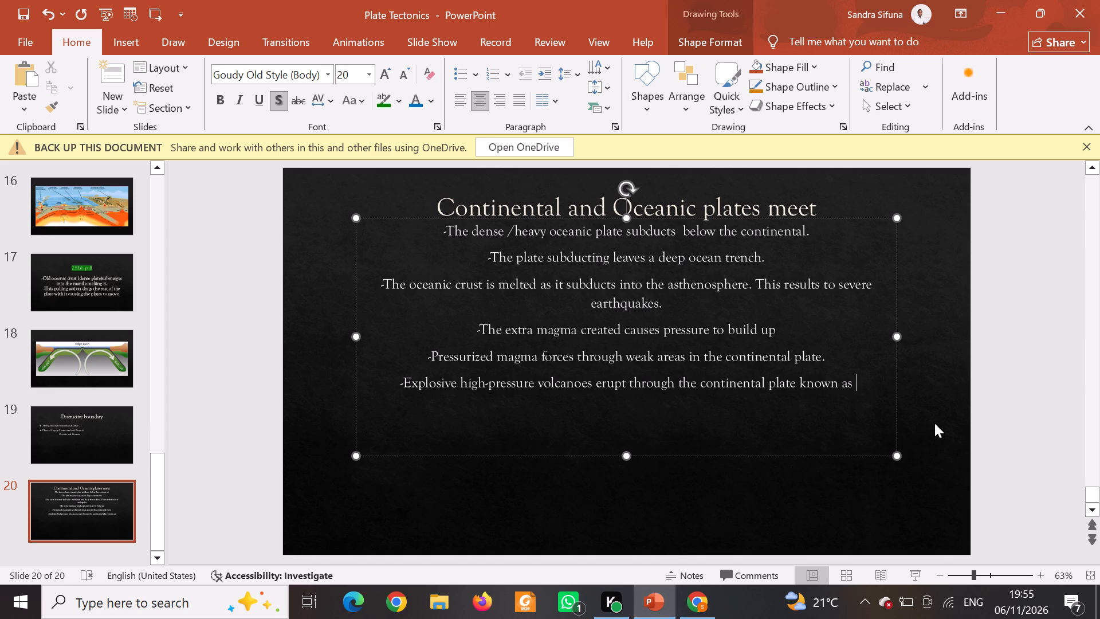
type("com")
type("posite")
key("space")
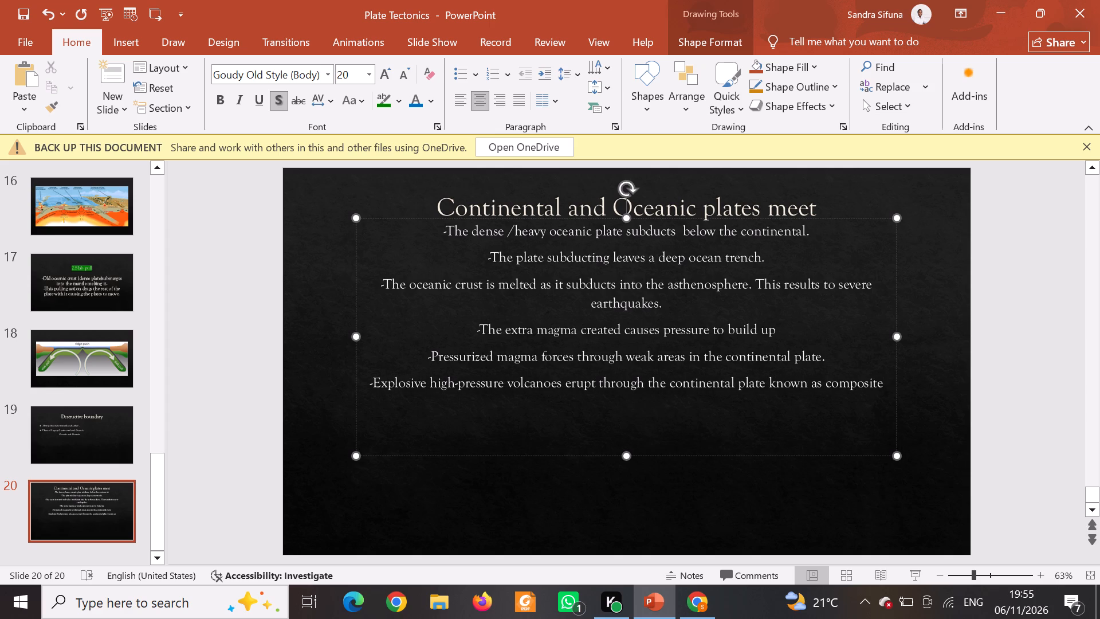
key("v")
type("olcano")
key("s")
key("BackSpace")
type("es.")
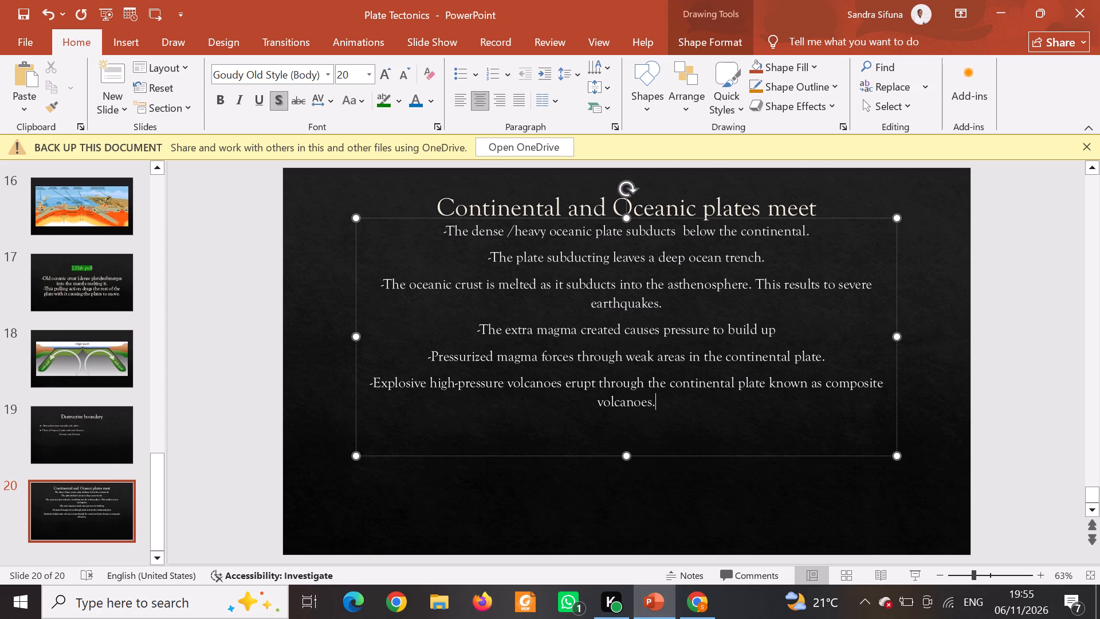
Add a seventh body line reading "-Fold mountains occur when sediments are pushed upwards during the subduction.".
key("Return")
key("minus")
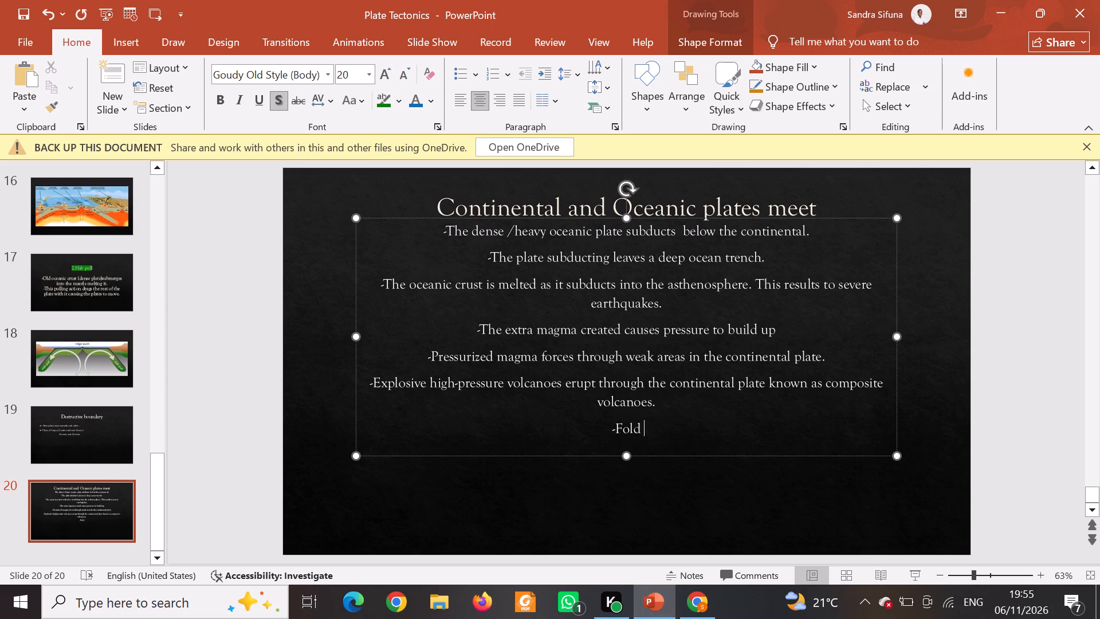
type("mountains")
key("space")
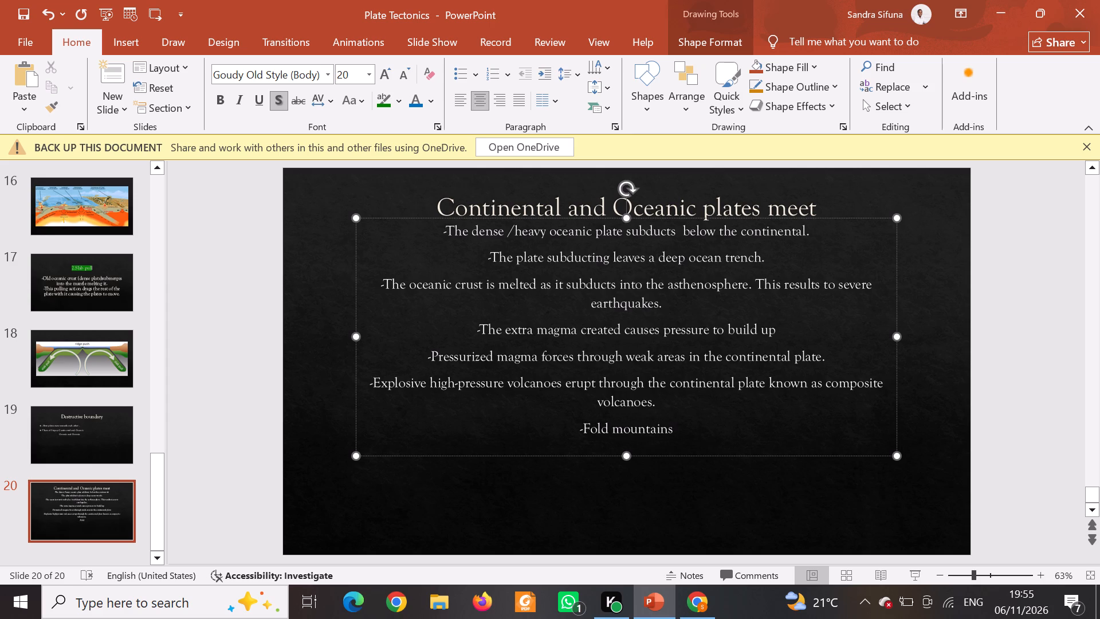
type("occur")
key("space")
type("when")
key("space")
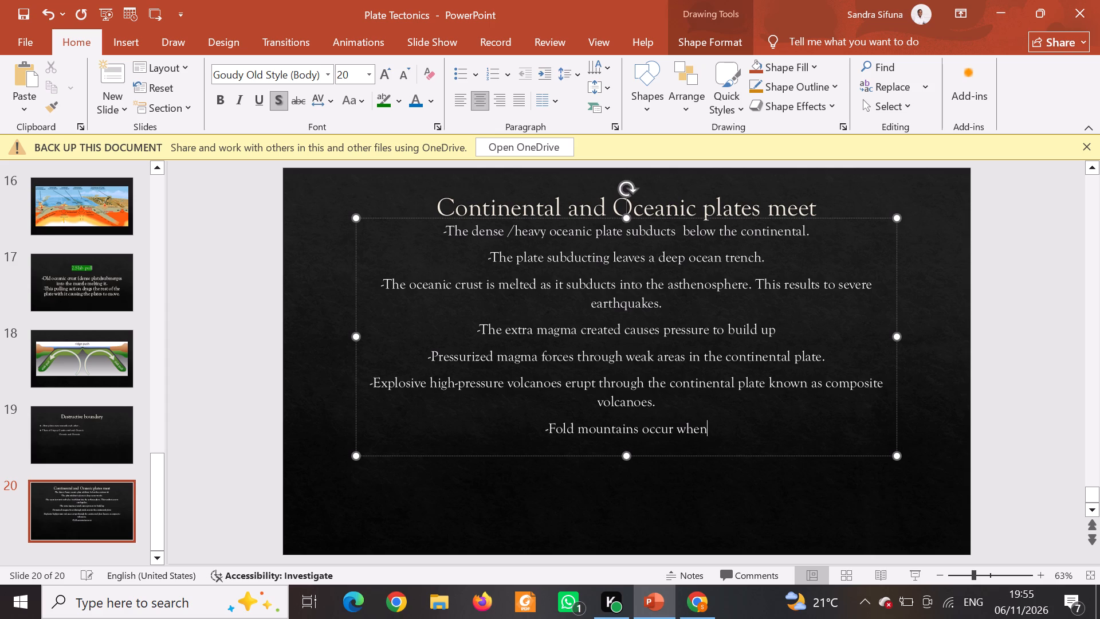
type("sed")
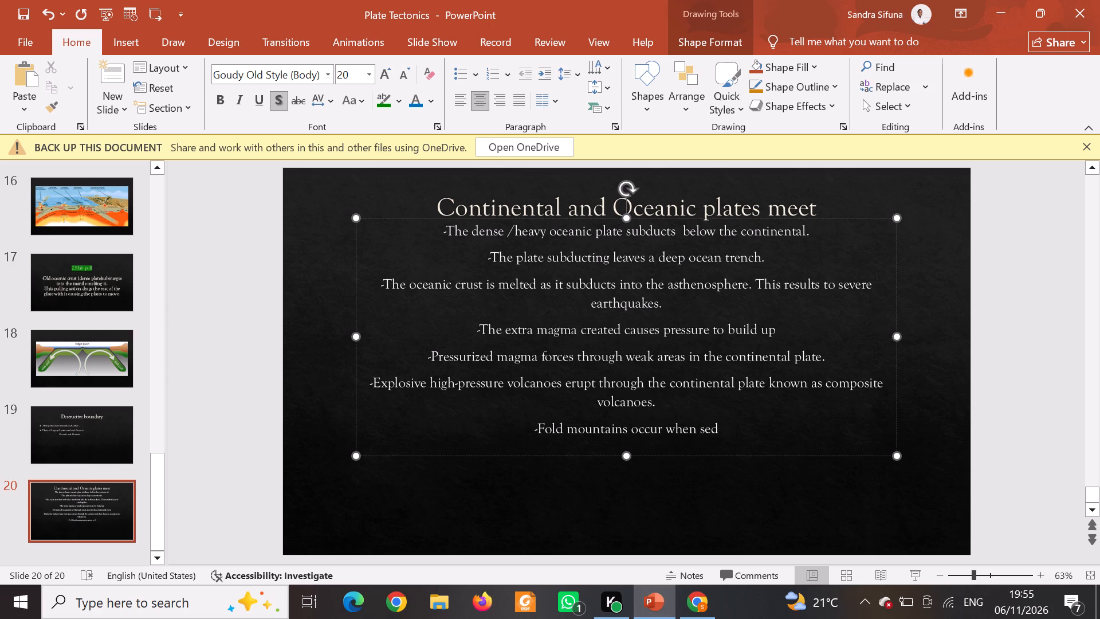
type("iments are pushed")
key("space")
type("upward")
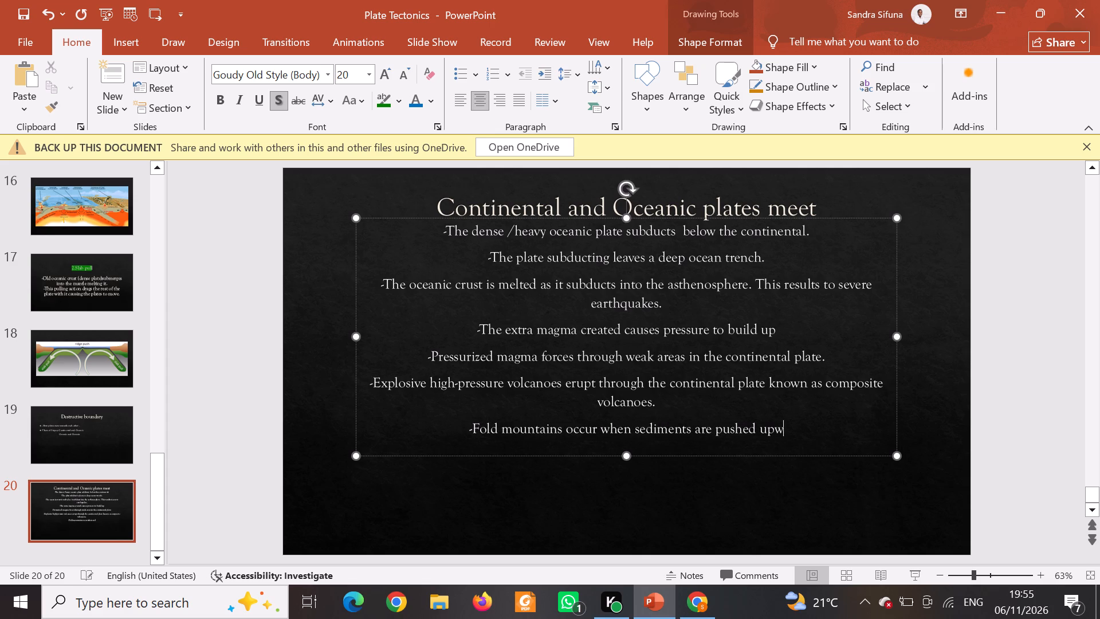
type("s d")
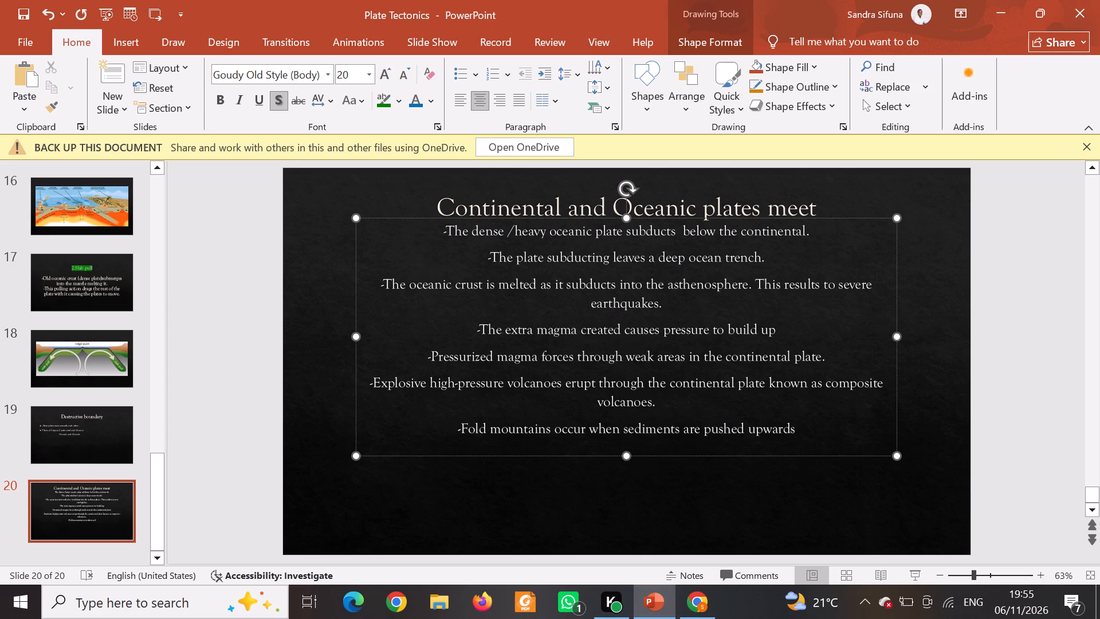
type("uri")
type("ng")
key("space")
type("the sub")
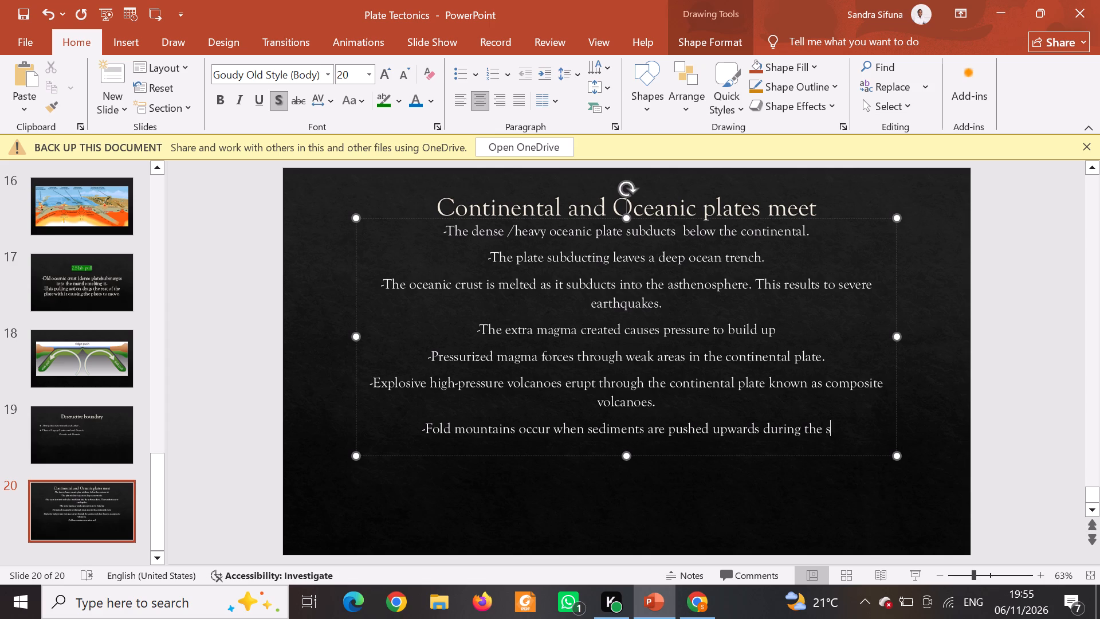
type("duct")
type("ion")
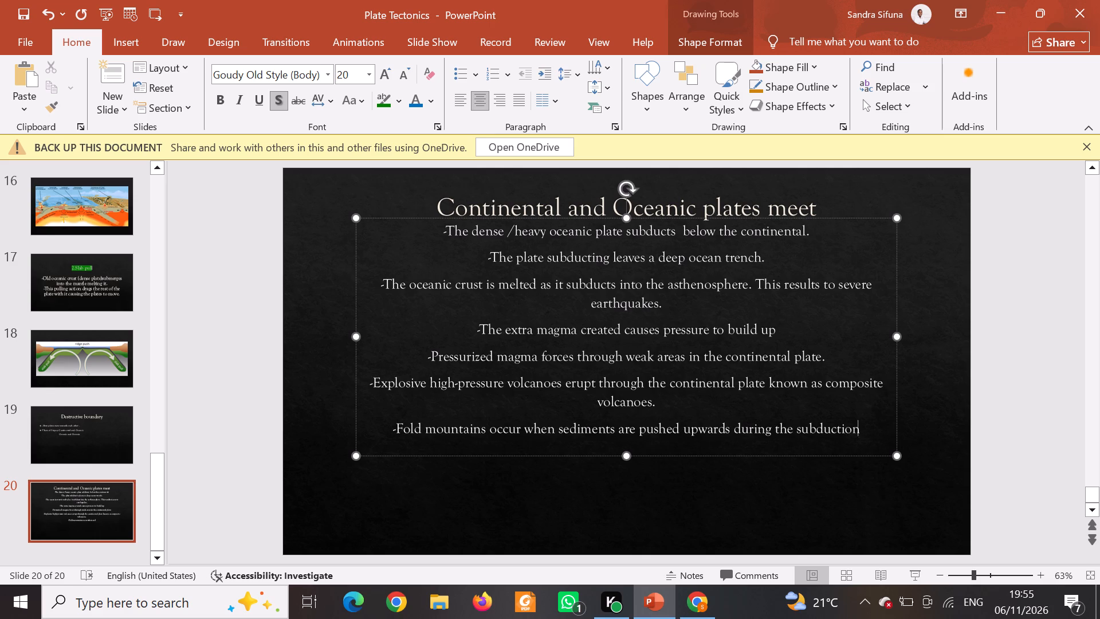
key("period")
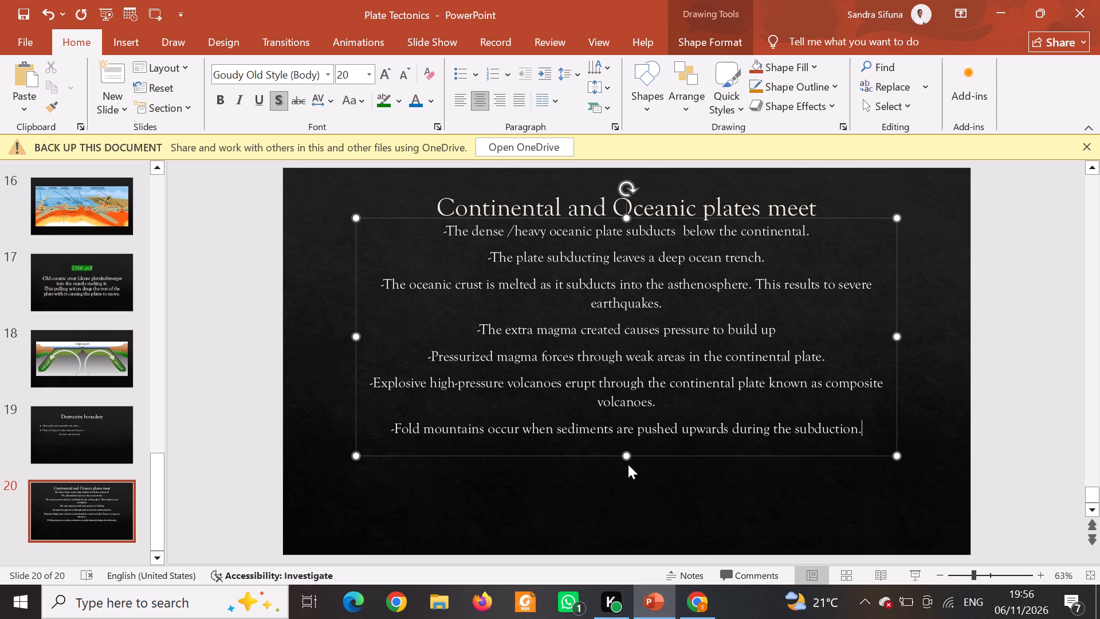
Extend the body text box downward so its lower edge sits near the bottom of the slide.
left_click_drag(628, 456, 630, 488)
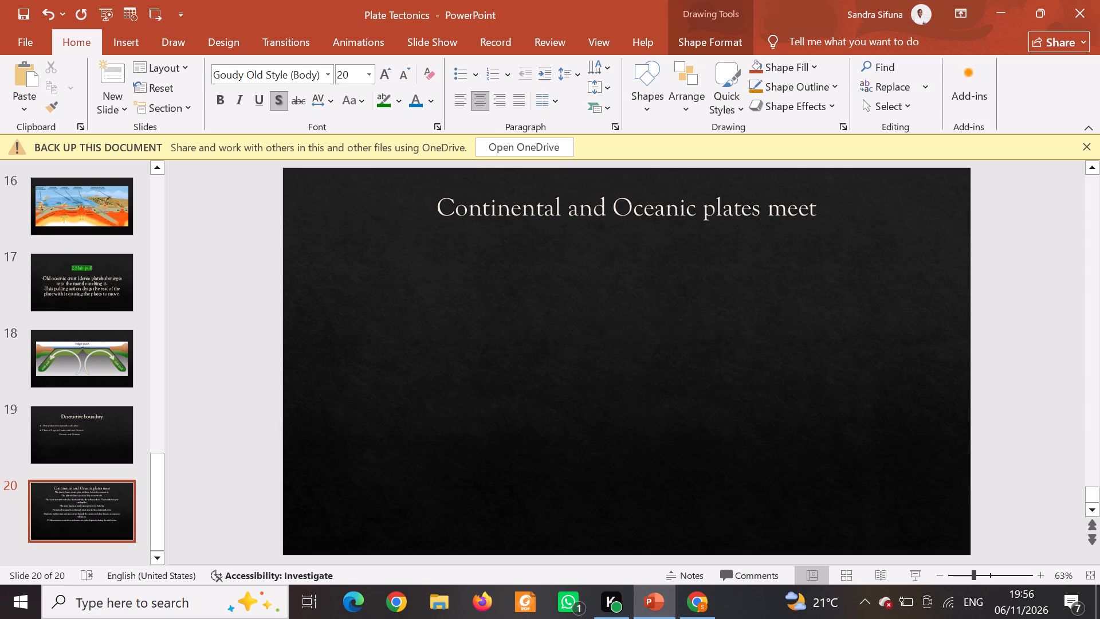
left_click_drag(630, 488, 634, 520)
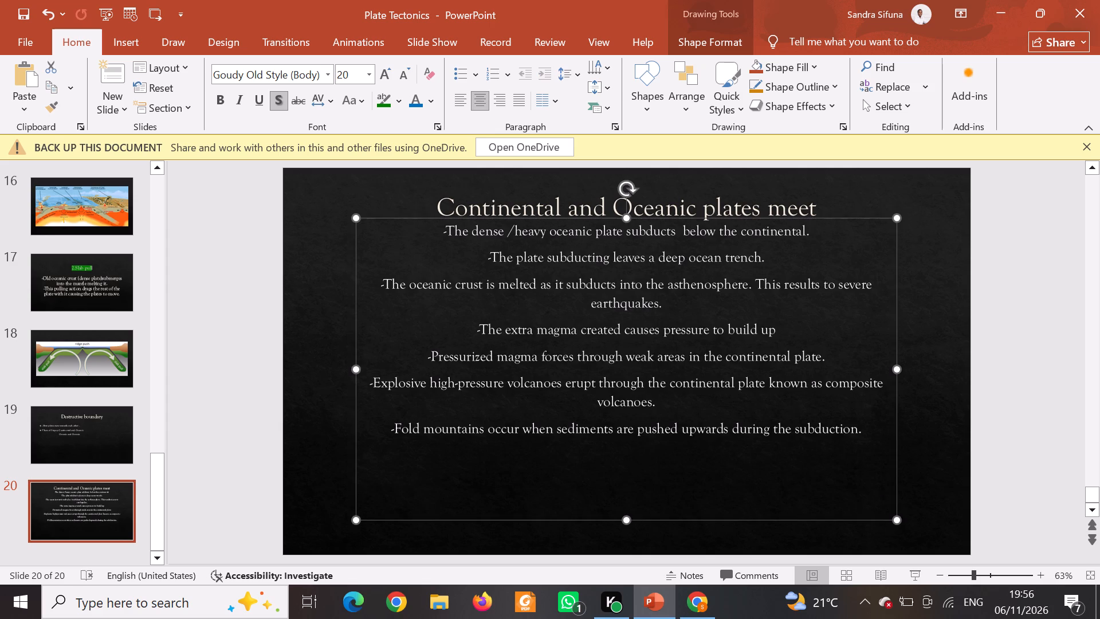
Lower the body text box's upper edge slightly so the first line clears the slide title.
left_click_drag(622, 222, 628, 243)
left_click_drag(628, 243, 628, 222)
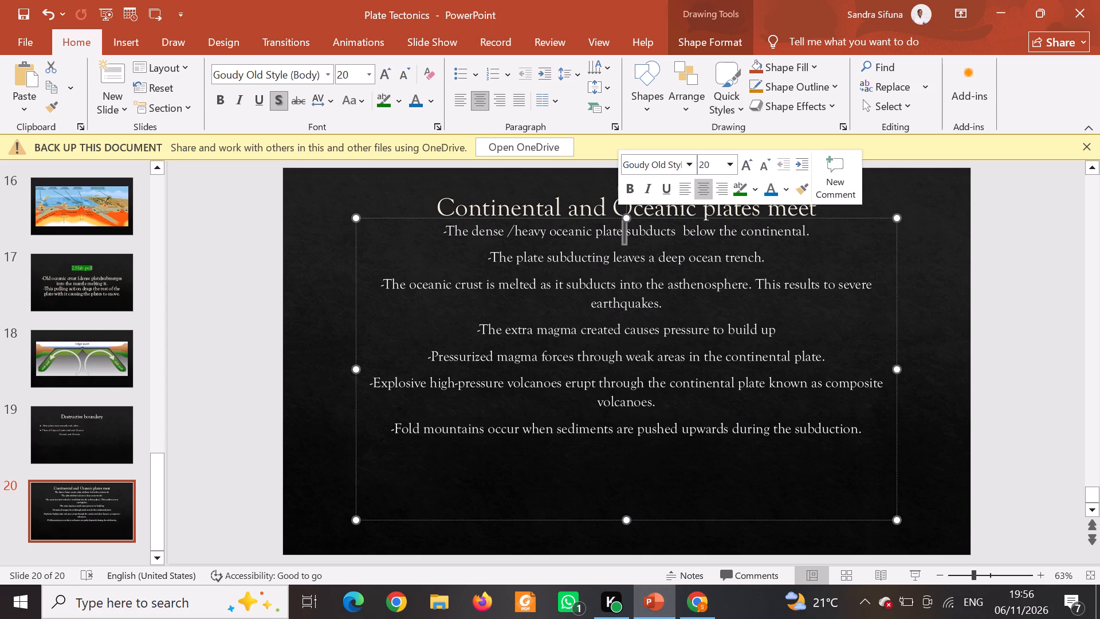
left_click(619, 218)
left_click_drag(630, 219, 630, 229)
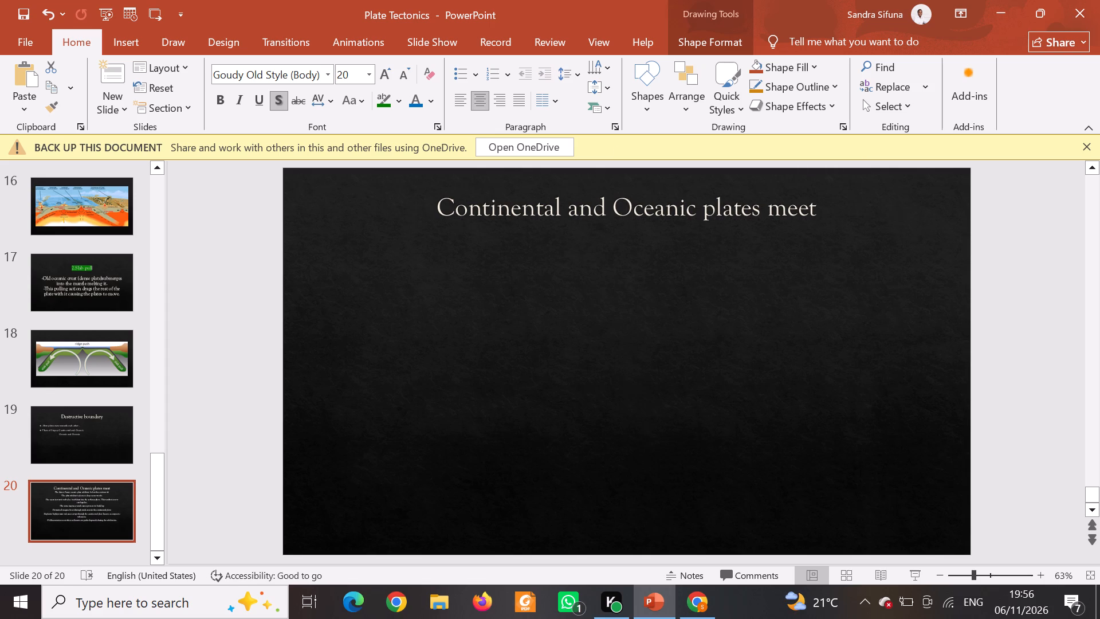
left_click_drag(630, 229, 630, 232)
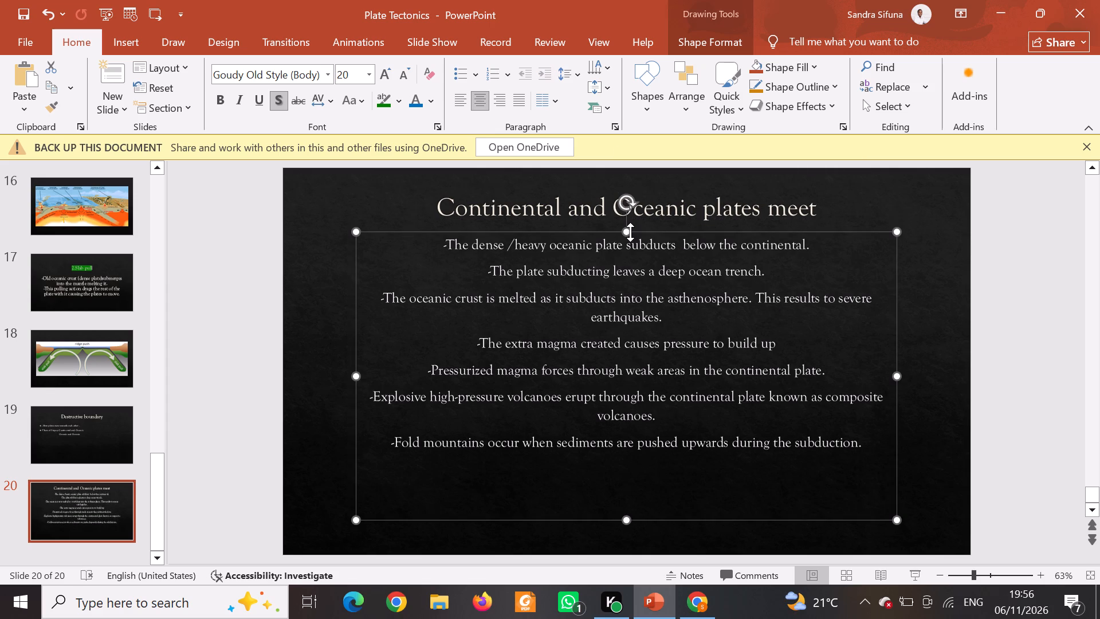
Lower the upper edge of slide 20's body text box slightly further to widen the gap below the title.
left_click_drag(628, 232, 630, 240)
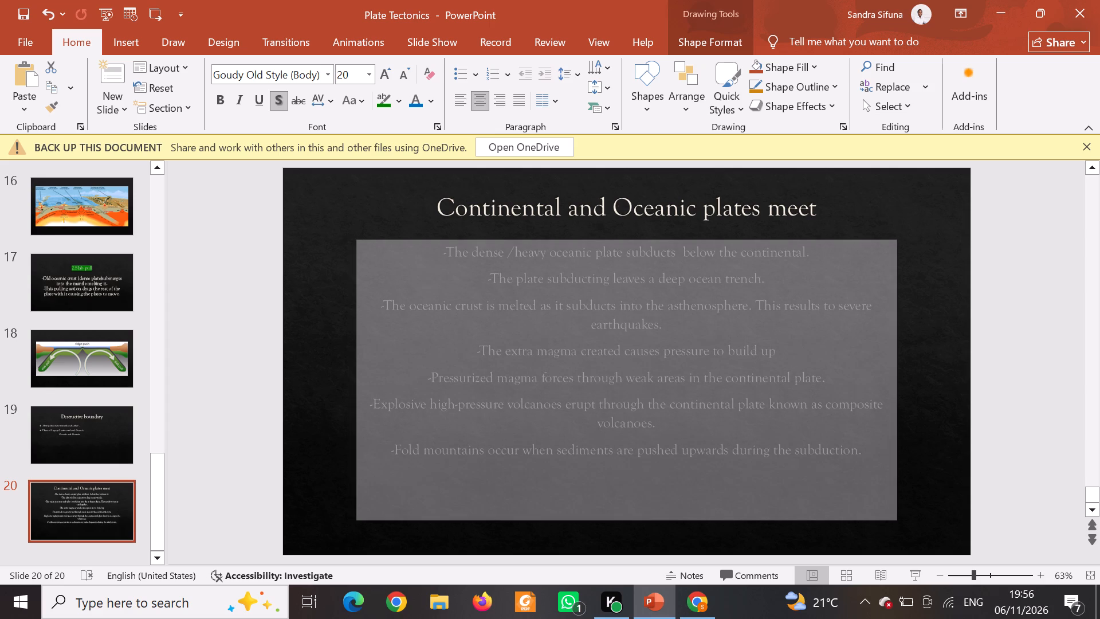
left_click(831, 202)
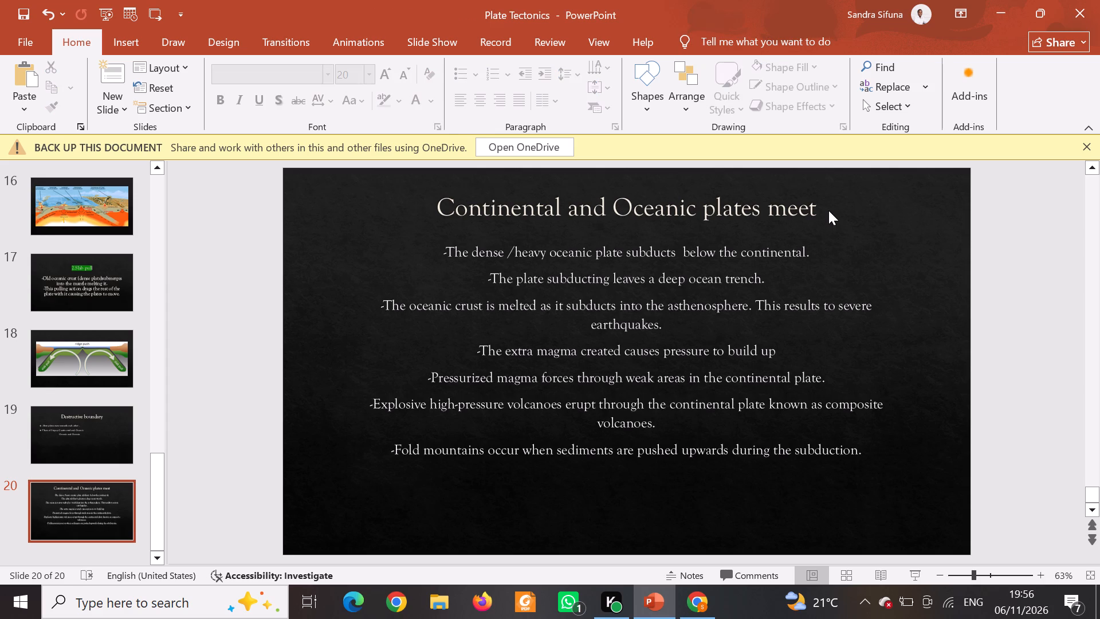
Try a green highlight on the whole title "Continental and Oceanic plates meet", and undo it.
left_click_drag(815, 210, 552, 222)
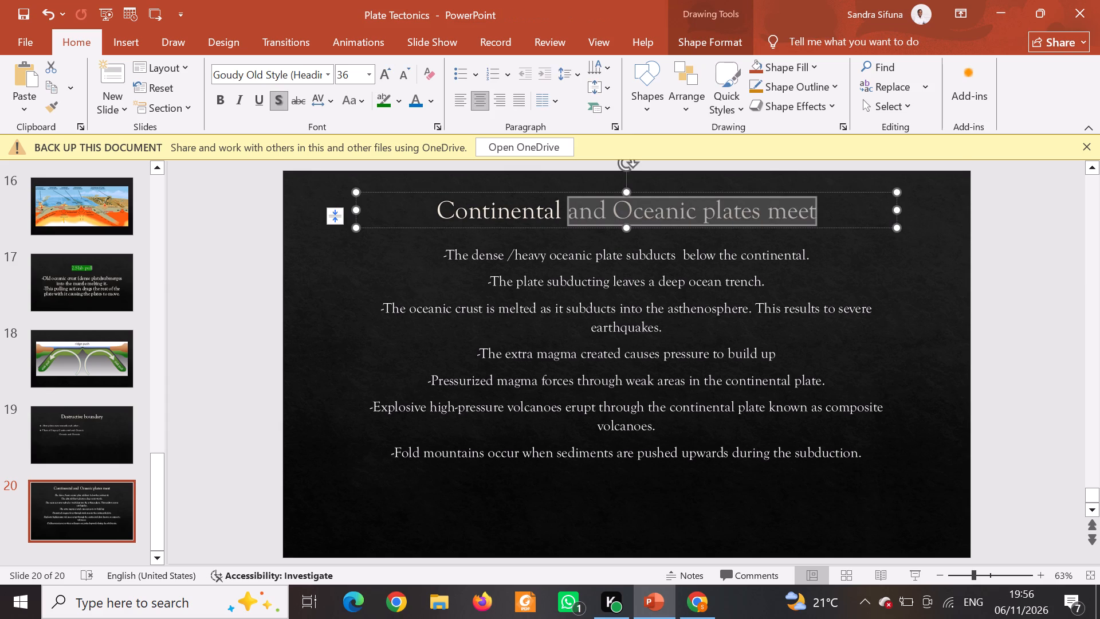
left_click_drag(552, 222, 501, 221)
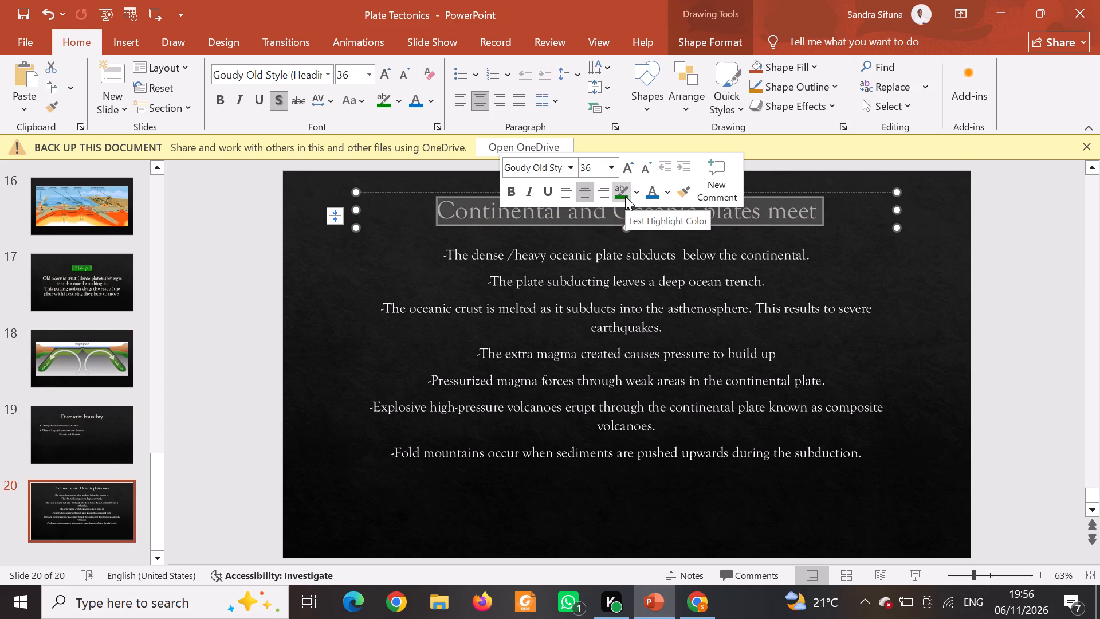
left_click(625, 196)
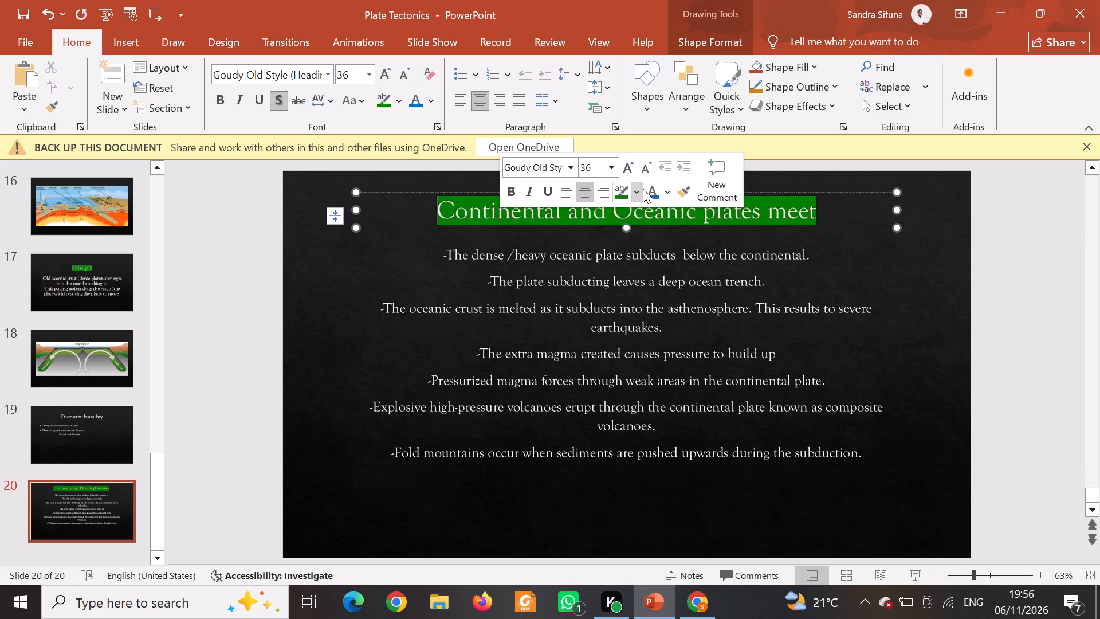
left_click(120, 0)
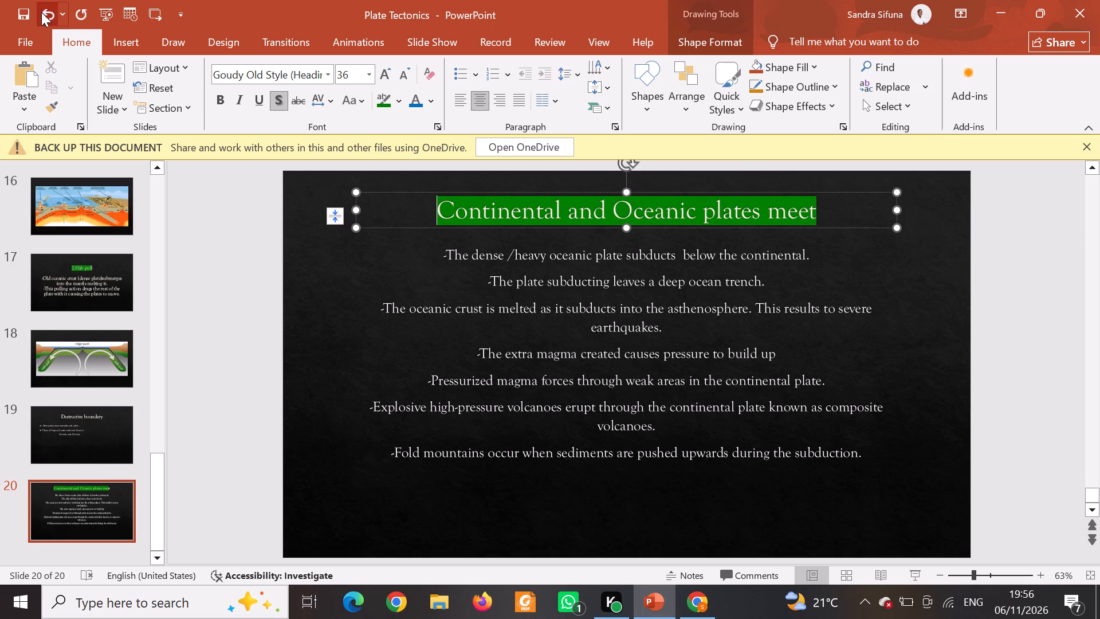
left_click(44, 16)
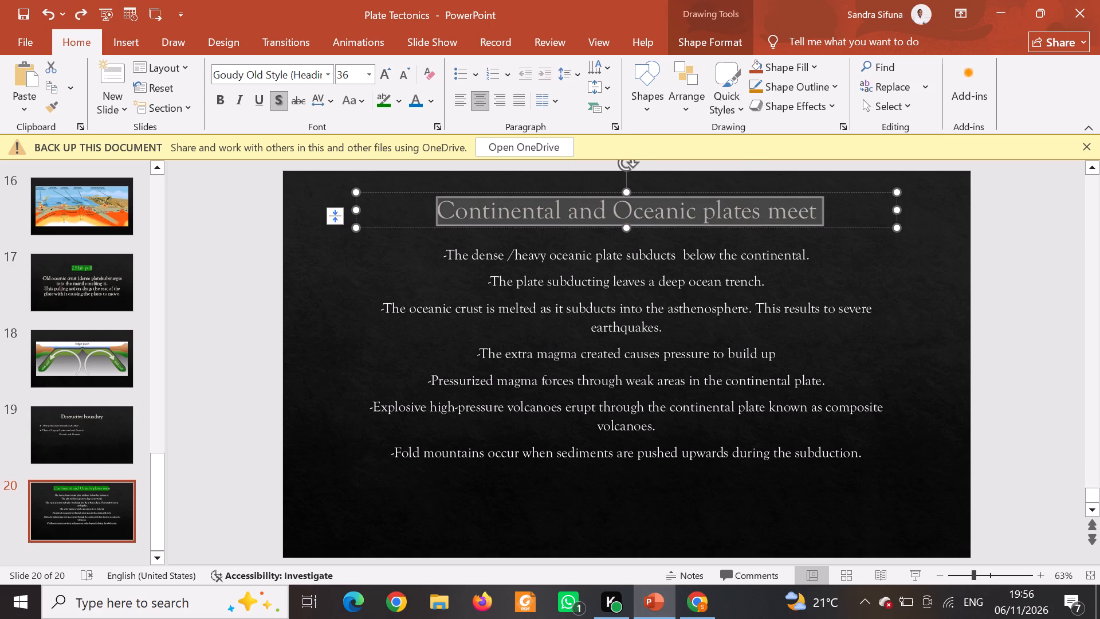
Set the font colour of the title "Continental and Oceanic plates meet" to blue.
left_click(421, 104)
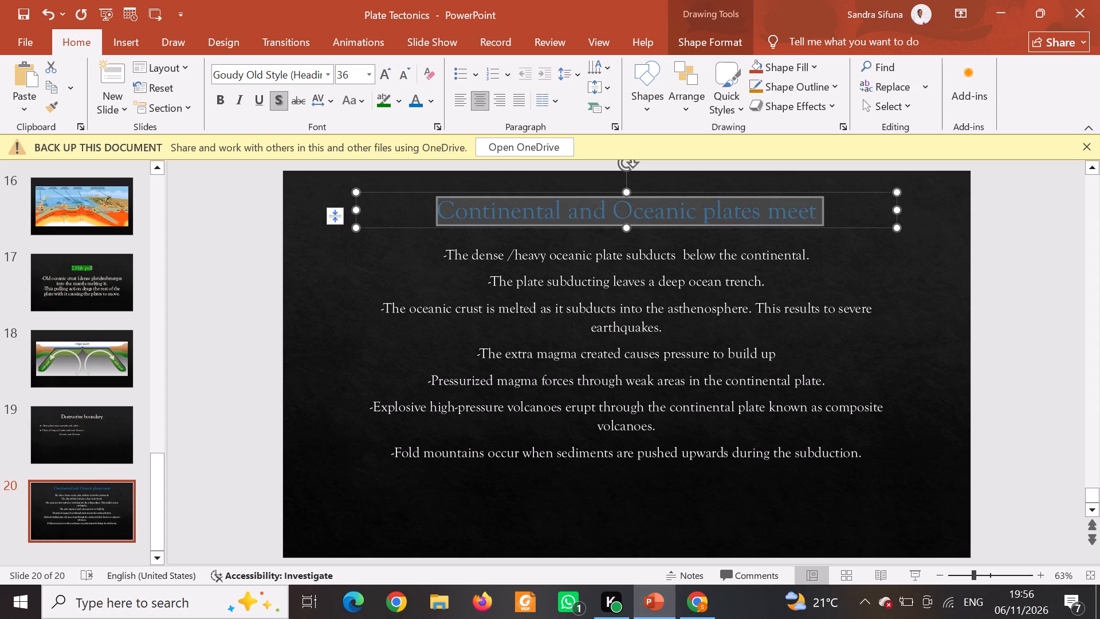
left_click(390, 280)
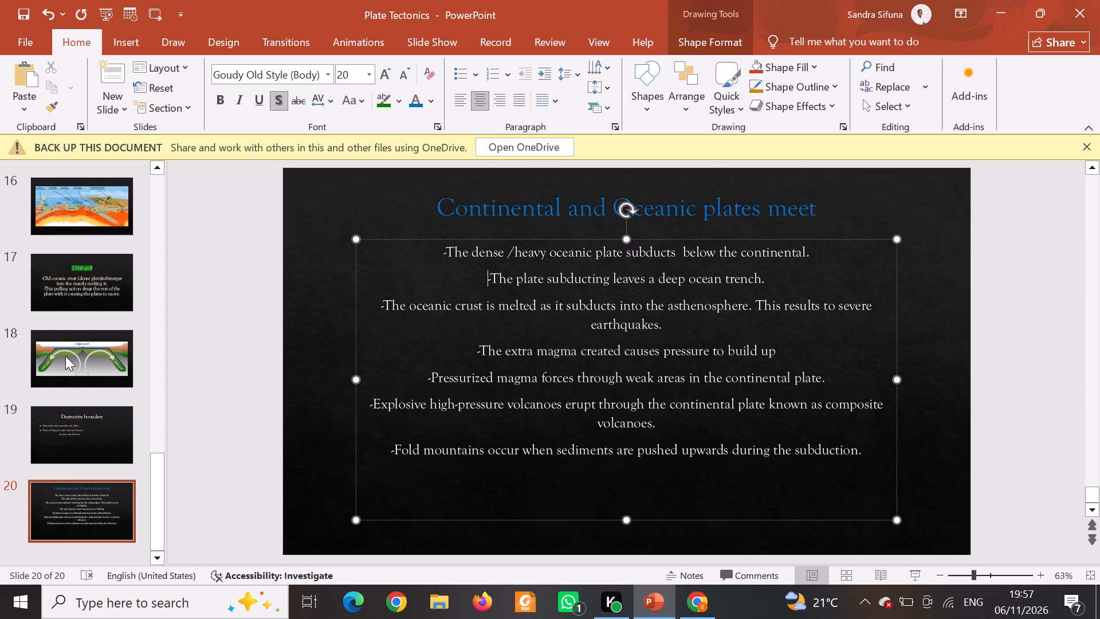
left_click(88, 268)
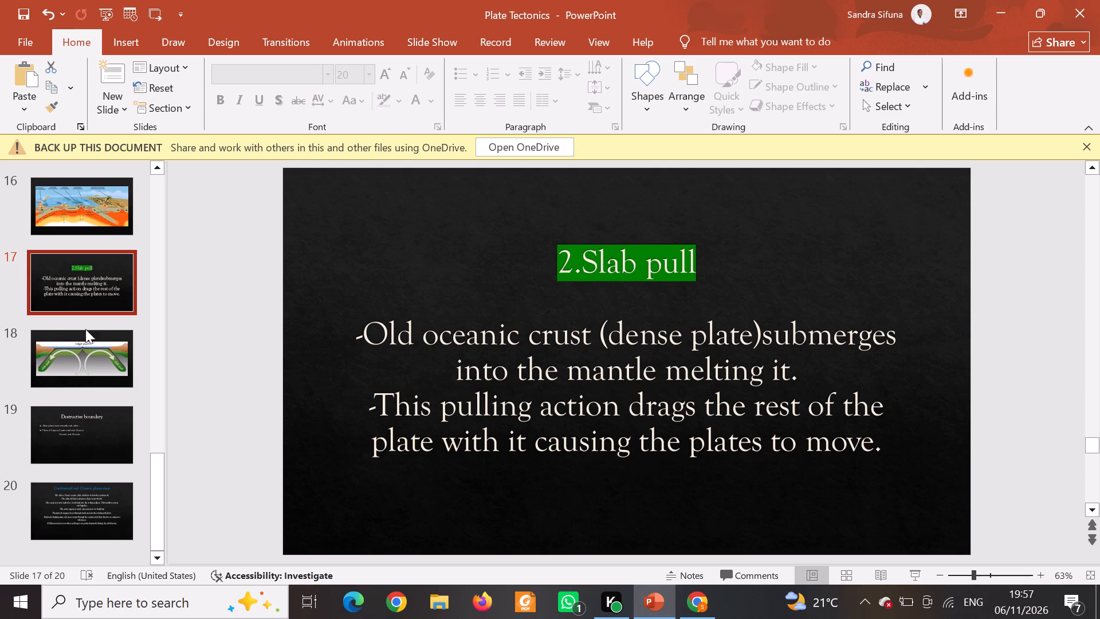
Add a new slide with the Blank layout after slide 20.
left_click(73, 502)
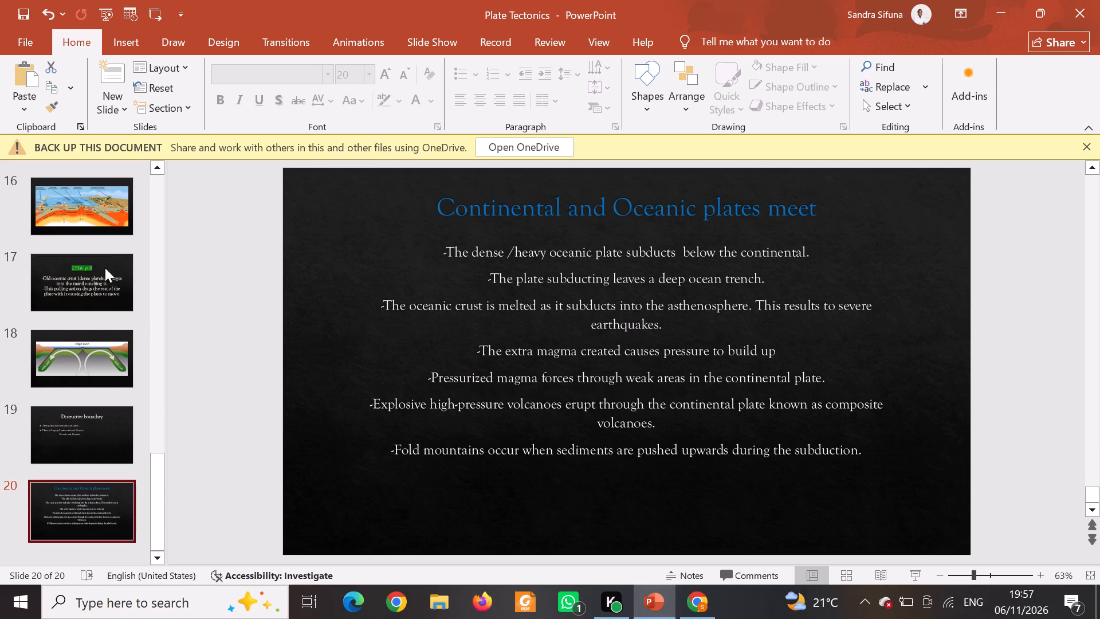
left_click(106, 103)
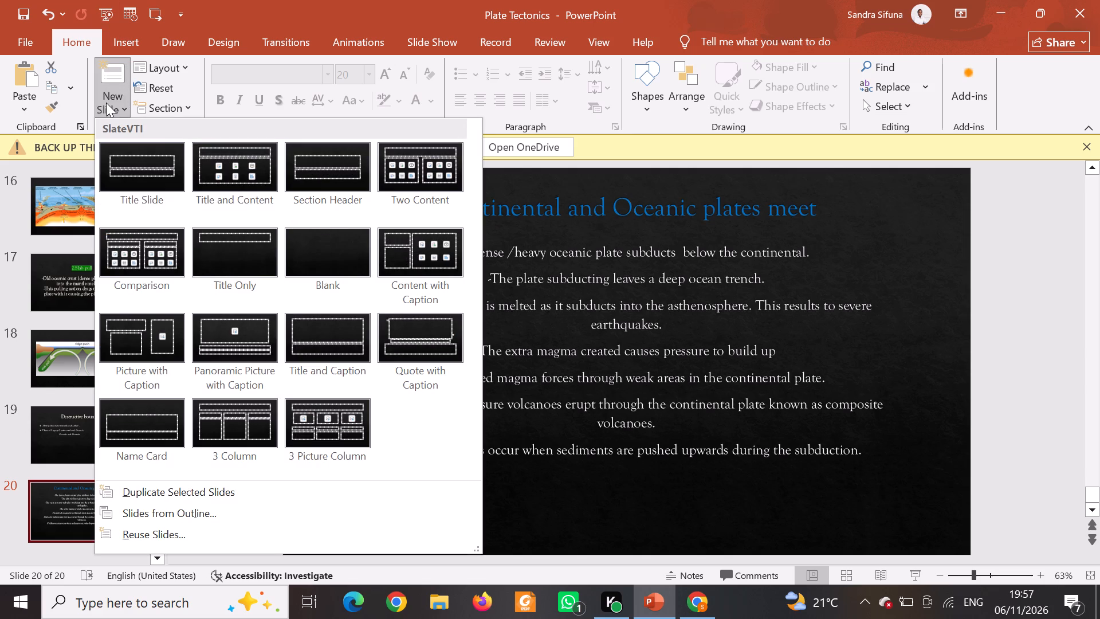
left_click(324, 242)
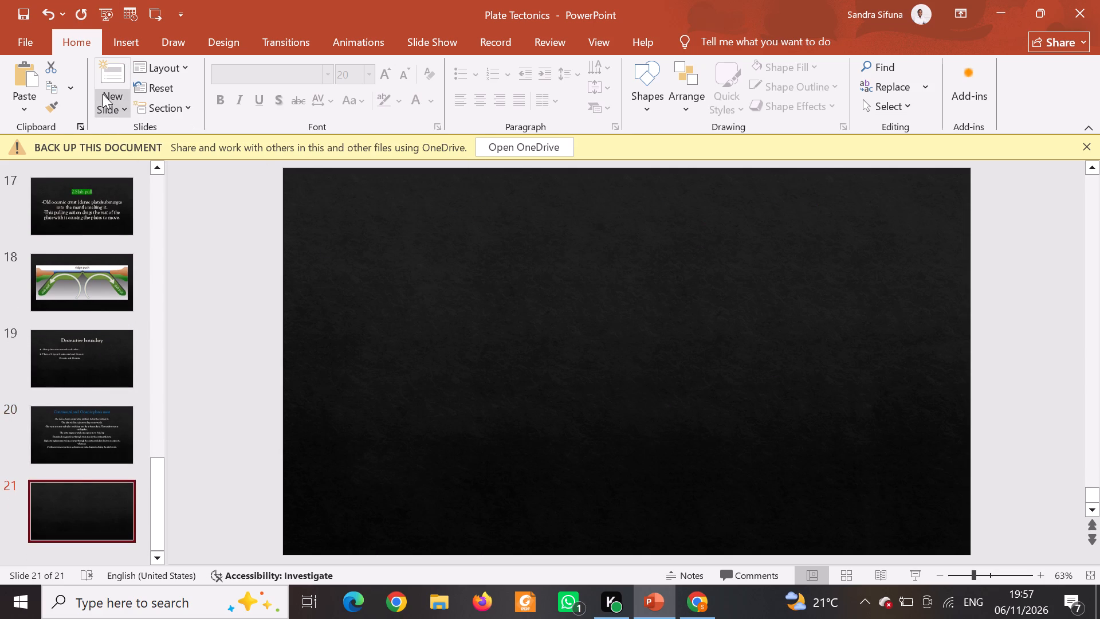
Search online pictures for "picture of continental and oceanic plates meeting;the nazca and south american plate" for the blank slide 21.
left_click(127, 38)
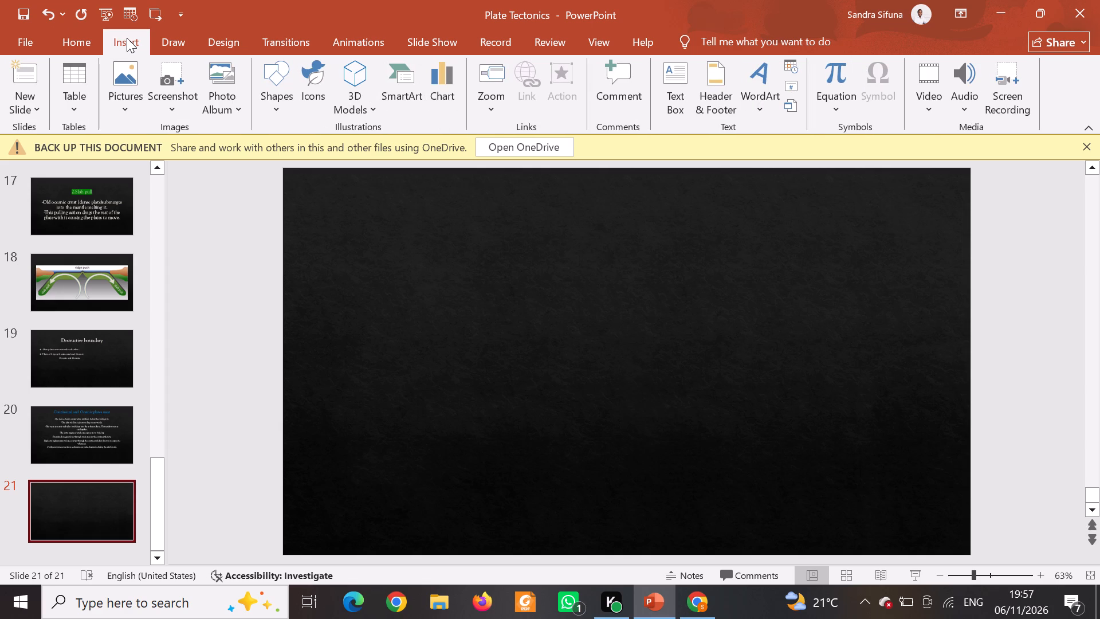
left_click(127, 111)
left_click(177, 175)
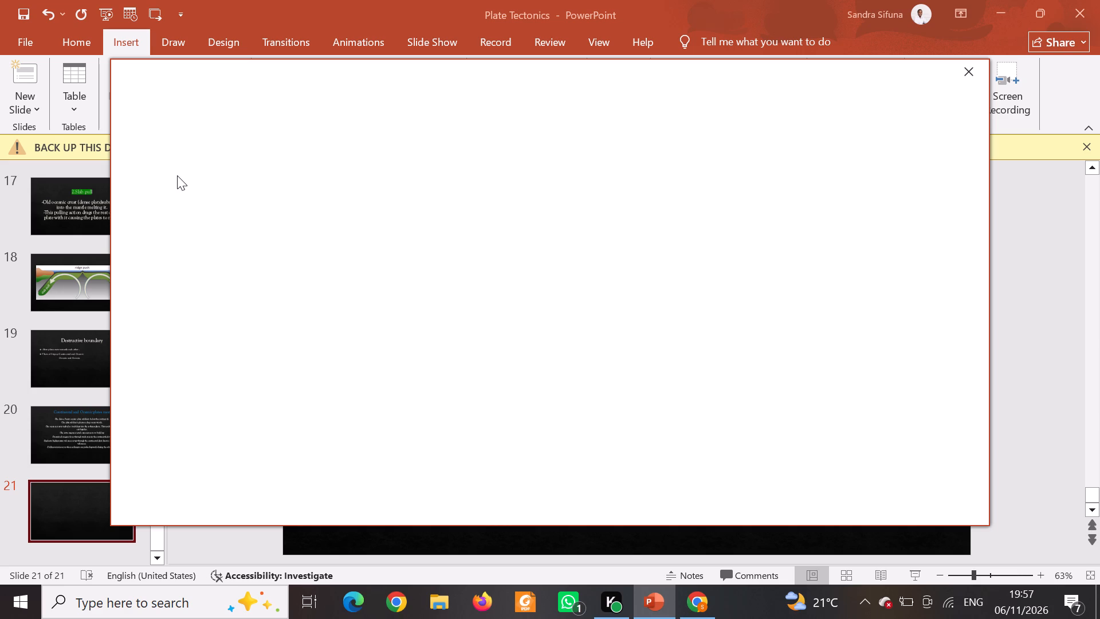
type("picture of")
key("space")
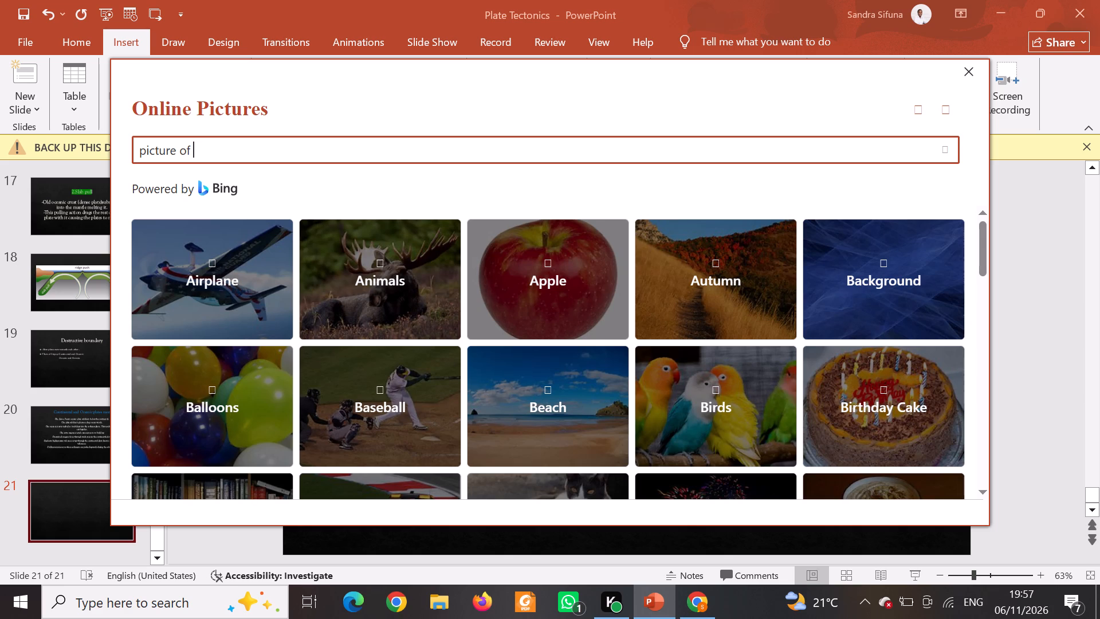
type("continental")
key("space")
type("and oceanic")
key("space")
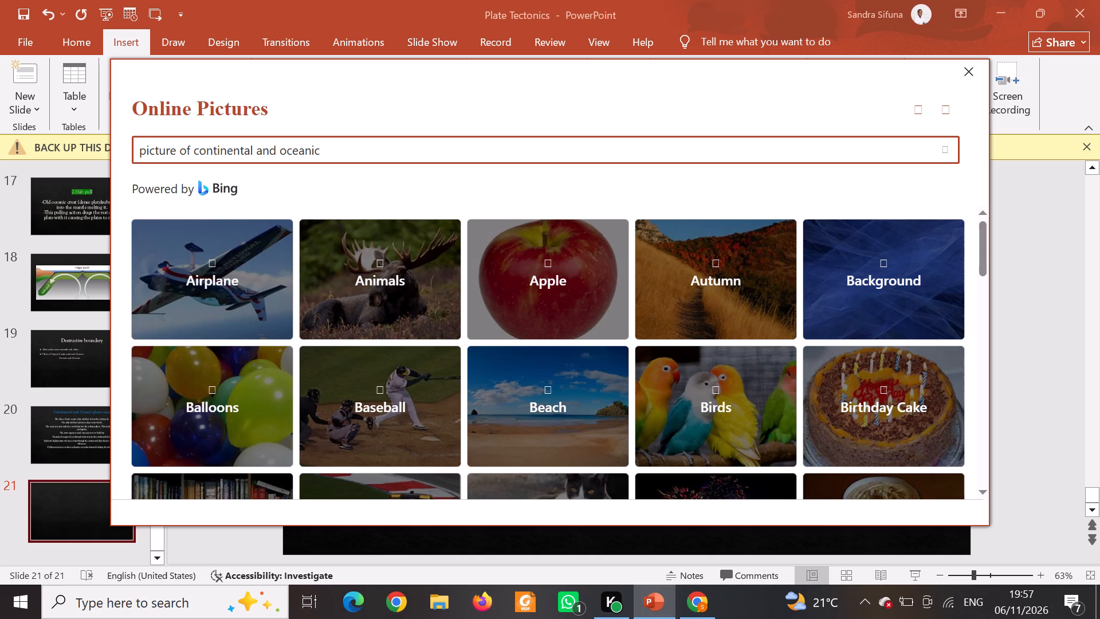
type("plar")
key("BackSpace")
type("tes meeting")
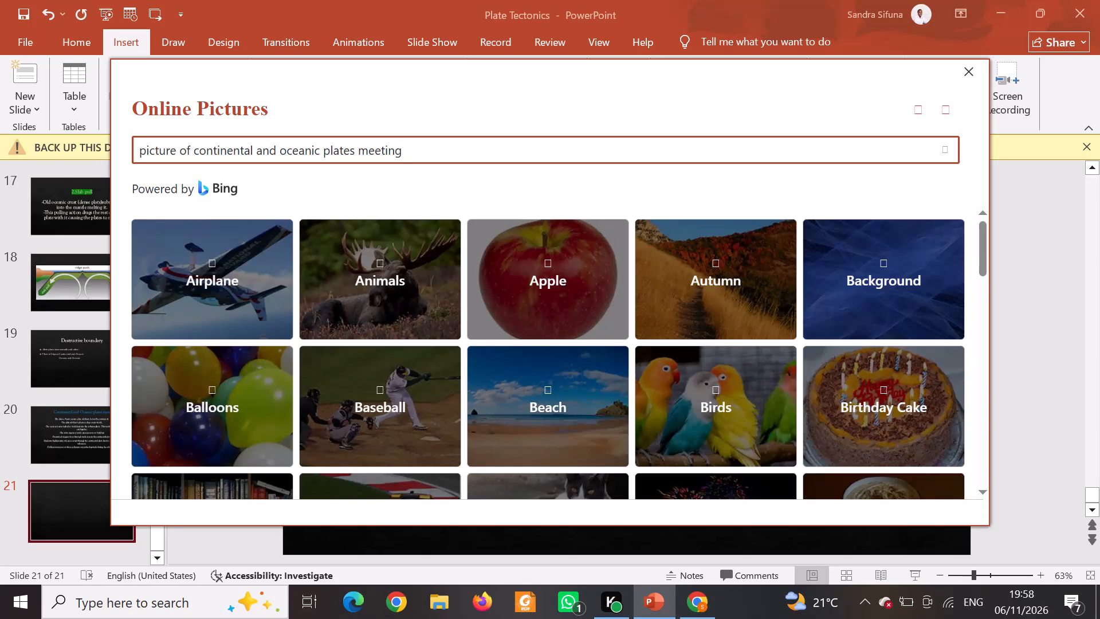
type(";the")
key("space")
type("nazca na")
type("d")
key("space")
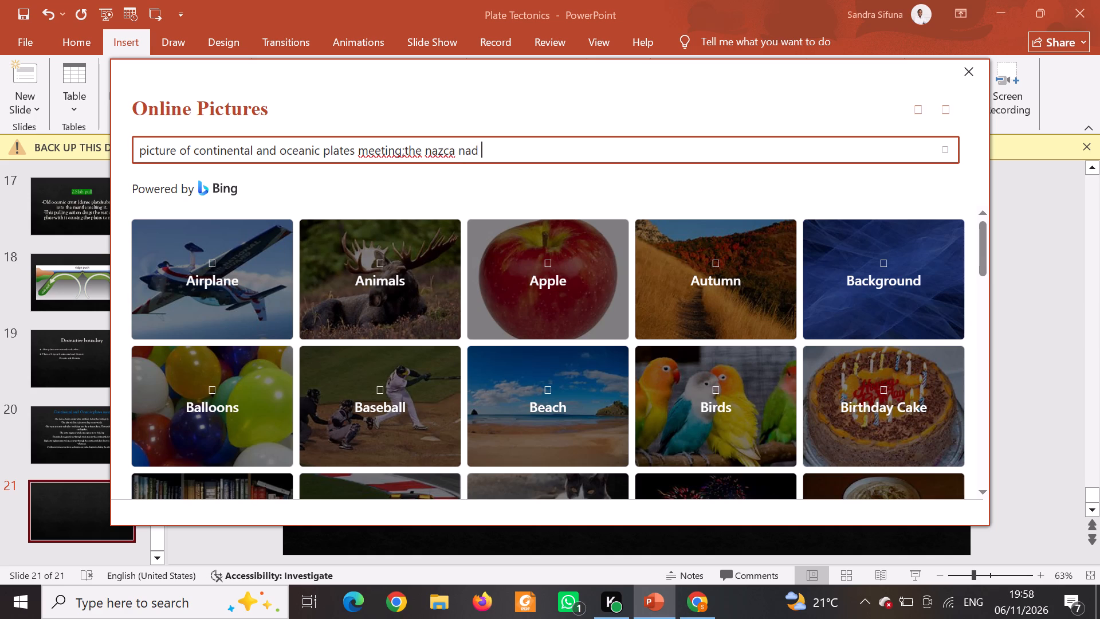
key("BackSpace")
key("BackSpace")
key("BackSpace")
key("BackSpace")
type("and")
key("space")
type("south american plate")
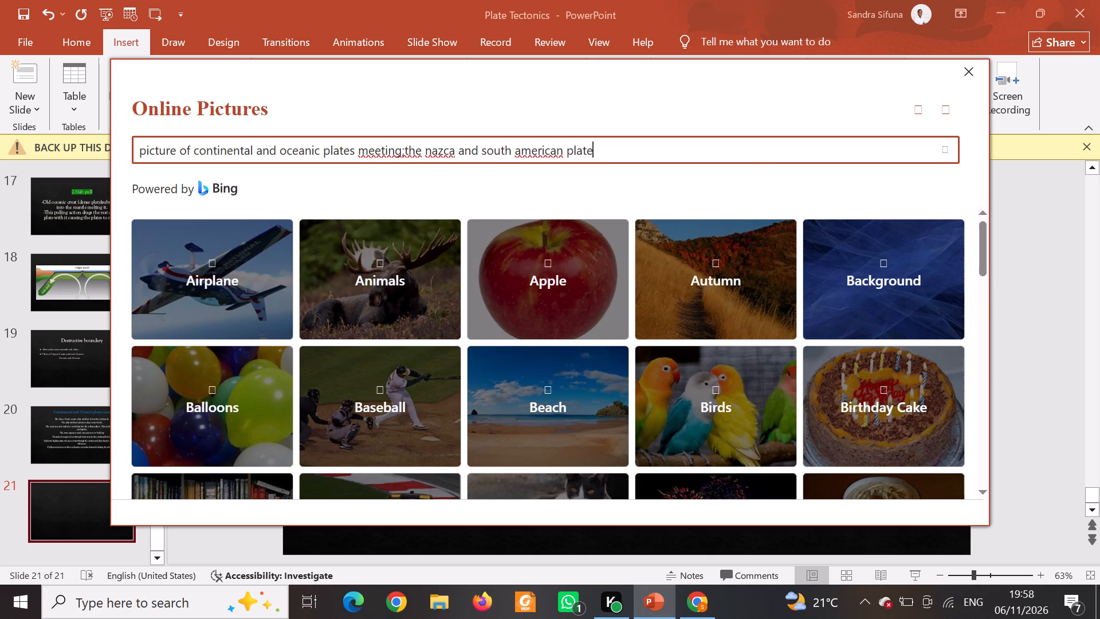
key("Return")
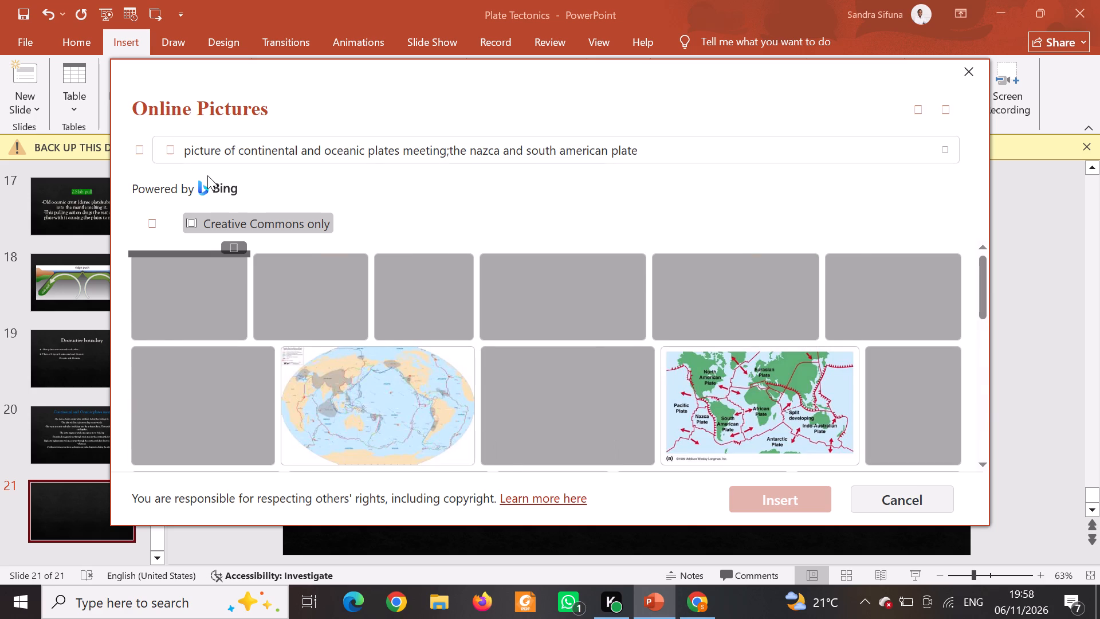
Look through the online picture results for a diagram of an oceanic plate meeting a continental plate.
scroll(382, 436, "down", 1)
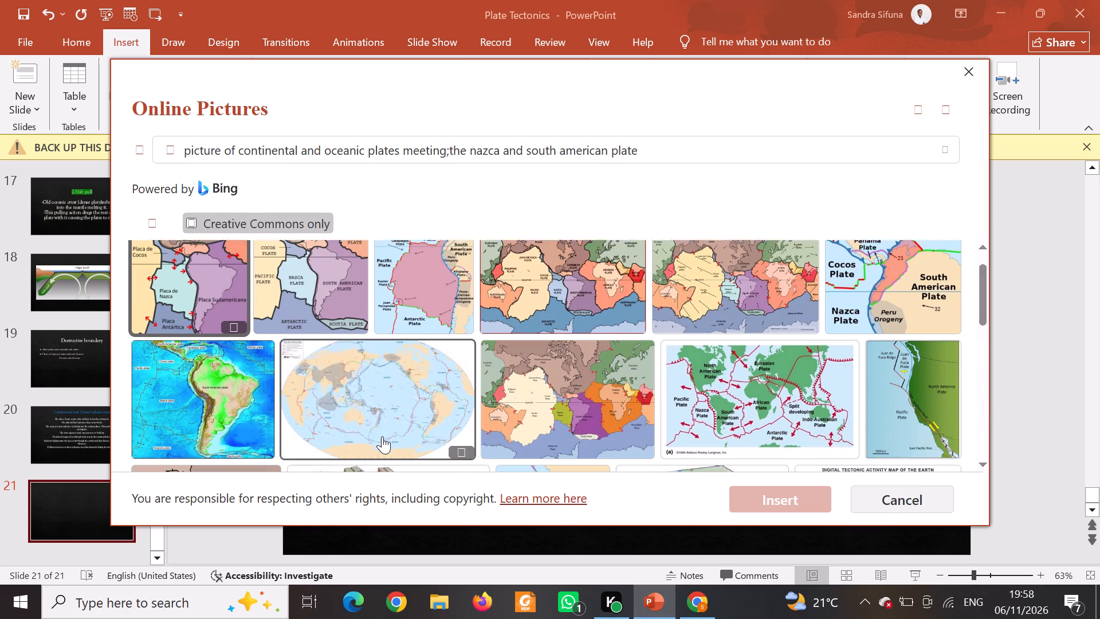
scroll(382, 436, "down", 1)
scroll(382, 436, "up", 1)
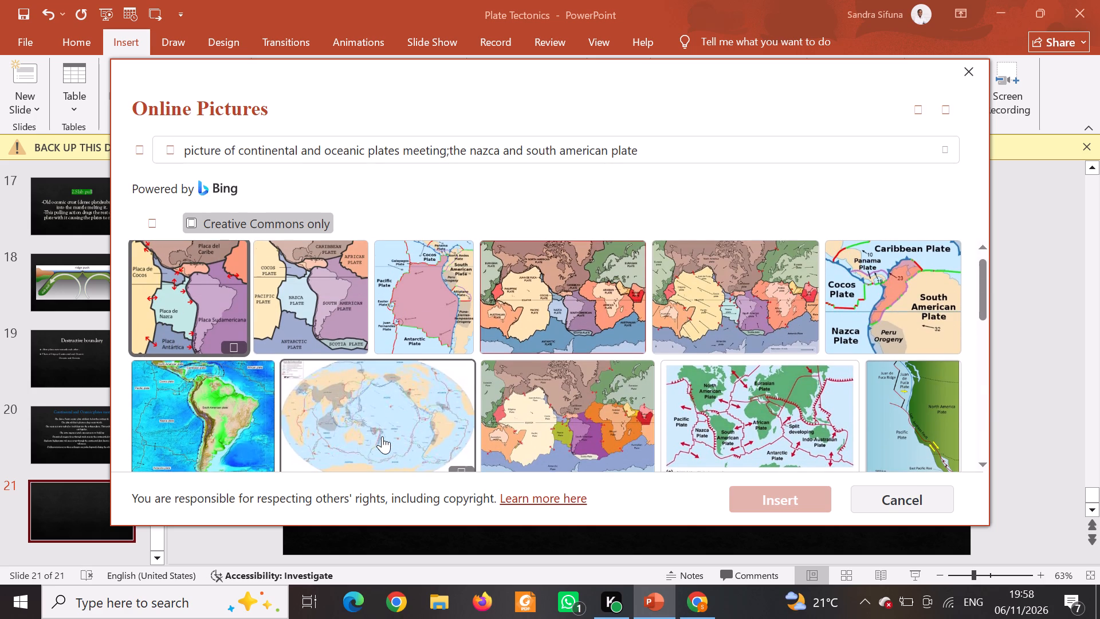
scroll(382, 436, "down", 2)
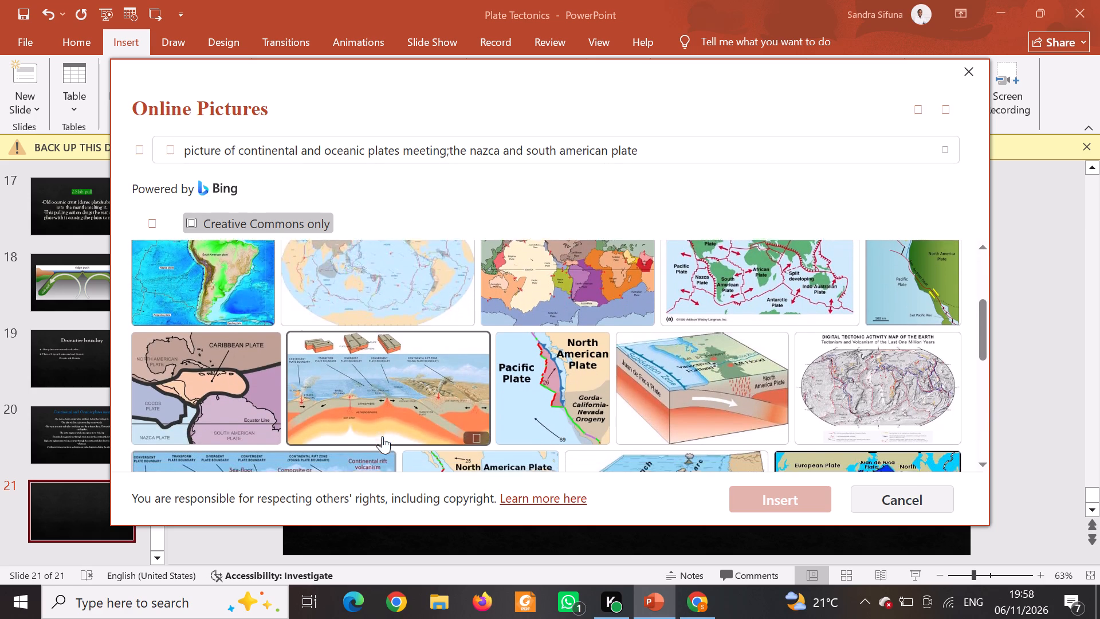
scroll(382, 436, "down", 2)
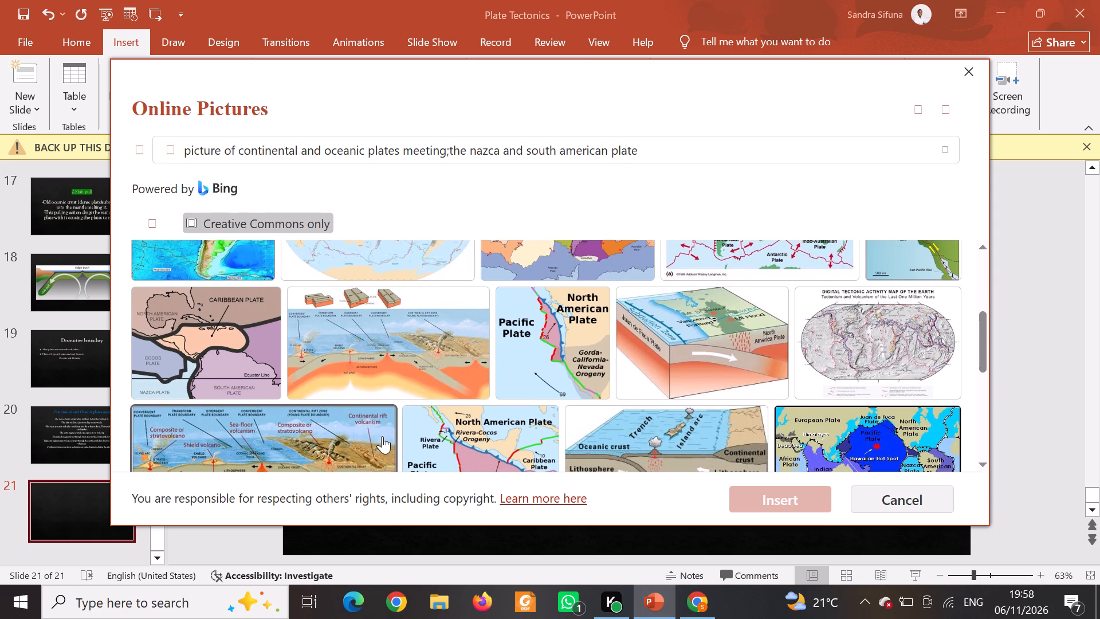
scroll(382, 436, "down", 1)
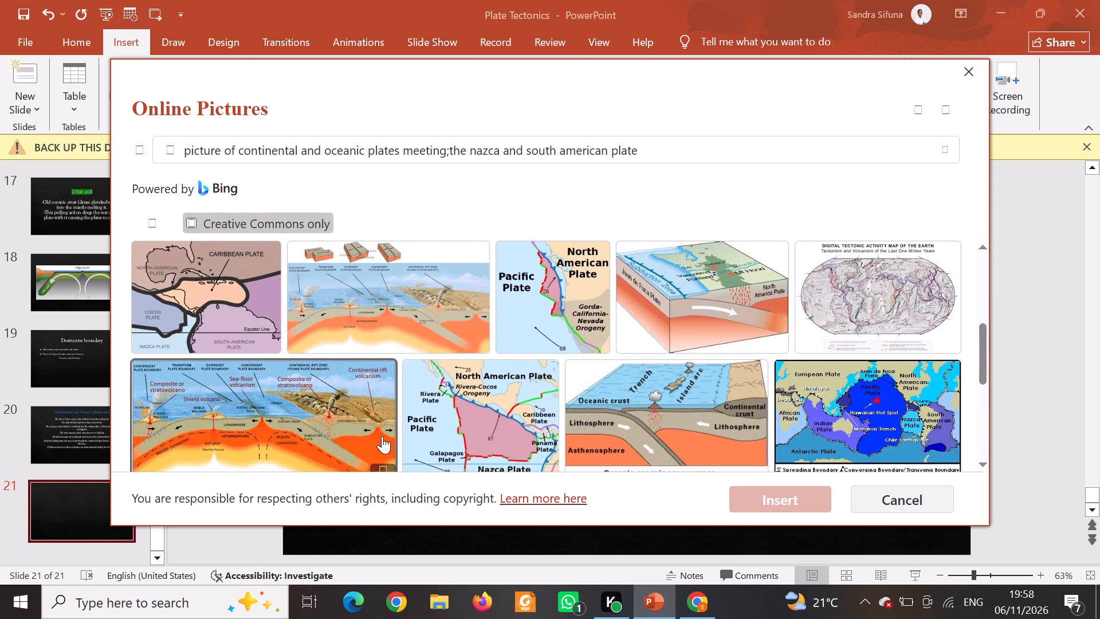
scroll(382, 436, "down", 2)
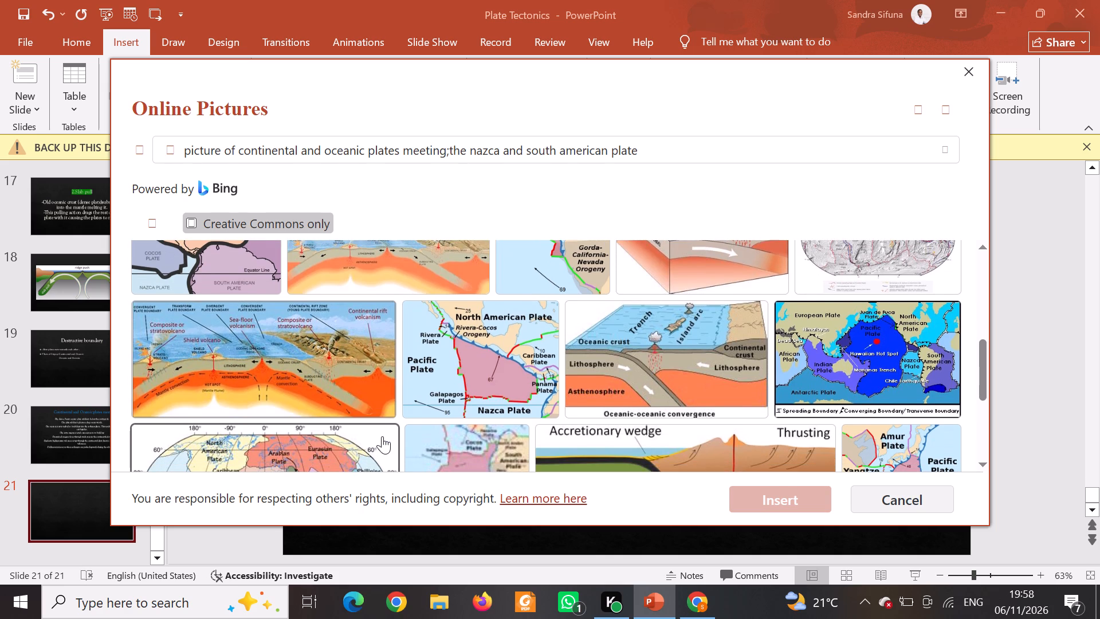
scroll(382, 436, "down", 3)
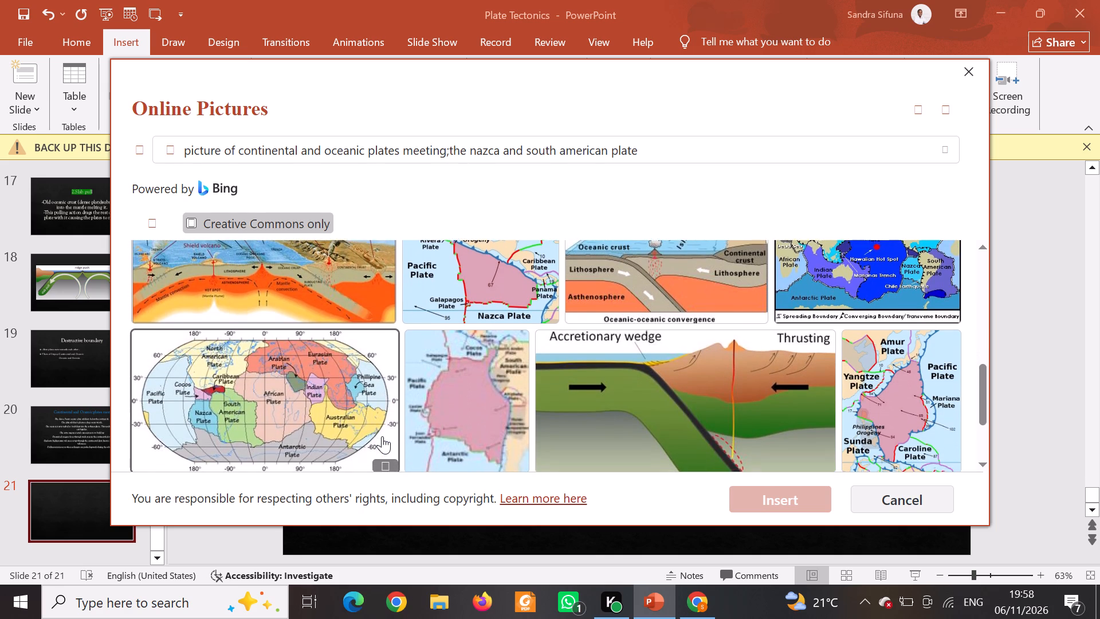
scroll(382, 436, "down", 1)
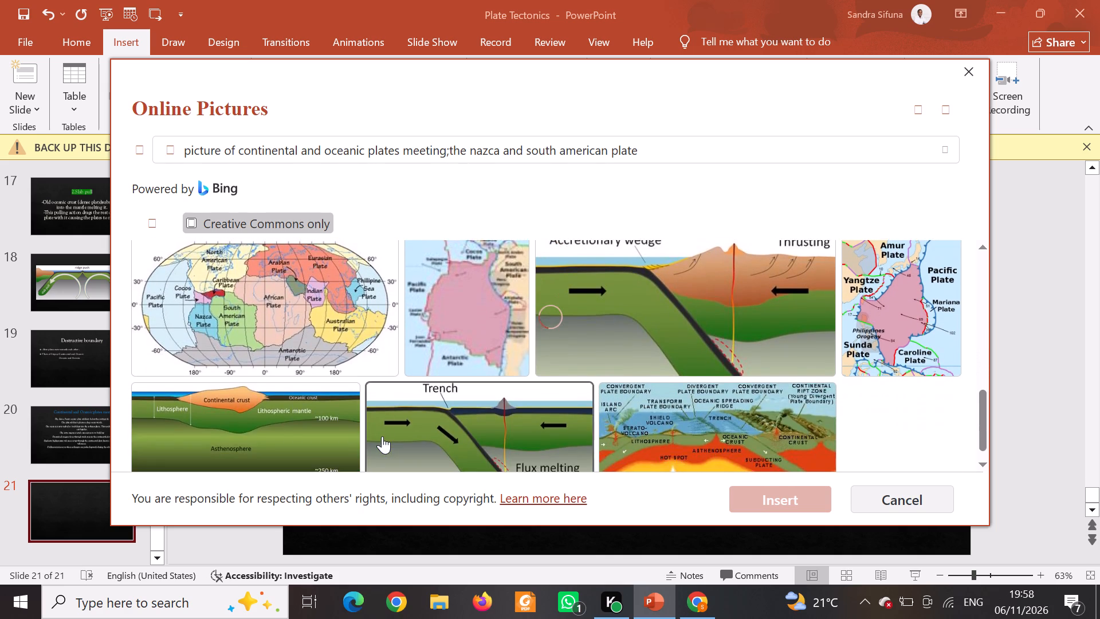
scroll(382, 436, "down", 3)
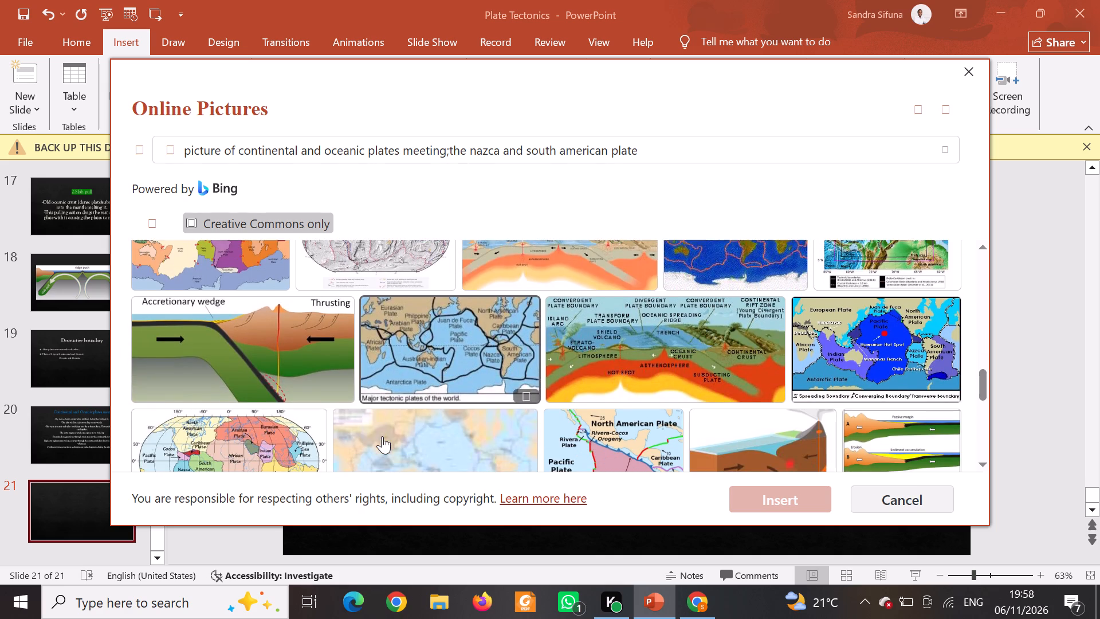
scroll(382, 436, "down", 1)
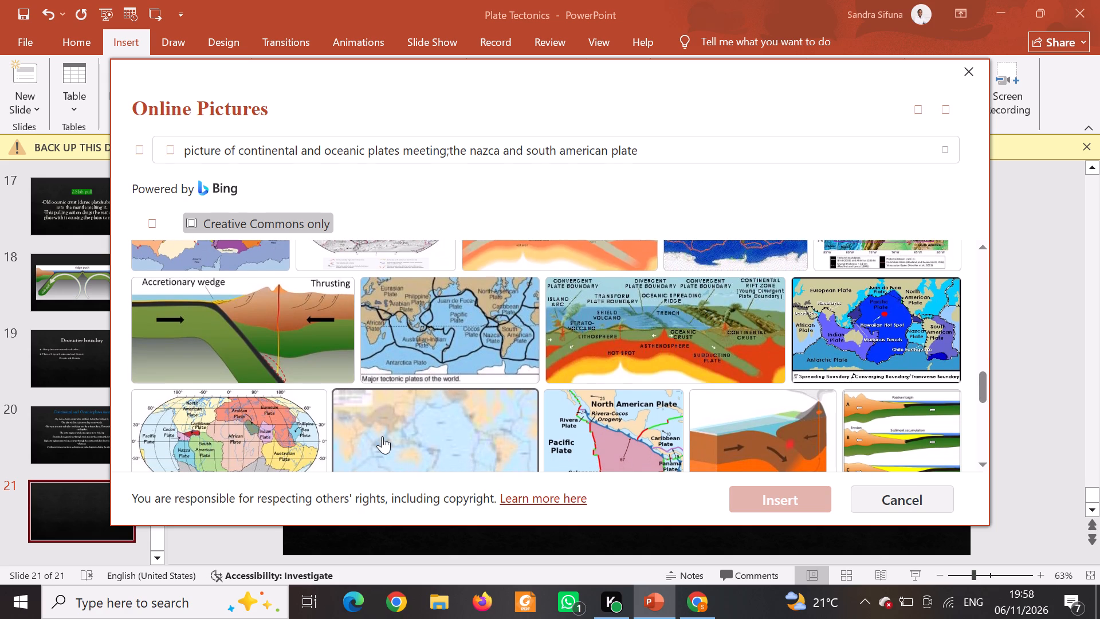
scroll(382, 436, "down", 1)
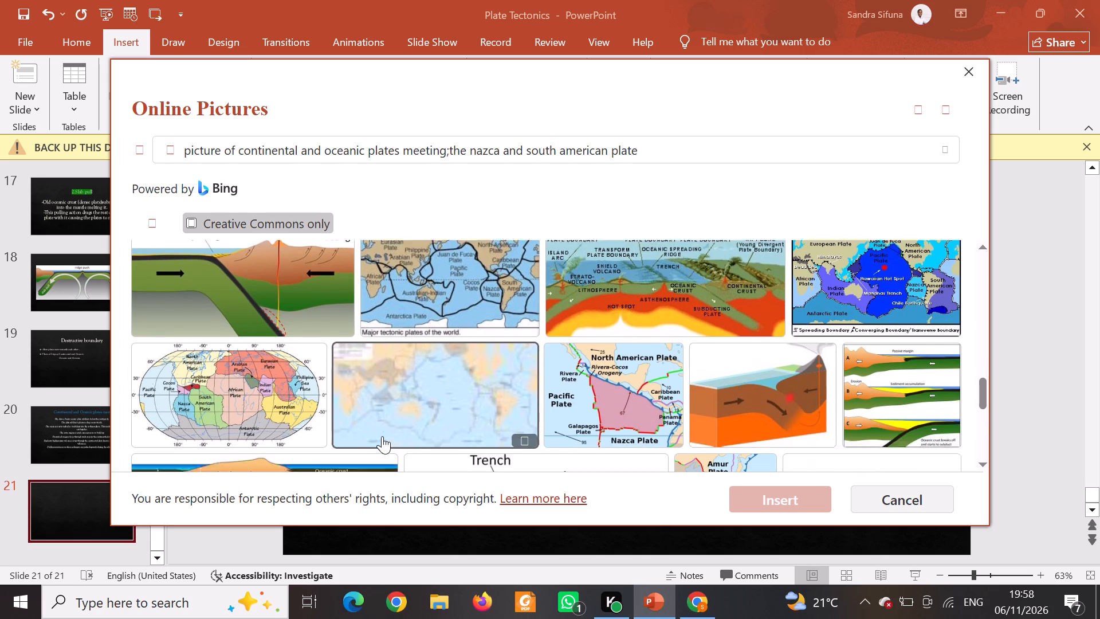
scroll(382, 436, "down", 2)
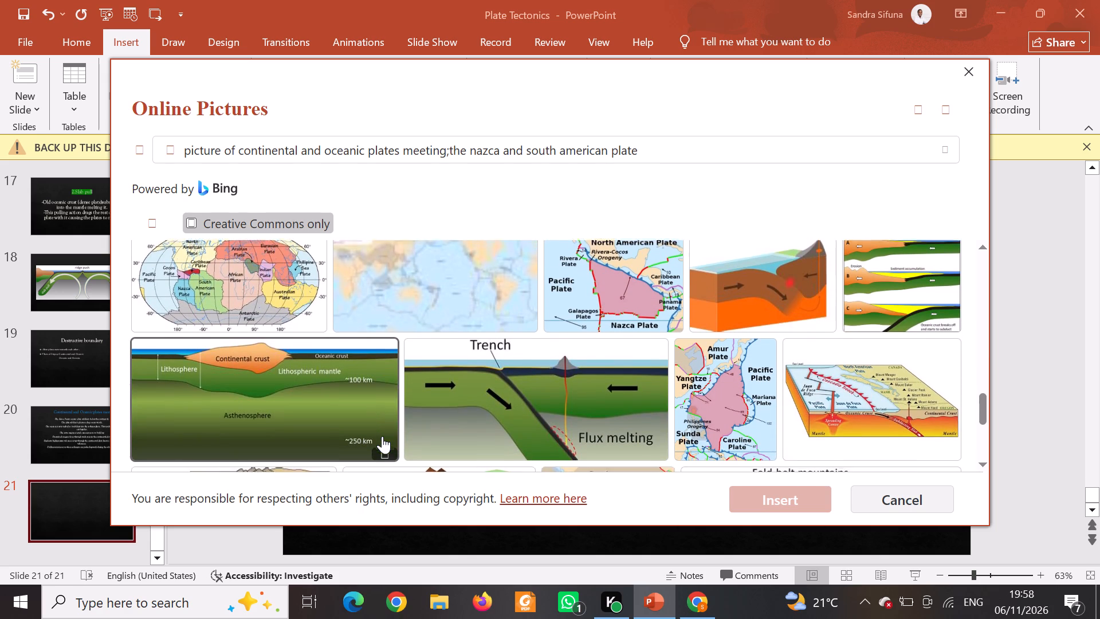
scroll(382, 436, "down", 3)
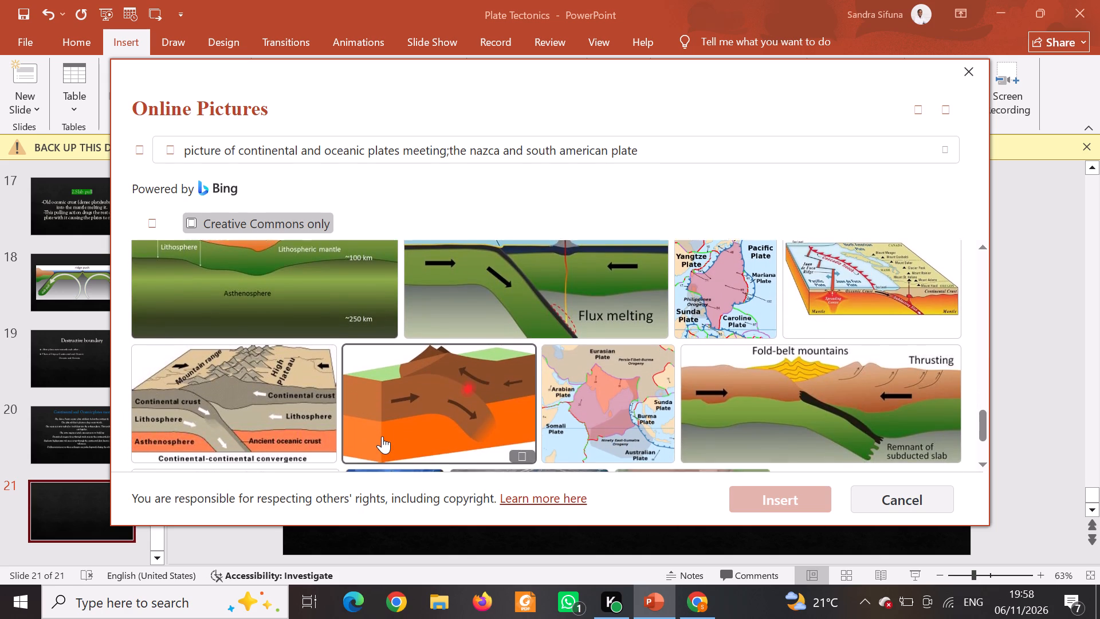
scroll(382, 436, "down", 2)
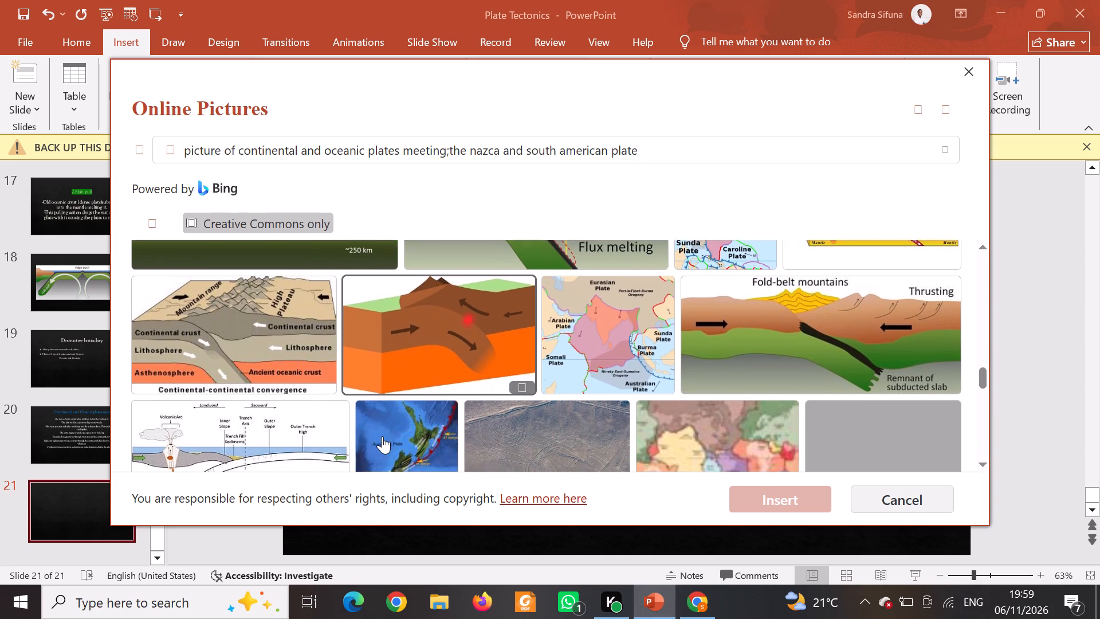
scroll(382, 436, "down", 3)
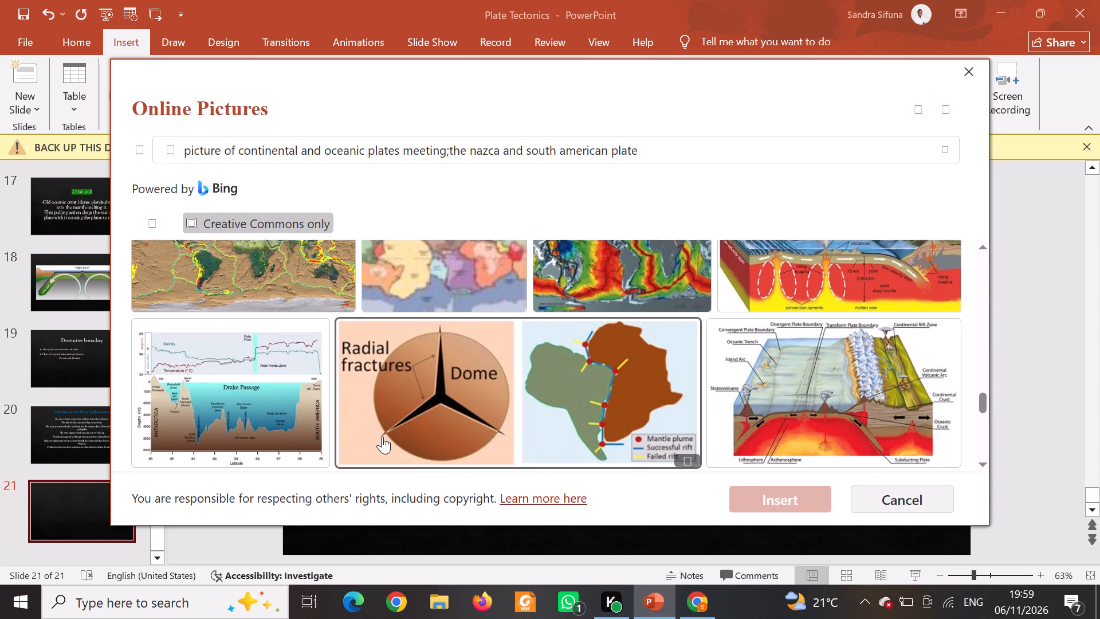
scroll(382, 436, "down", 3)
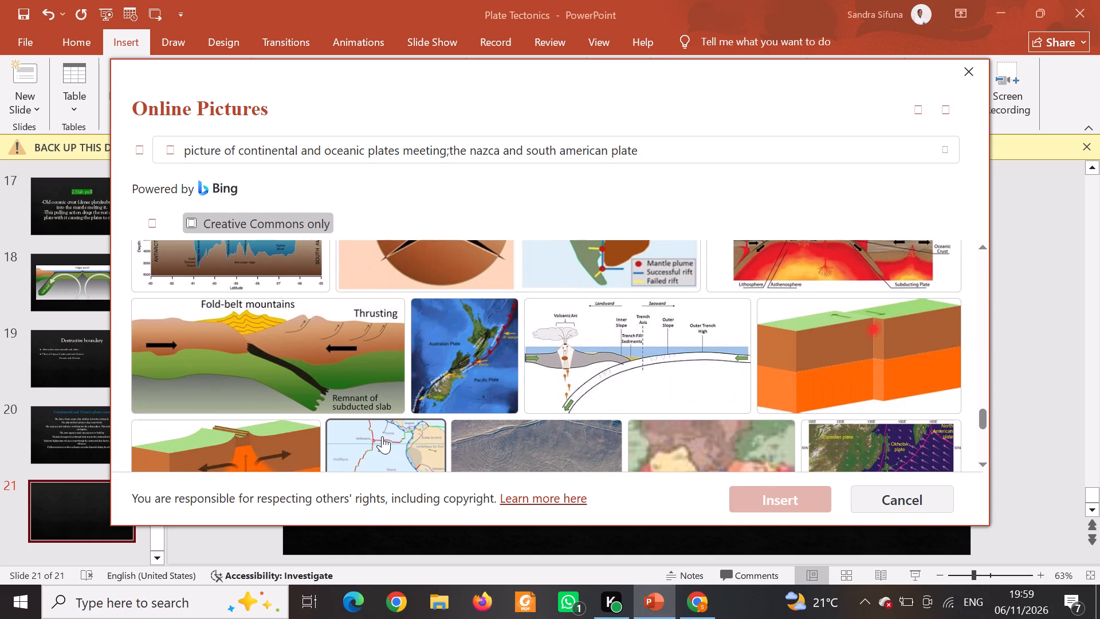
scroll(382, 436, "down", 5)
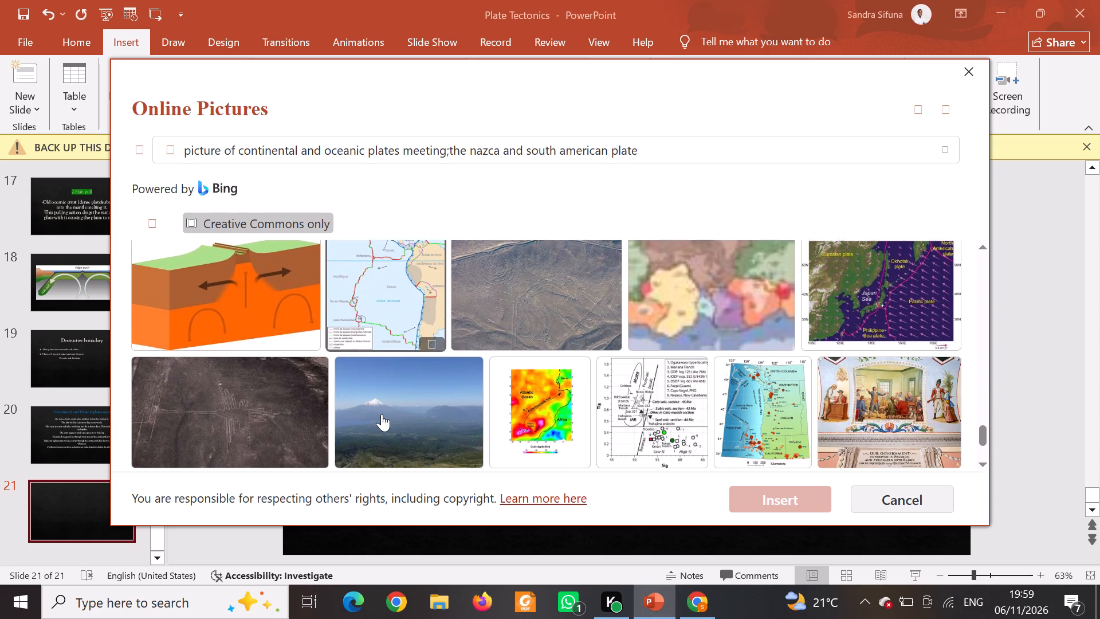
scroll(382, 414, "down", 2)
scroll(382, 414, "up", 2)
scroll(382, 414, "down", 2)
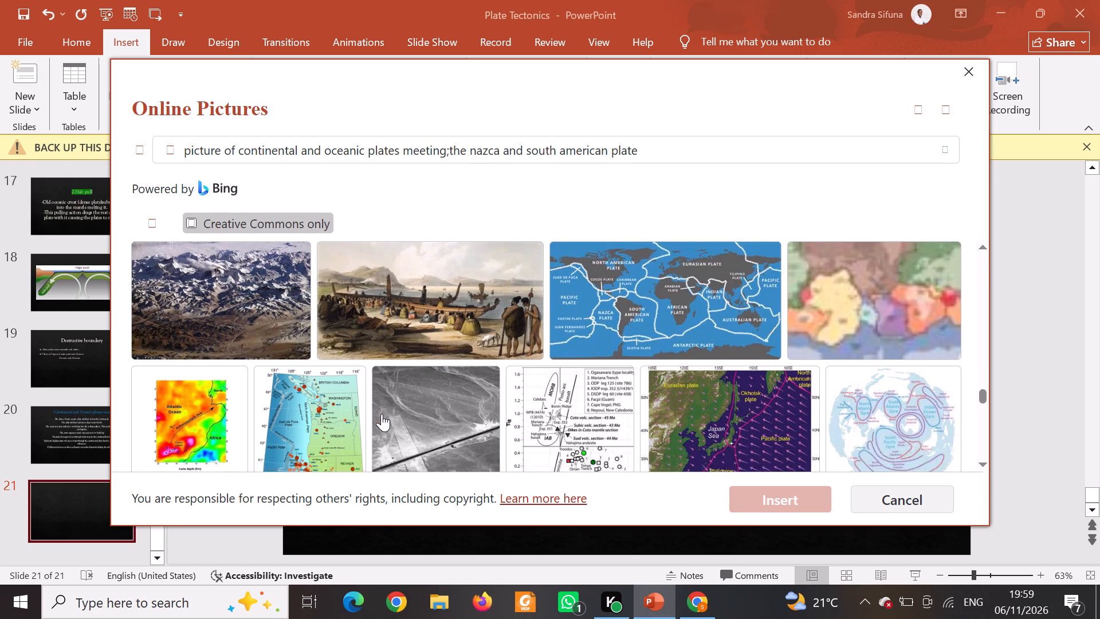
scroll(382, 414, "down", 11)
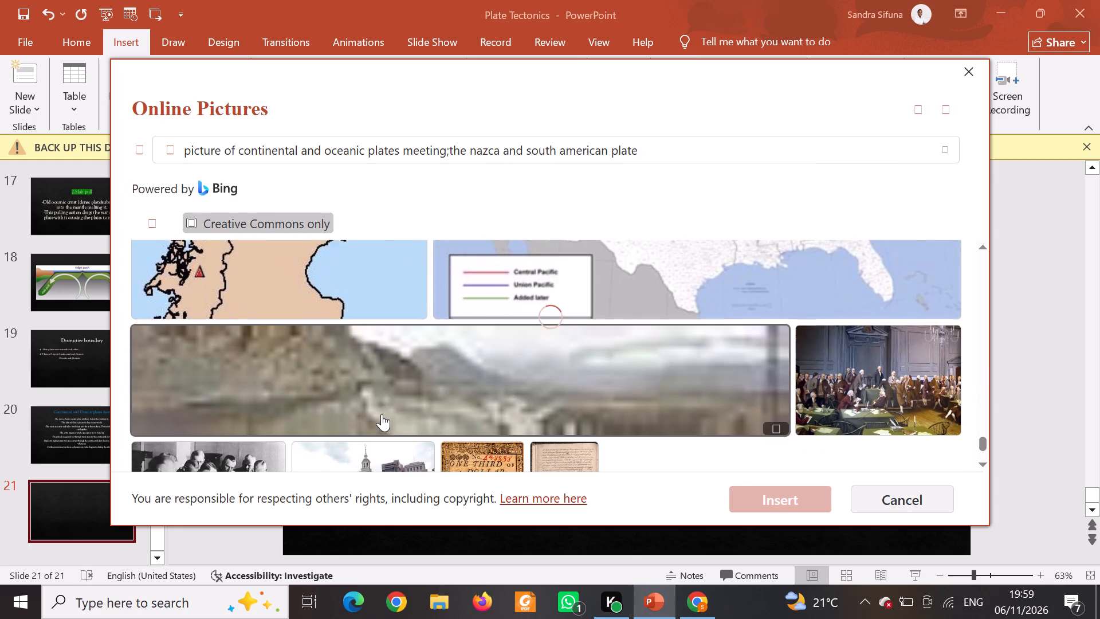
scroll(382, 414, "down", 6)
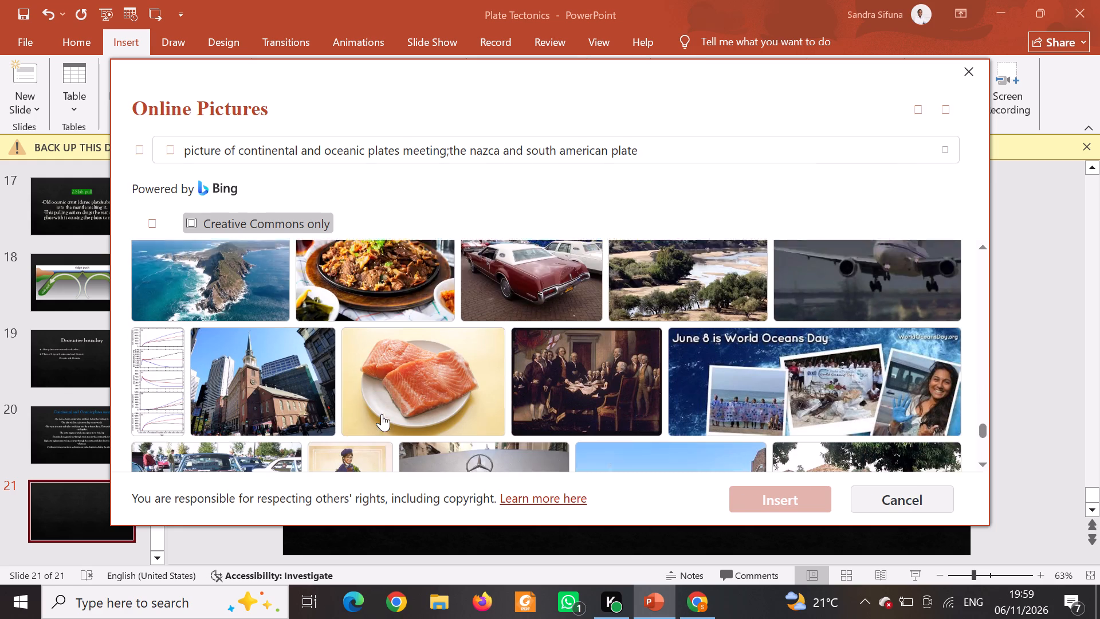
scroll(382, 414, "down", 4)
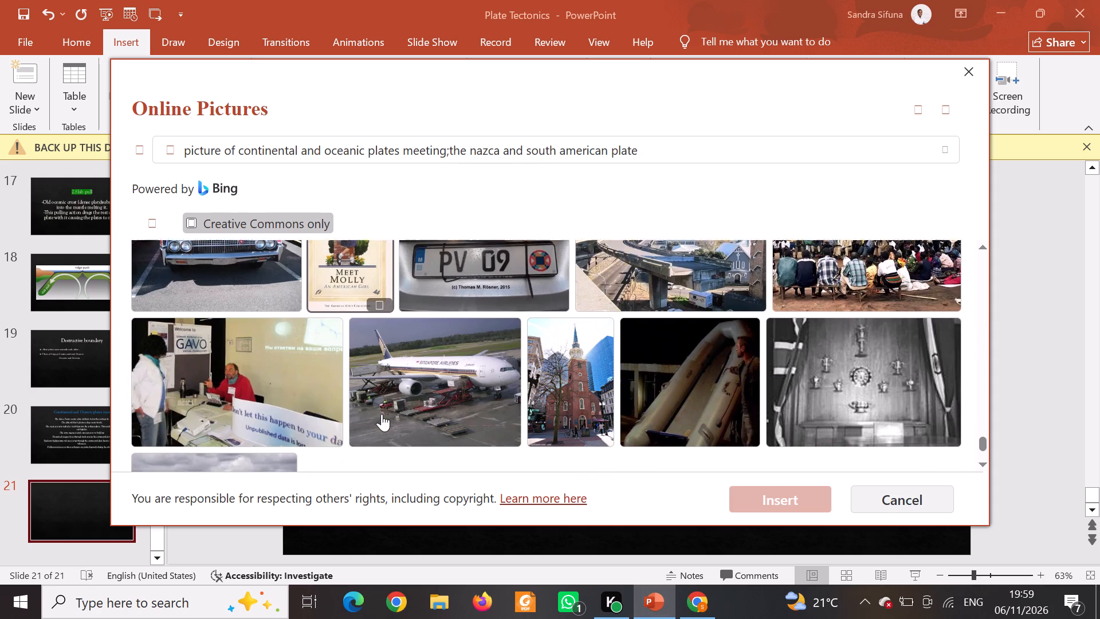
scroll(382, 414, "down", 3)
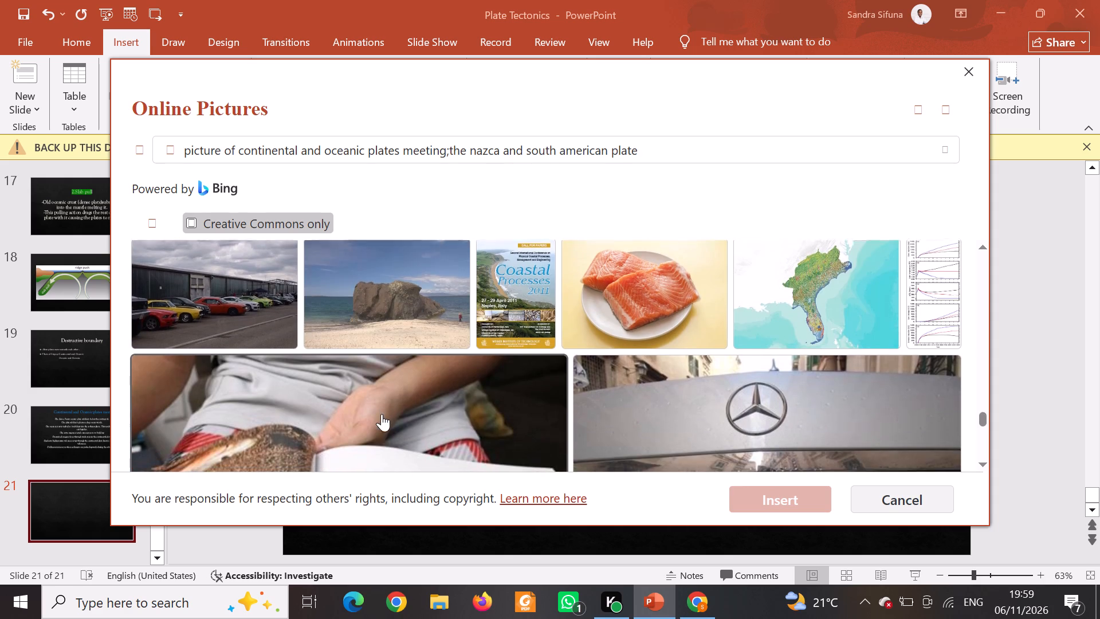
scroll(382, 414, "down", 3)
Look through the online picture results again from the start for a diagram of continental and oceanic plates meeting.
scroll(382, 414, "up", 13)
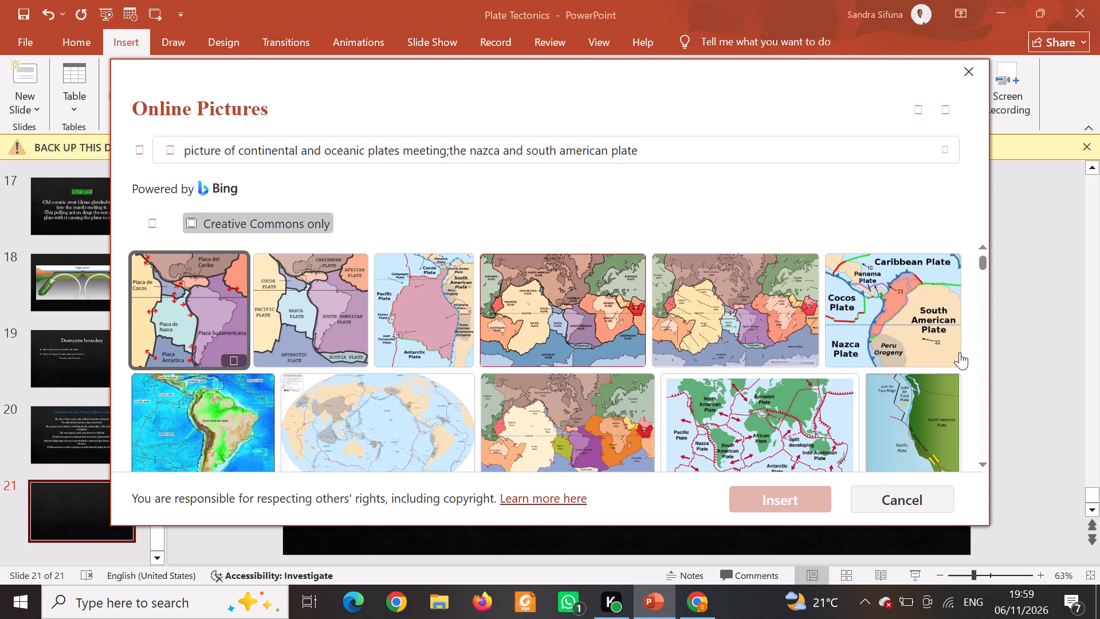
scroll(750, 429, "down", 1)
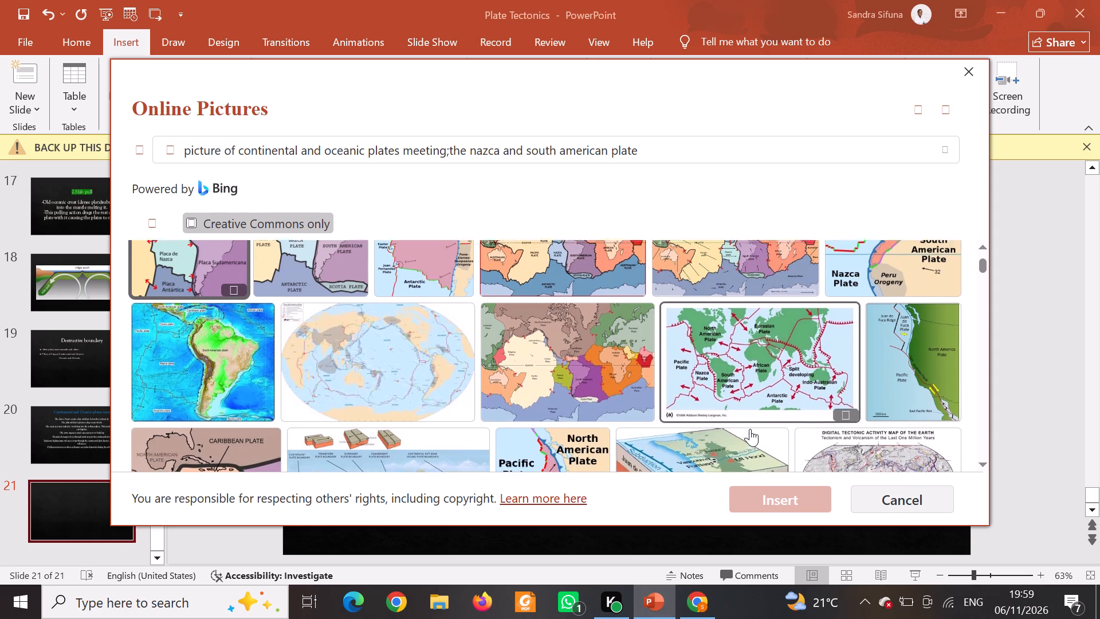
scroll(750, 429, "down", 3)
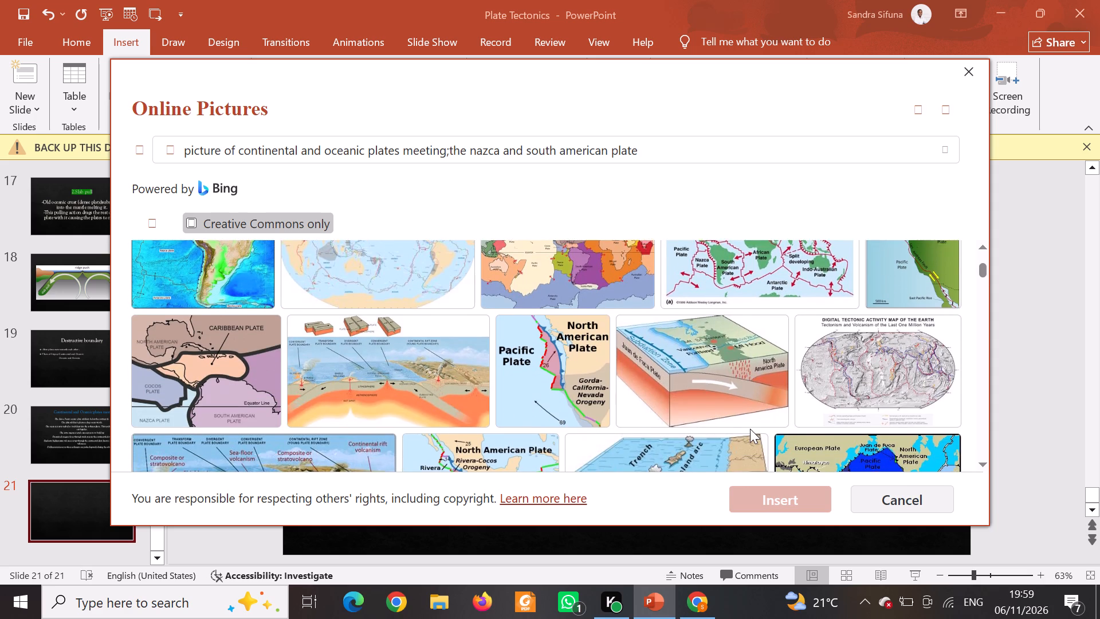
scroll(750, 429, "down", 2)
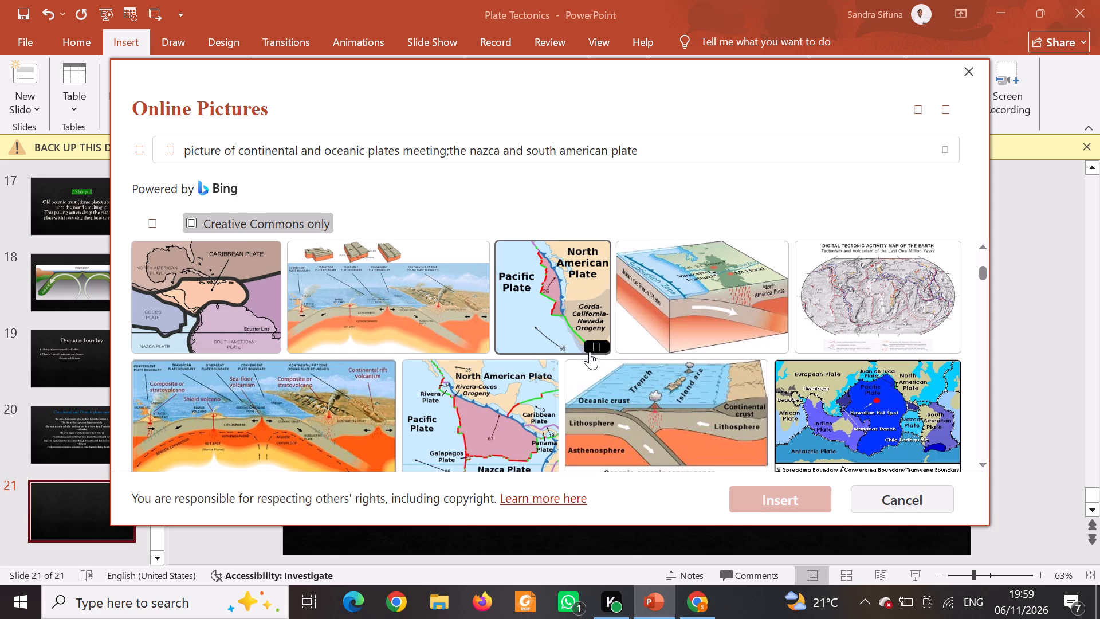
scroll(473, 354, "down", 1)
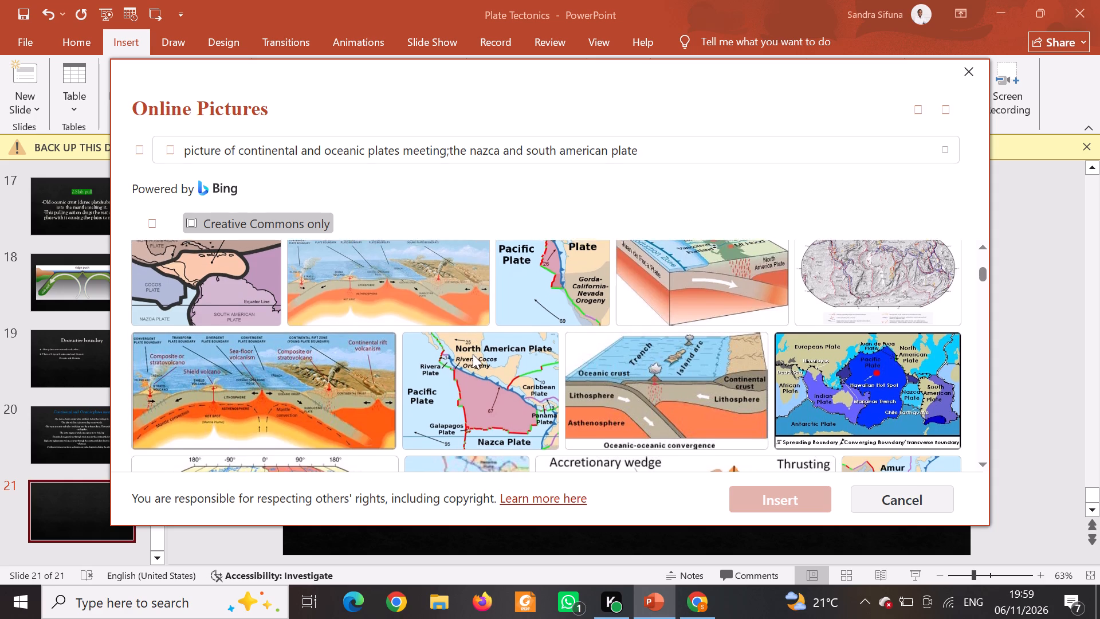
scroll(473, 354, "down", 1)
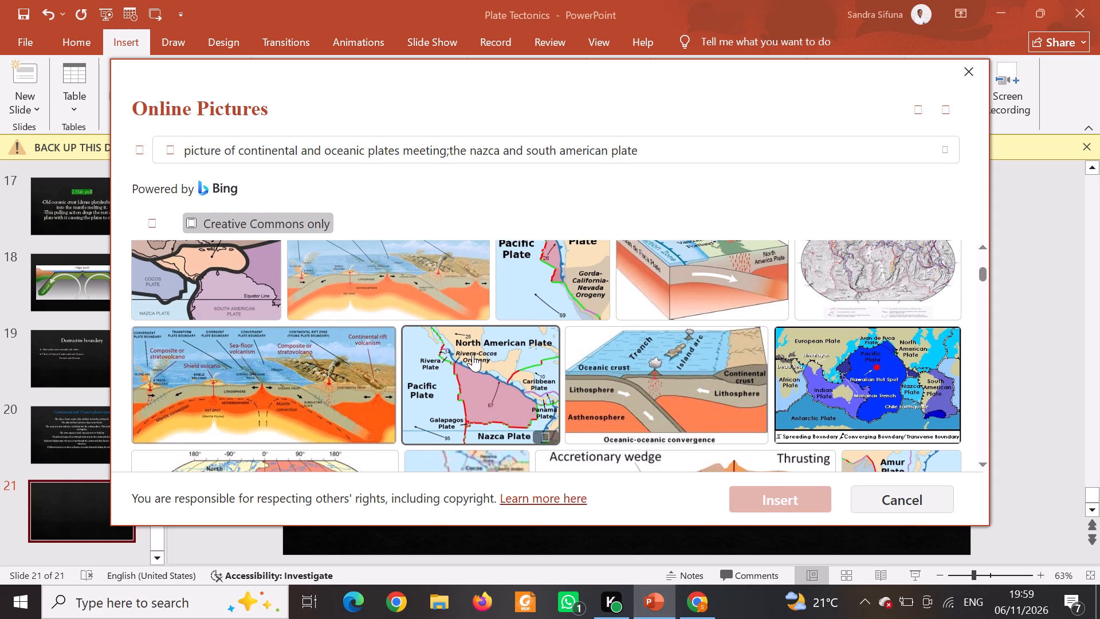
scroll(473, 354, "down", 1)
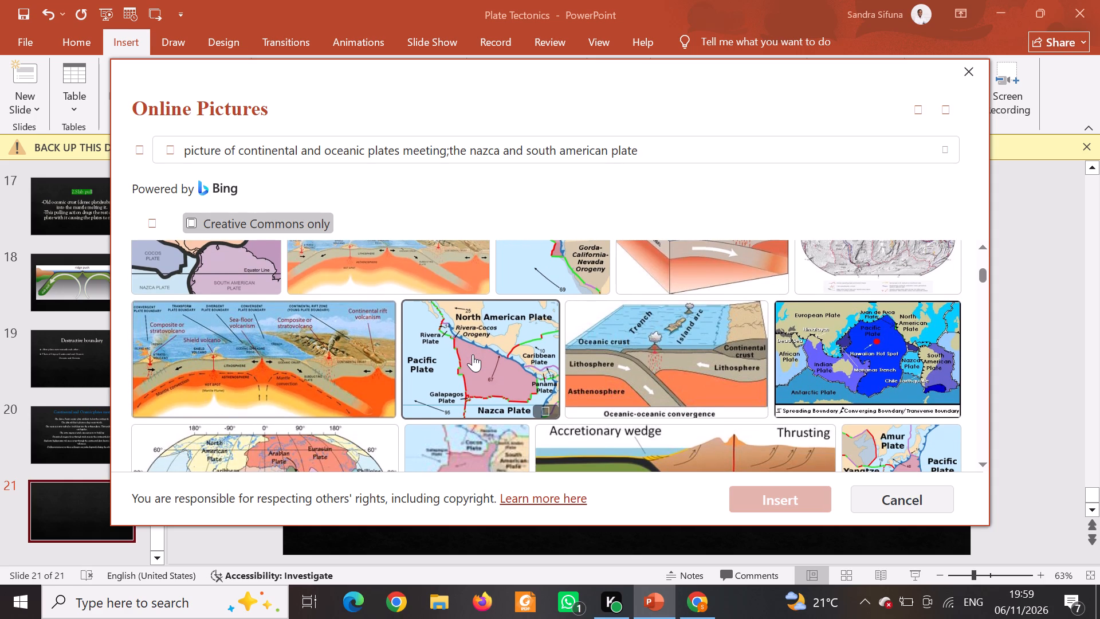
scroll(473, 354, "down", 1)
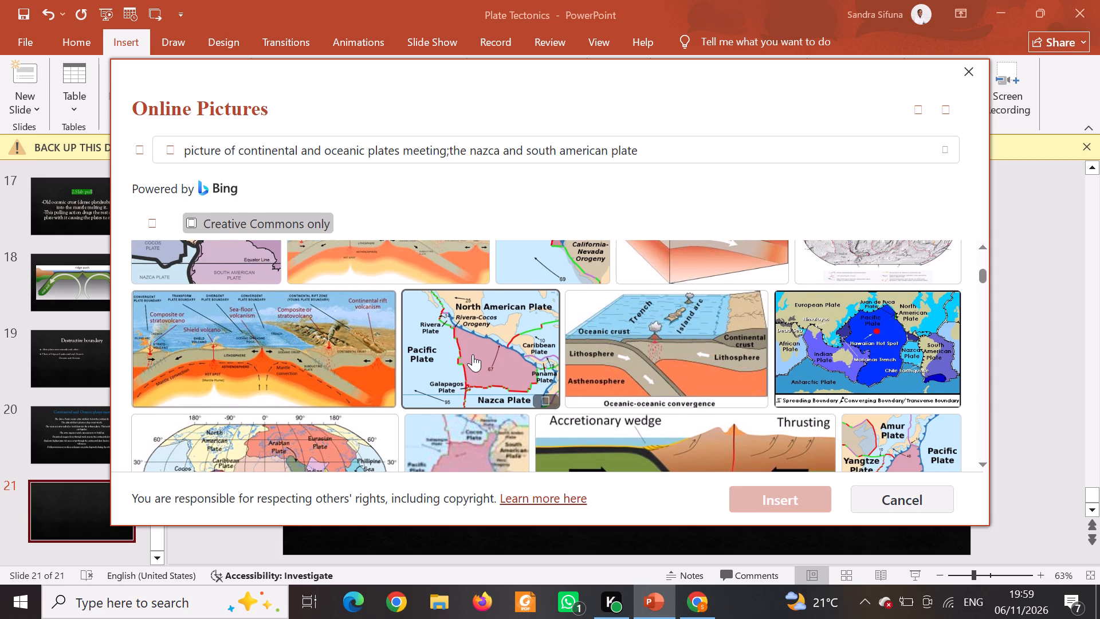
scroll(473, 354, "down", 3)
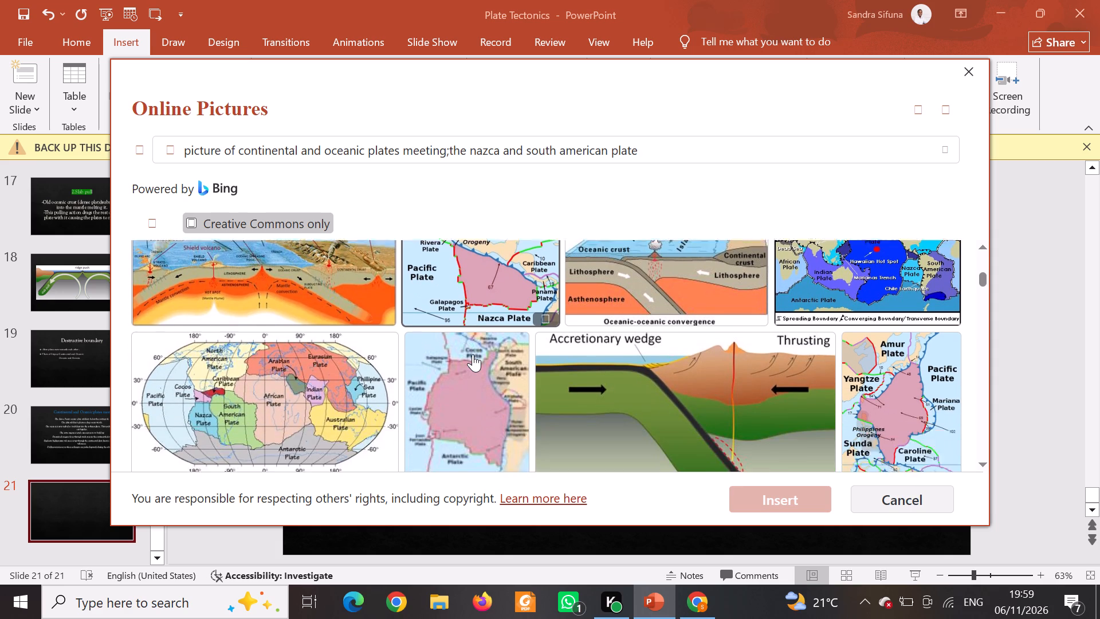
scroll(473, 354, "down", 2)
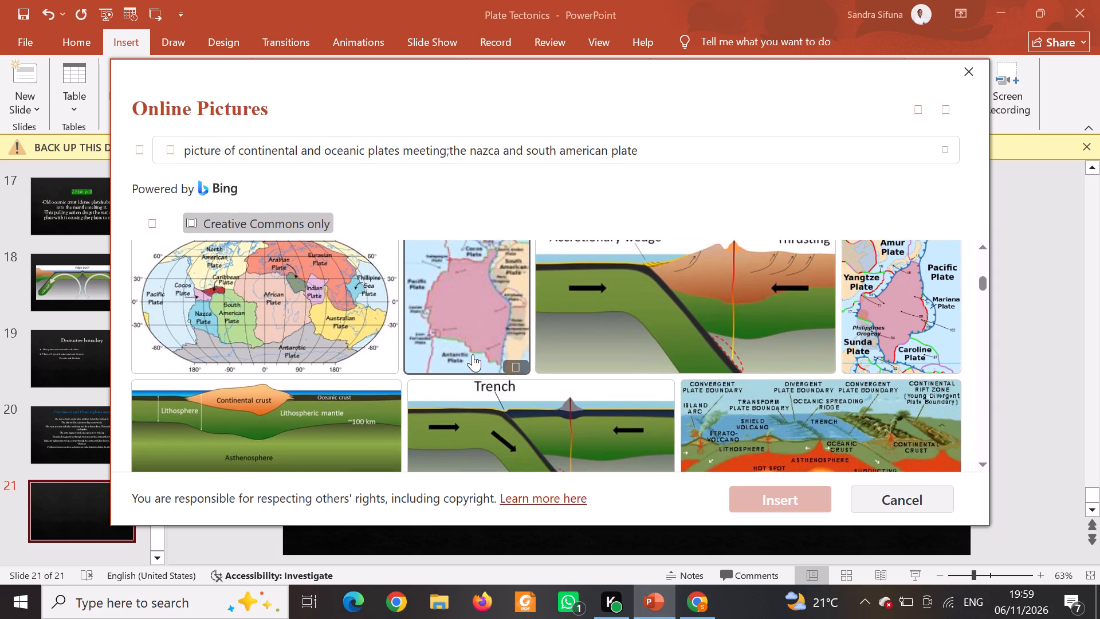
scroll(473, 354, "down", 2)
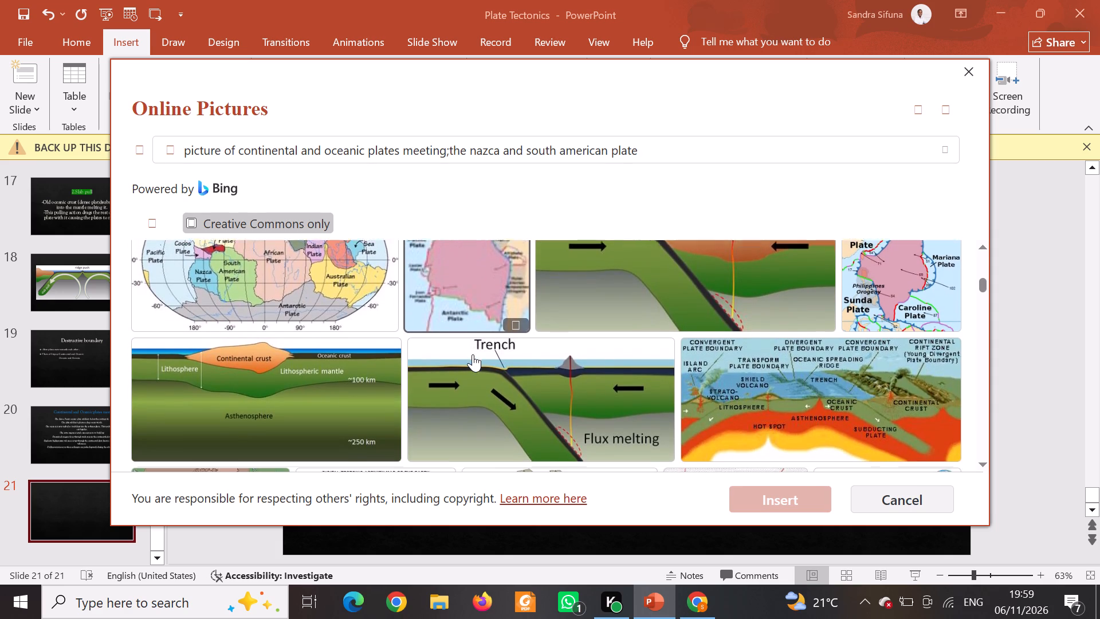
scroll(473, 354, "down", 1)
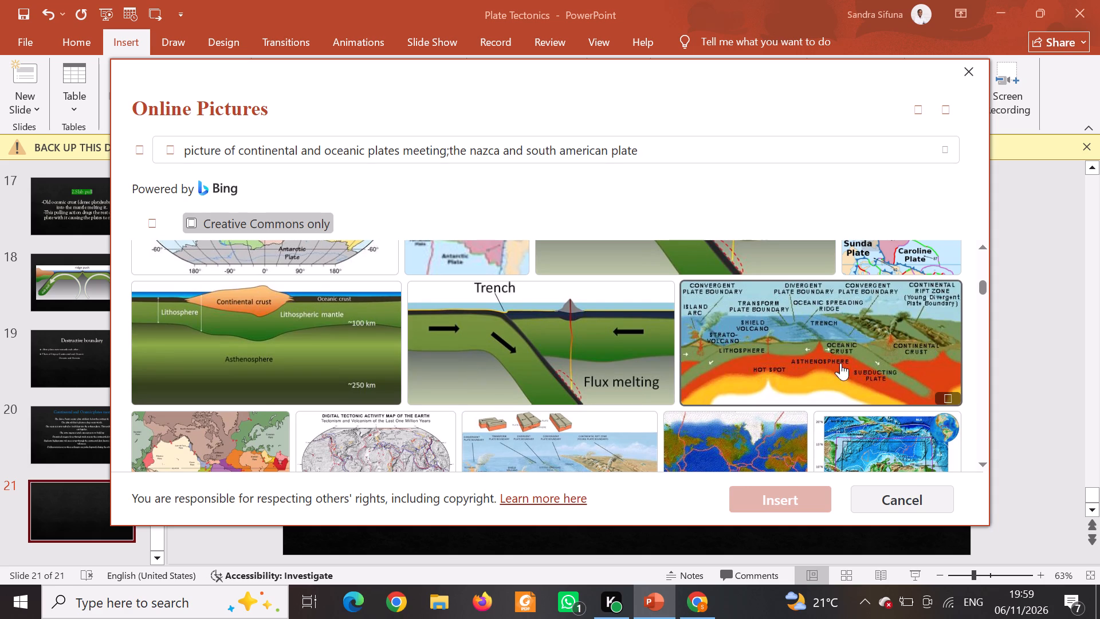
scroll(661, 401, "down", 1)
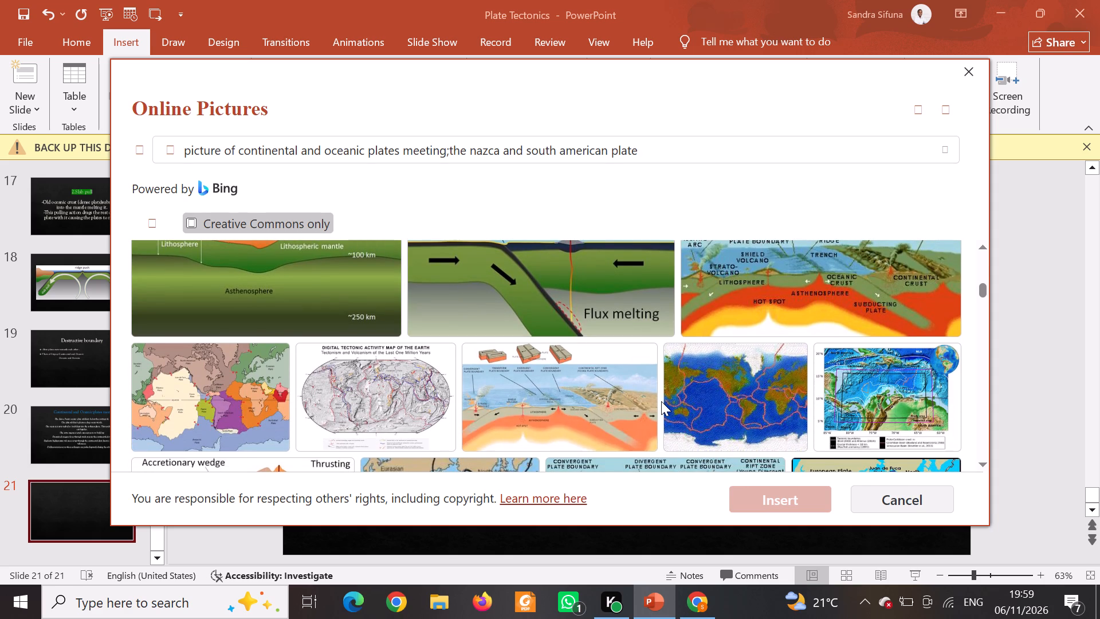
scroll(661, 401, "down", 1)
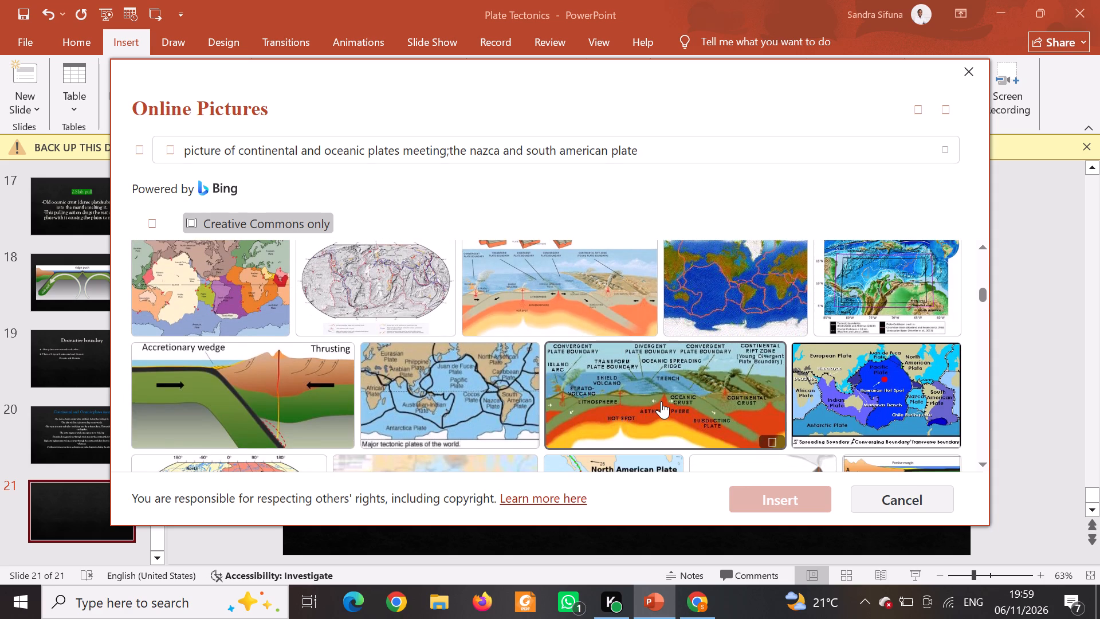
scroll(661, 401, "down", 2)
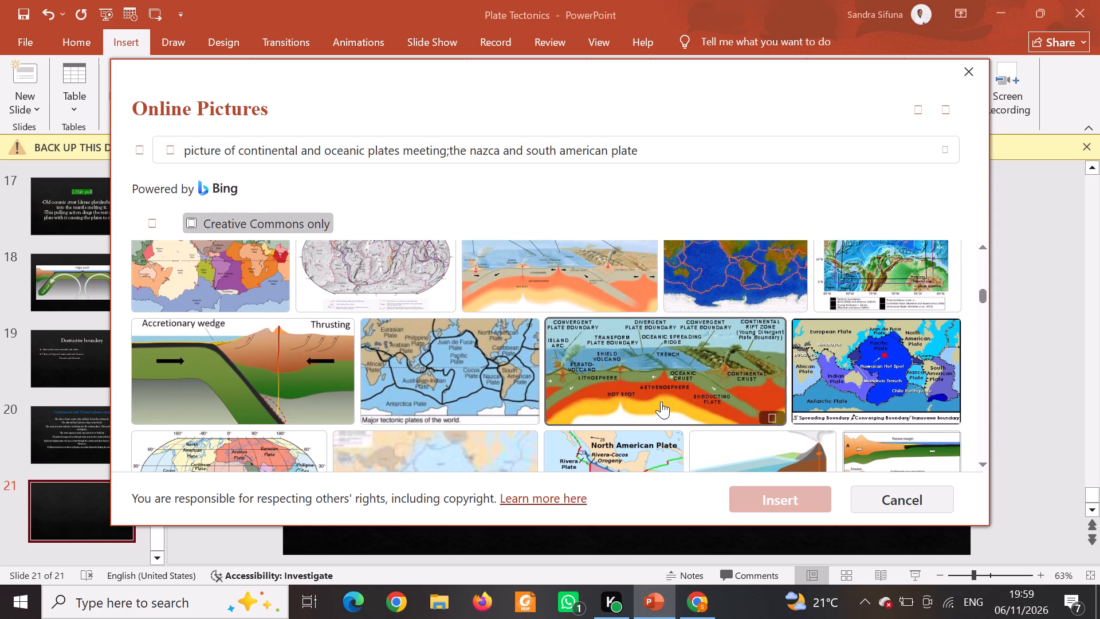
scroll(661, 401, "down", 2)
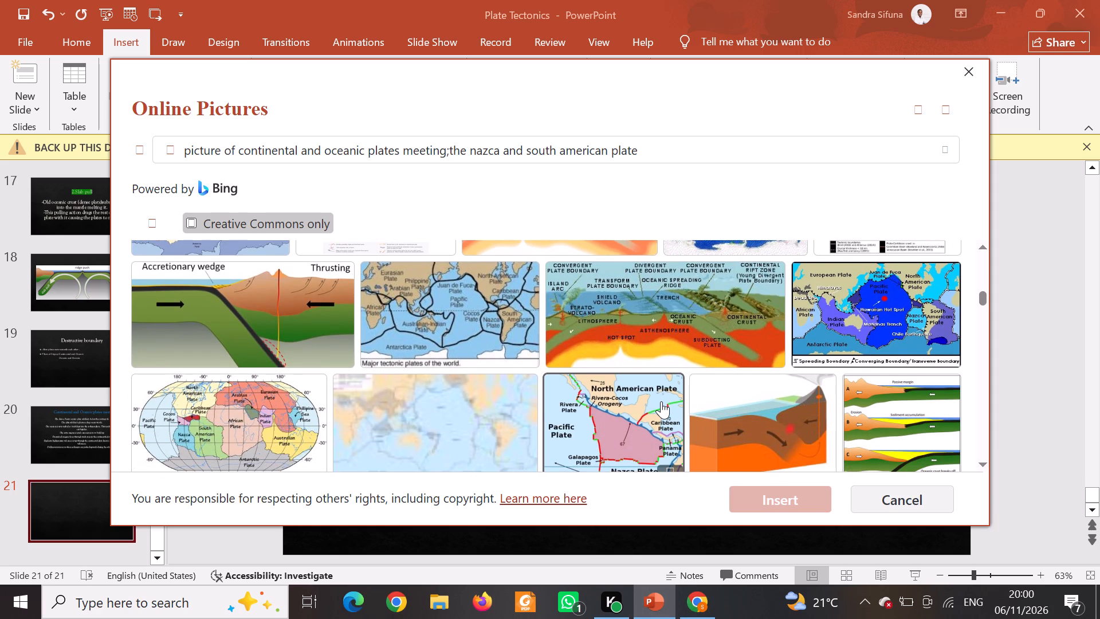
scroll(661, 401, "down", 1)
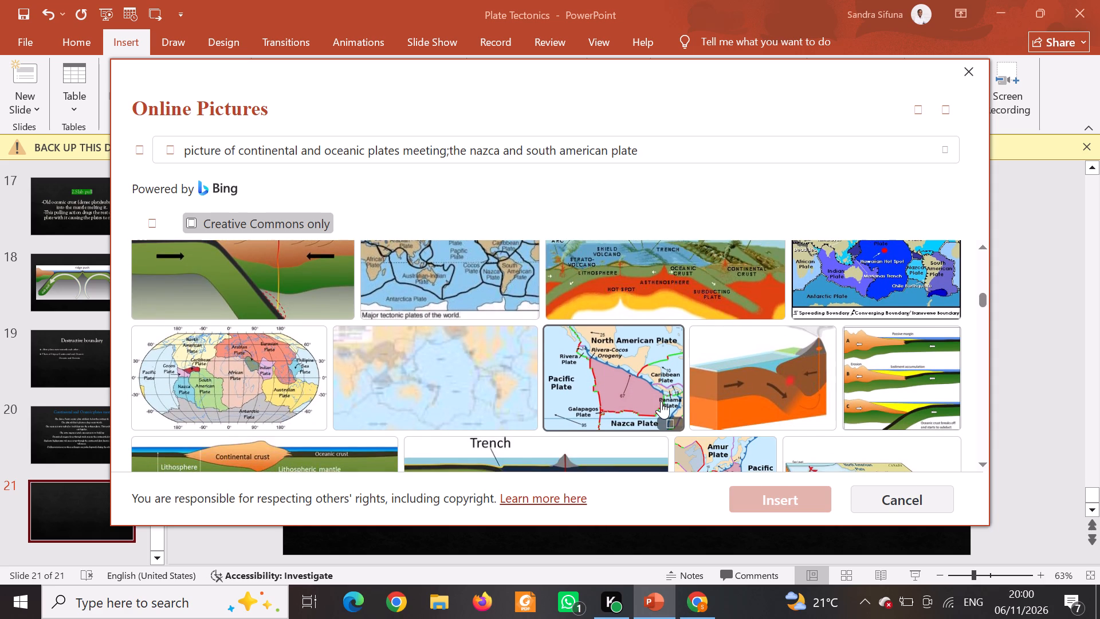
scroll(661, 401, "down", 1)
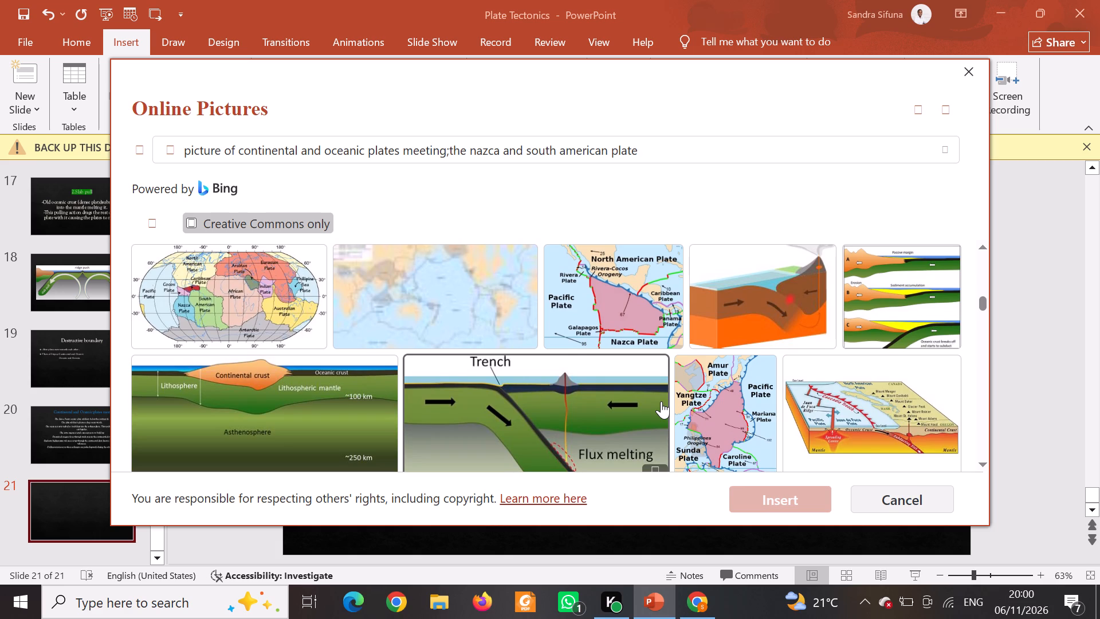
scroll(661, 401, "down", 2)
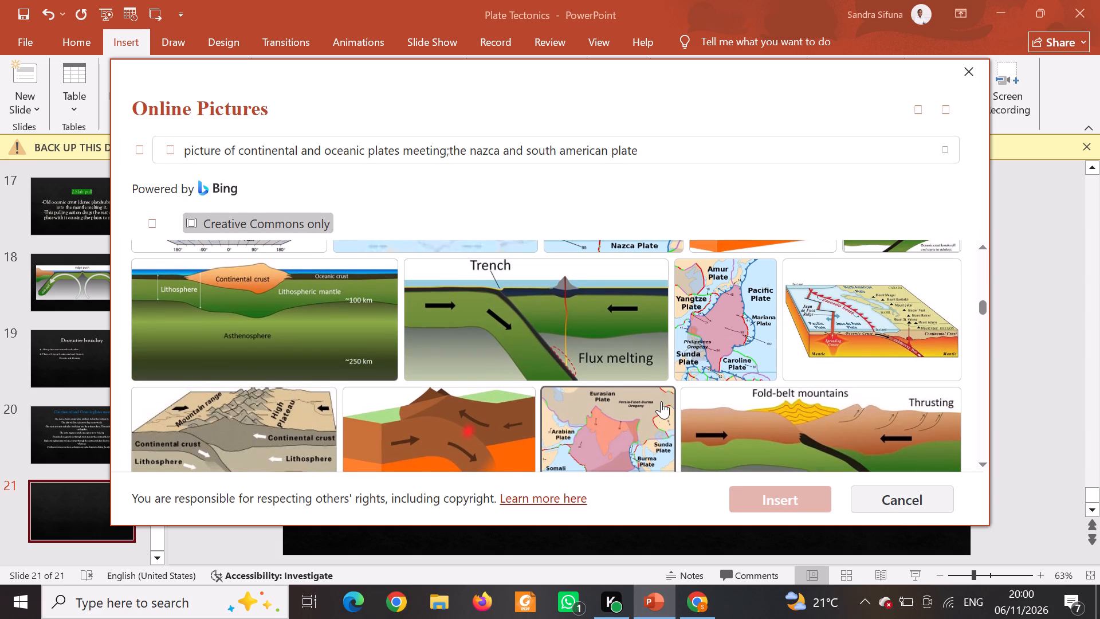
scroll(661, 401, "down", 3)
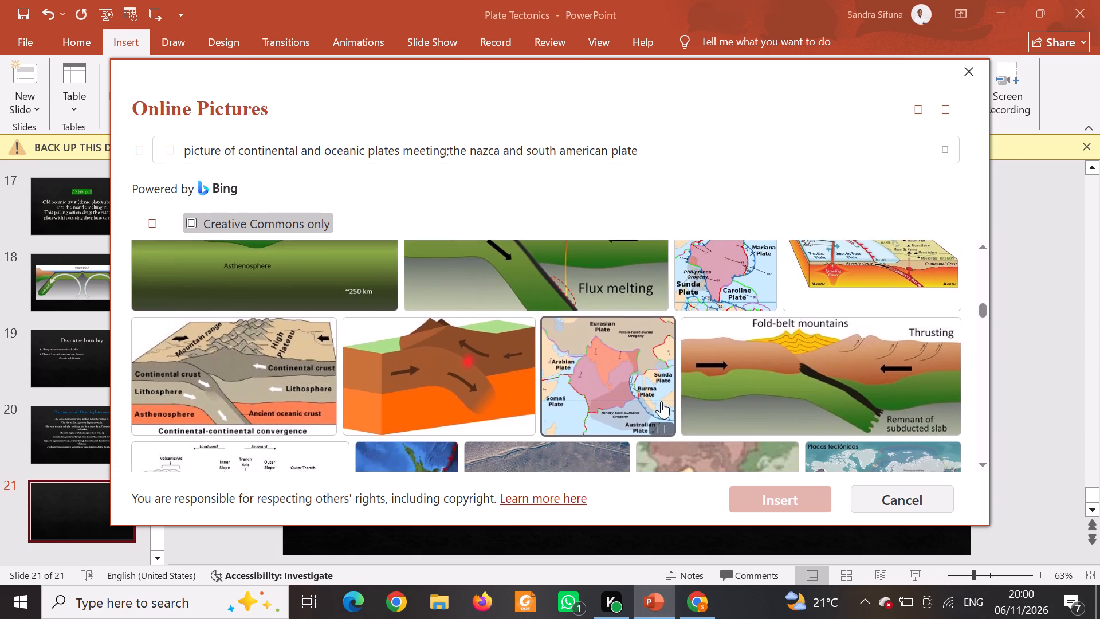
scroll(661, 401, "down", 4)
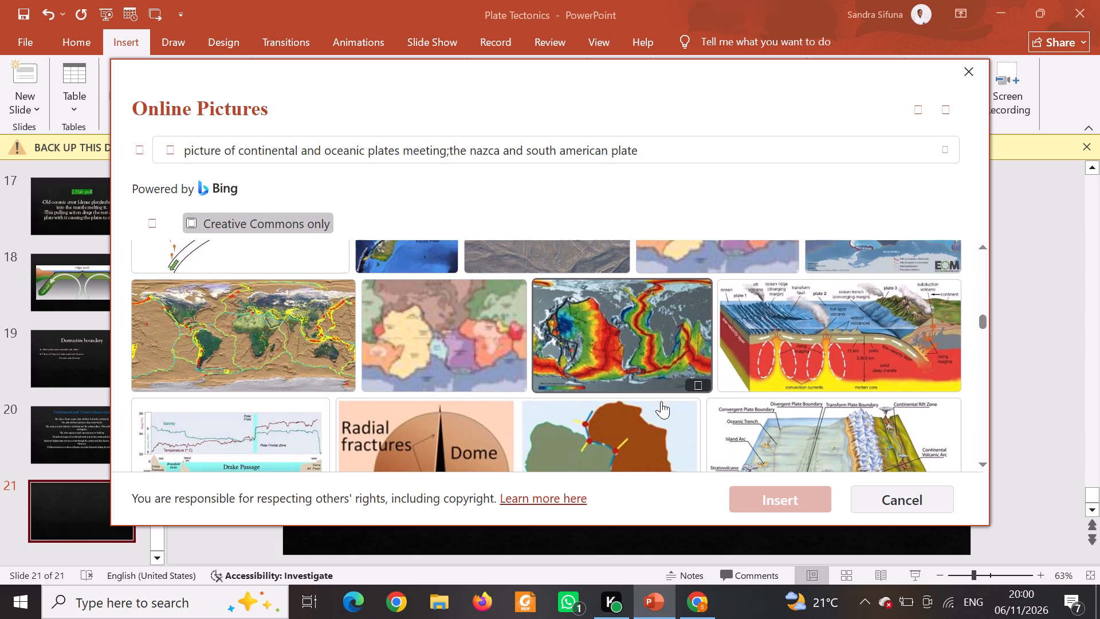
scroll(661, 401, "down", 3)
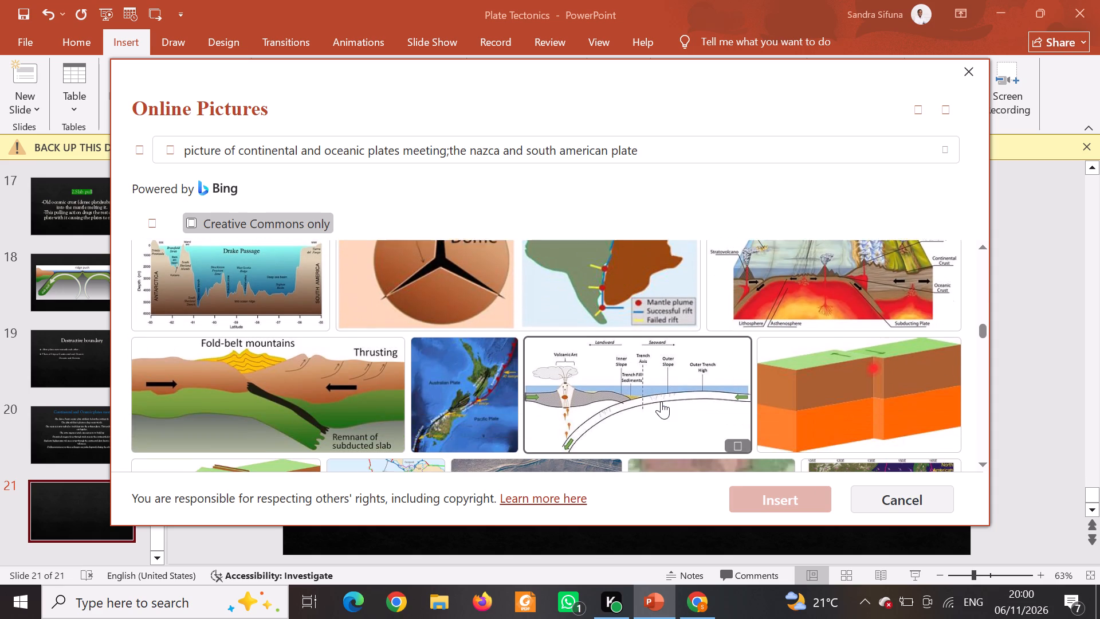
scroll(661, 401, "down", 1)
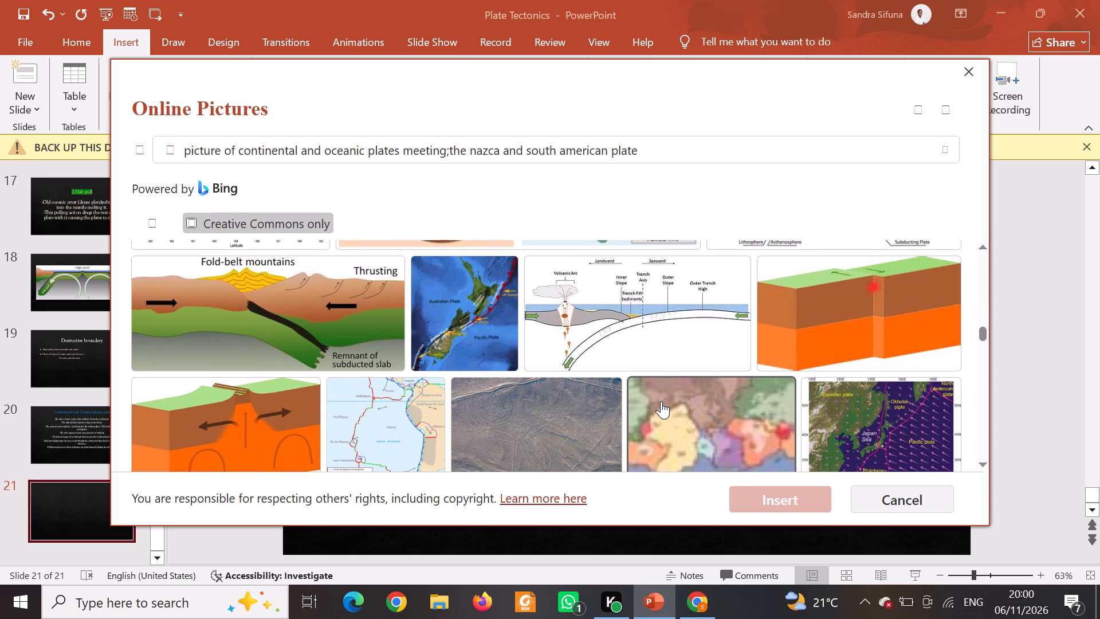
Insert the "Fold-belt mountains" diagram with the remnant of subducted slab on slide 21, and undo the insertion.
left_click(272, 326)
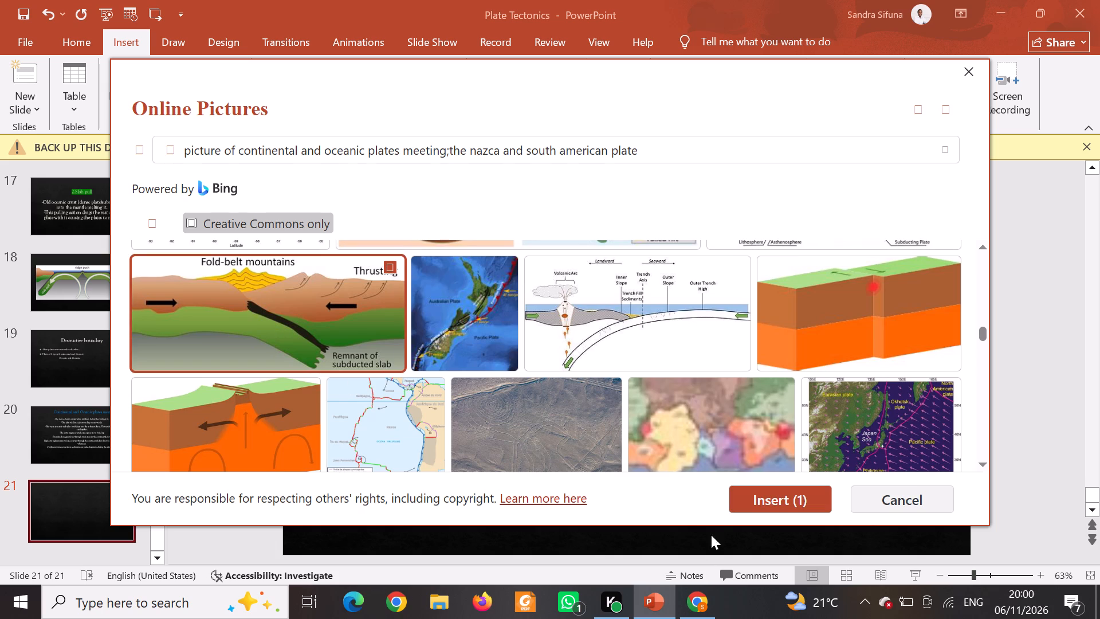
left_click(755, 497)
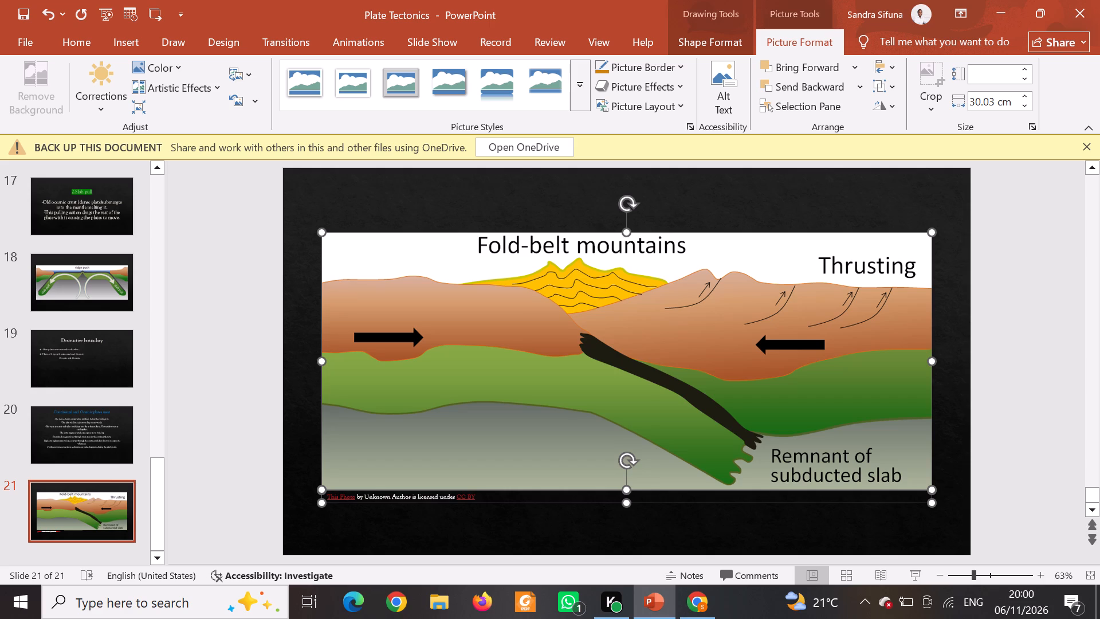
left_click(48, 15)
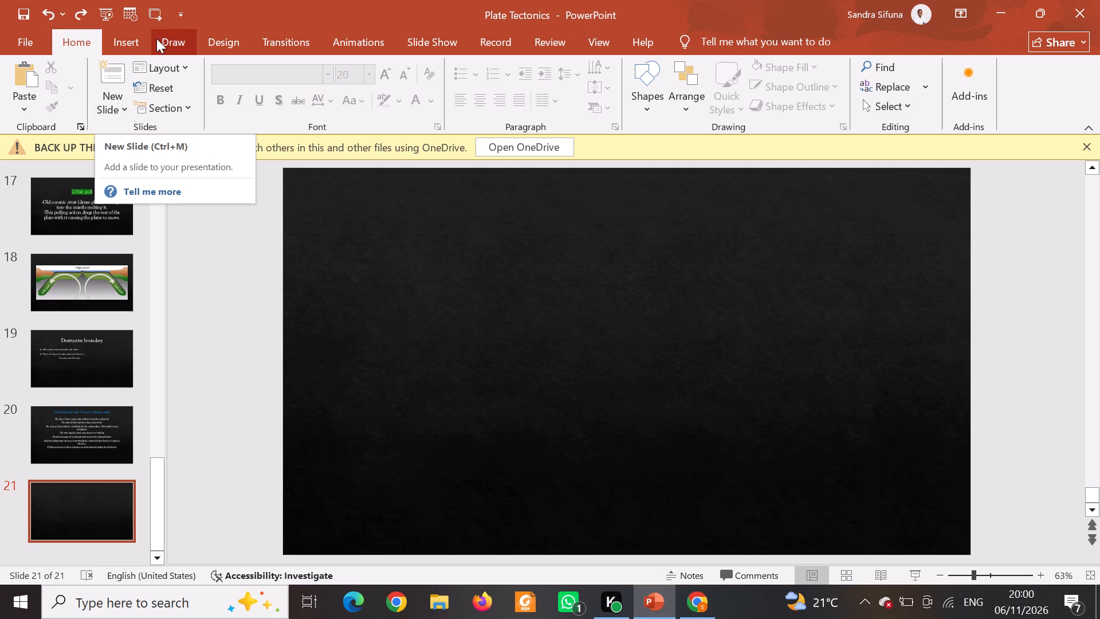
Switch to Google Chrome, close the window with the "is plate tectonic a theory" search, and return to the presentation.
left_click(127, 48)
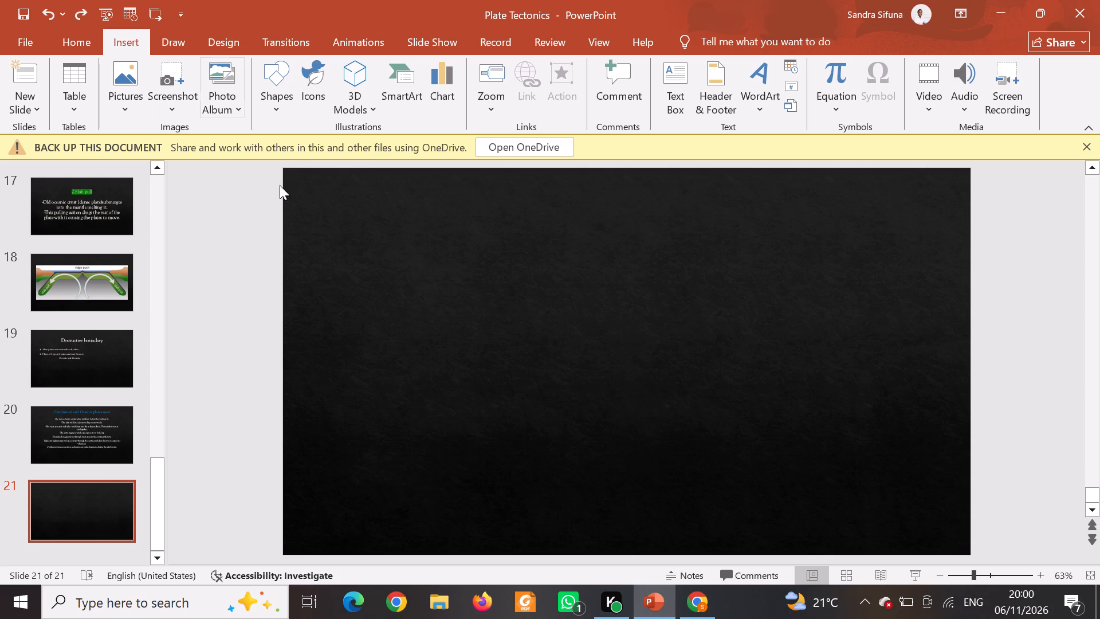
left_click(702, 601)
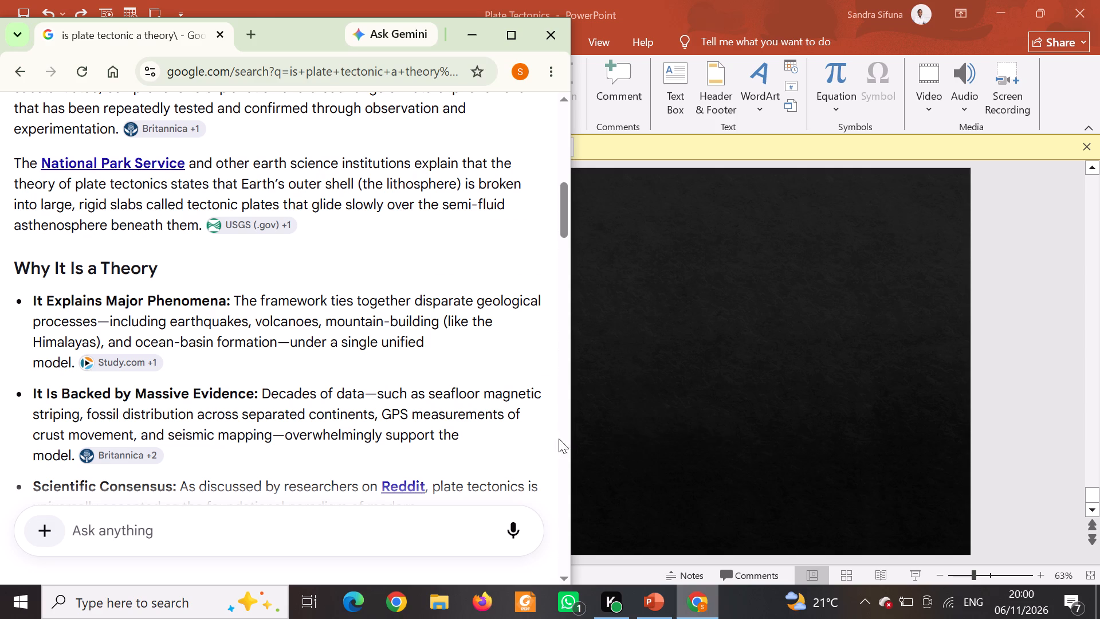
left_click(551, 40)
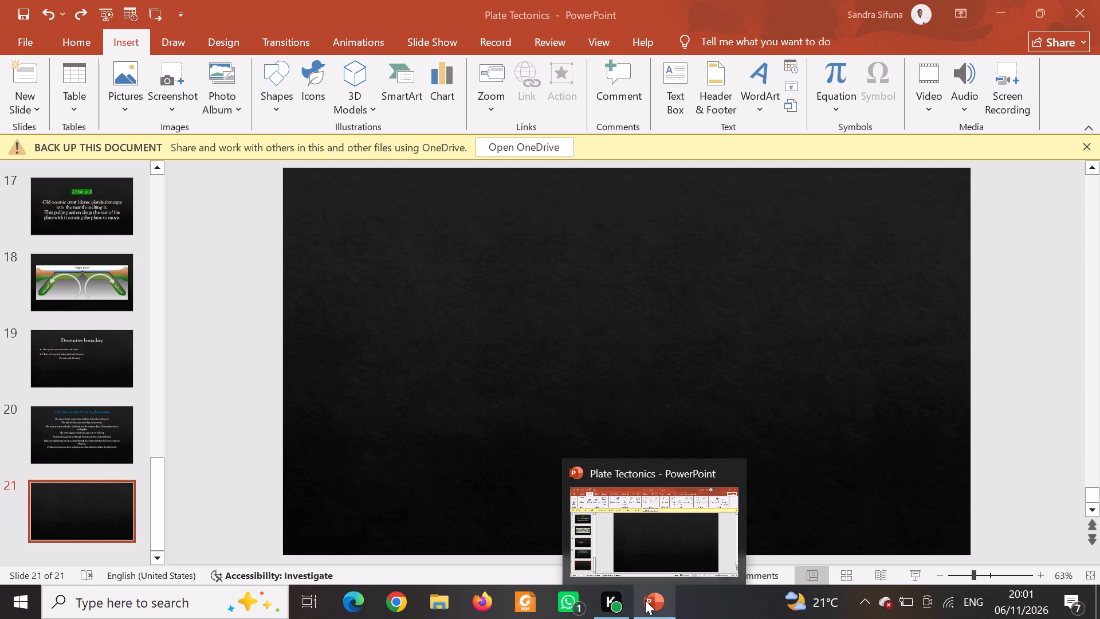
left_click(512, 348)
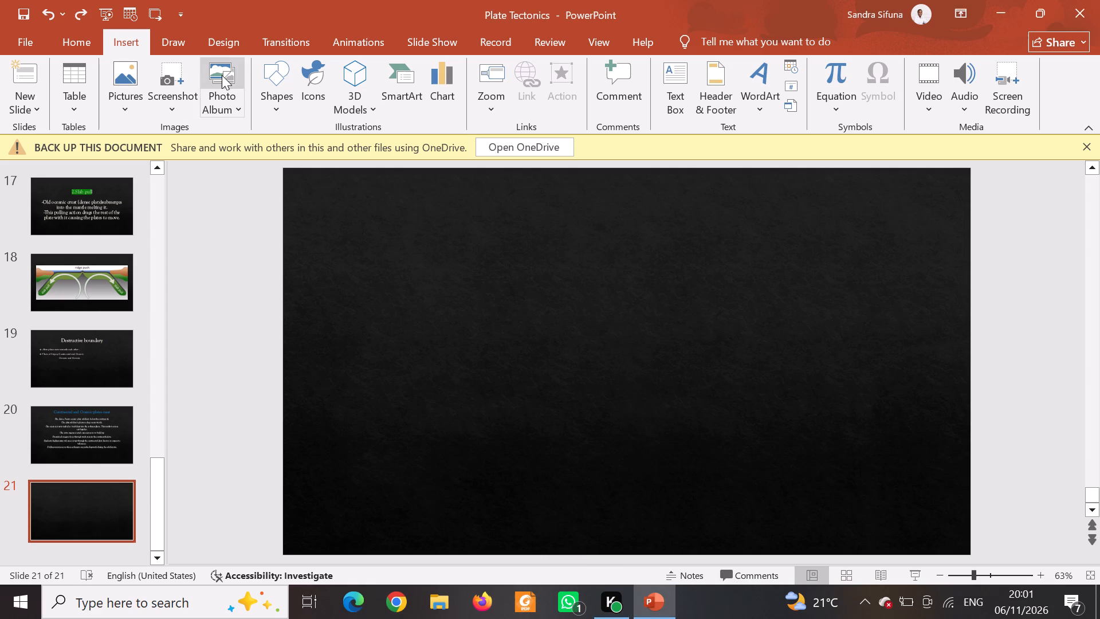
Open the online picture search to find a picture for slide 21.
left_click(133, 106)
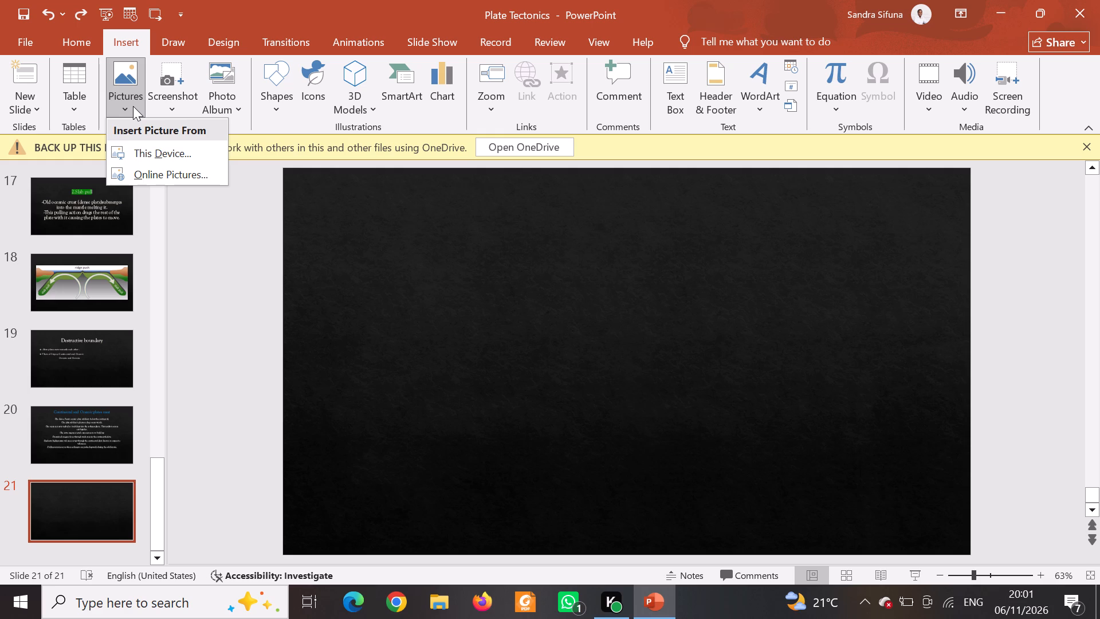
left_click(190, 173)
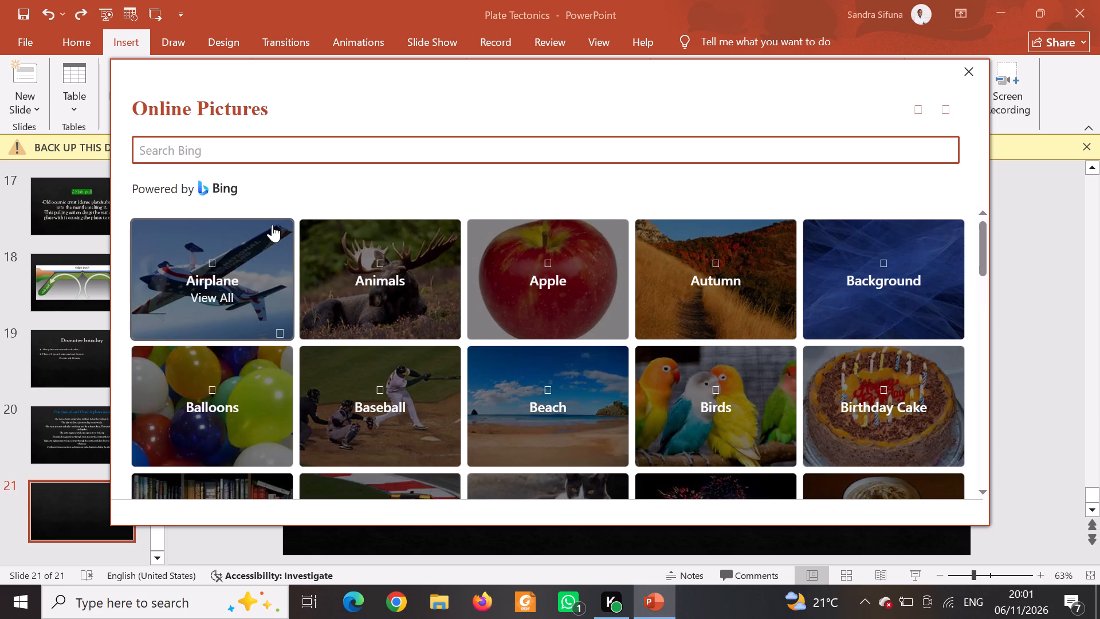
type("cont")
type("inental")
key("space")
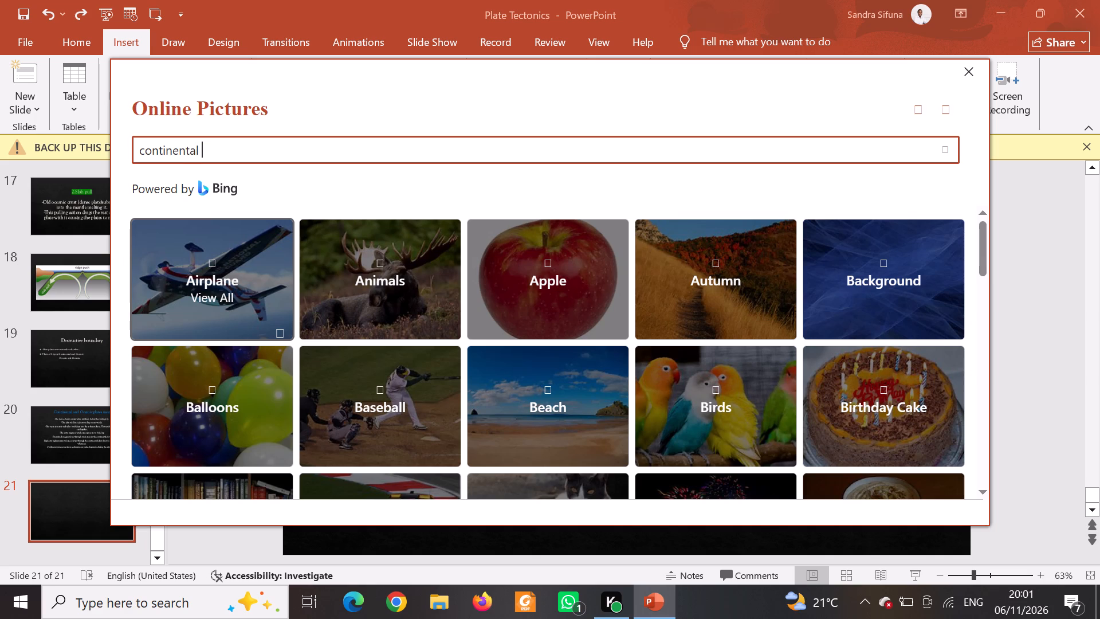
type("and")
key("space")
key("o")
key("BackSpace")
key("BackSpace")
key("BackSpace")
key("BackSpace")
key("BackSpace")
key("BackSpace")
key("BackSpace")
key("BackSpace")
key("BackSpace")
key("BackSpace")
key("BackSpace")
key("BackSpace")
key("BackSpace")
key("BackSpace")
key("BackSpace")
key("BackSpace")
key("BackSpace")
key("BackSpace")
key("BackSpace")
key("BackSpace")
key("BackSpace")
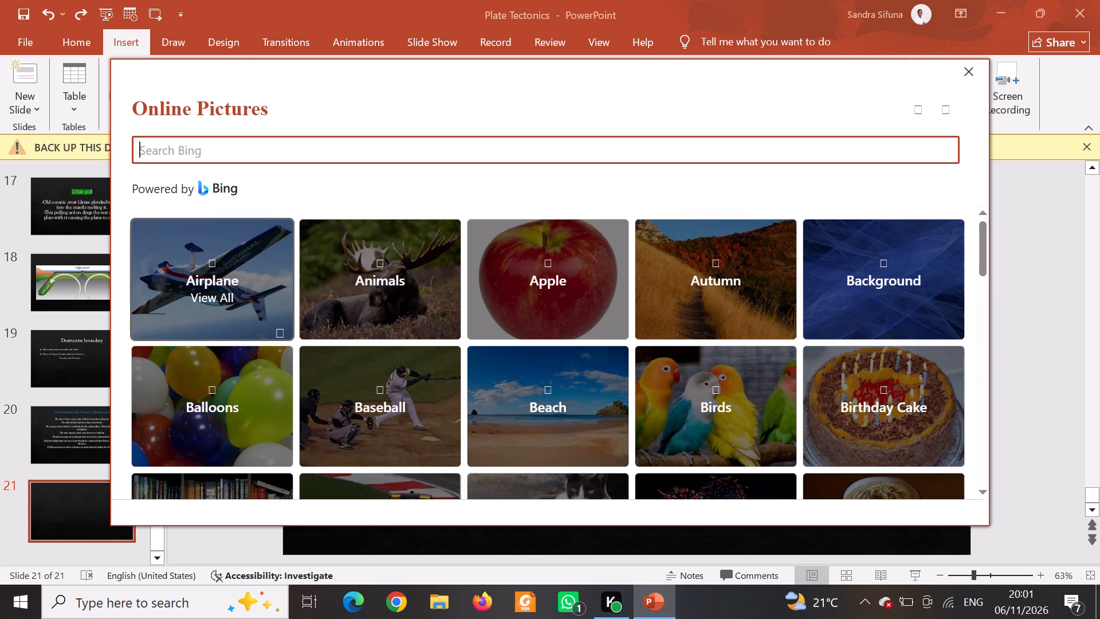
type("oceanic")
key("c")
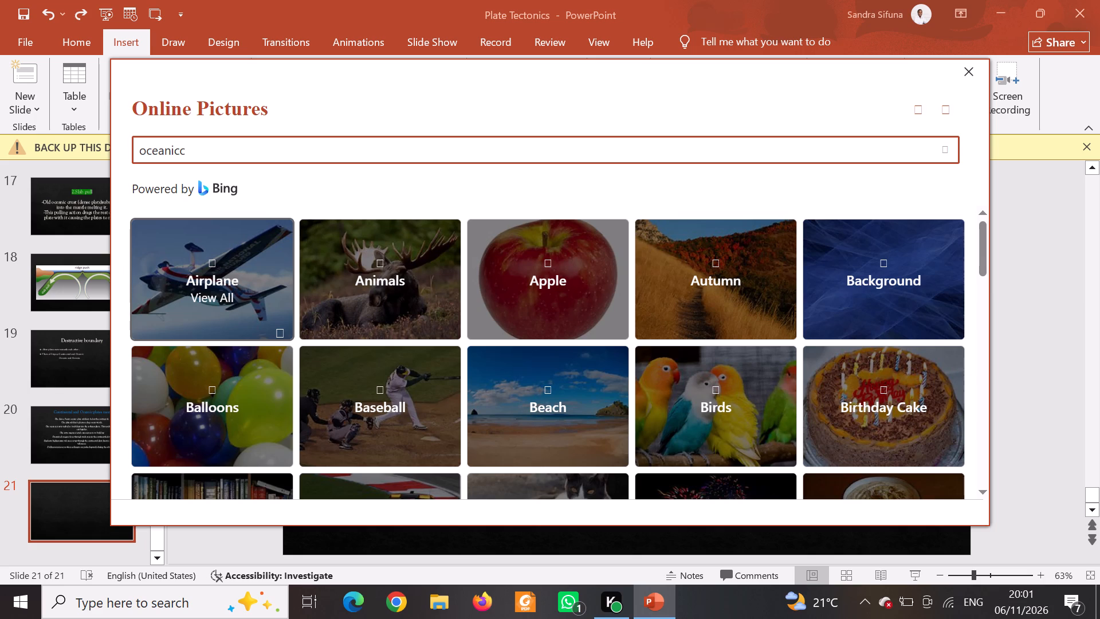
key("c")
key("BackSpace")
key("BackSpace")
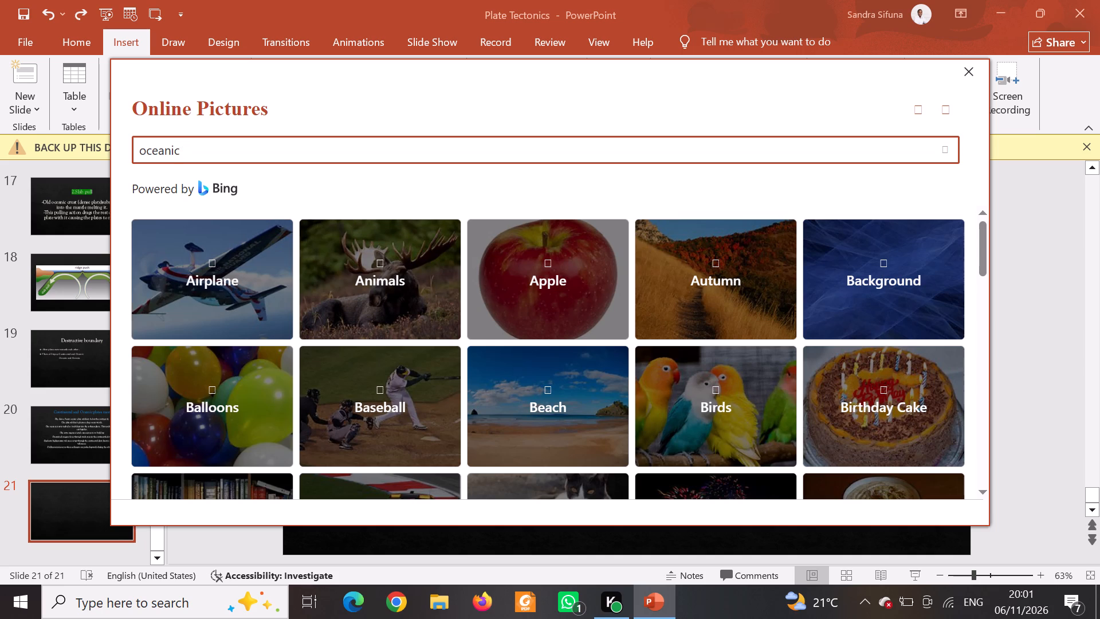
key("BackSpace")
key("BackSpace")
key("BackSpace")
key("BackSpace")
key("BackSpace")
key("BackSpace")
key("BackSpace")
Search the online pictures for "nazca oceanic plate meets south american continental plate".
type("nazca")
key("space")
type("oceanic pl")
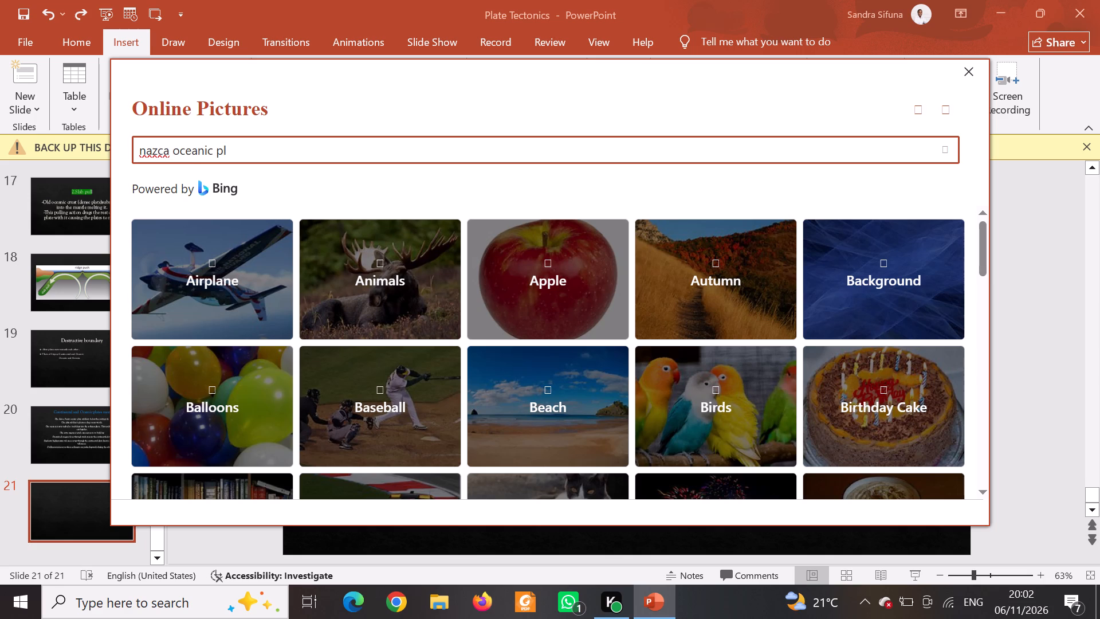
type("ate")
key("space")
type("meets")
key("space")
type("south ameican")
key("space")
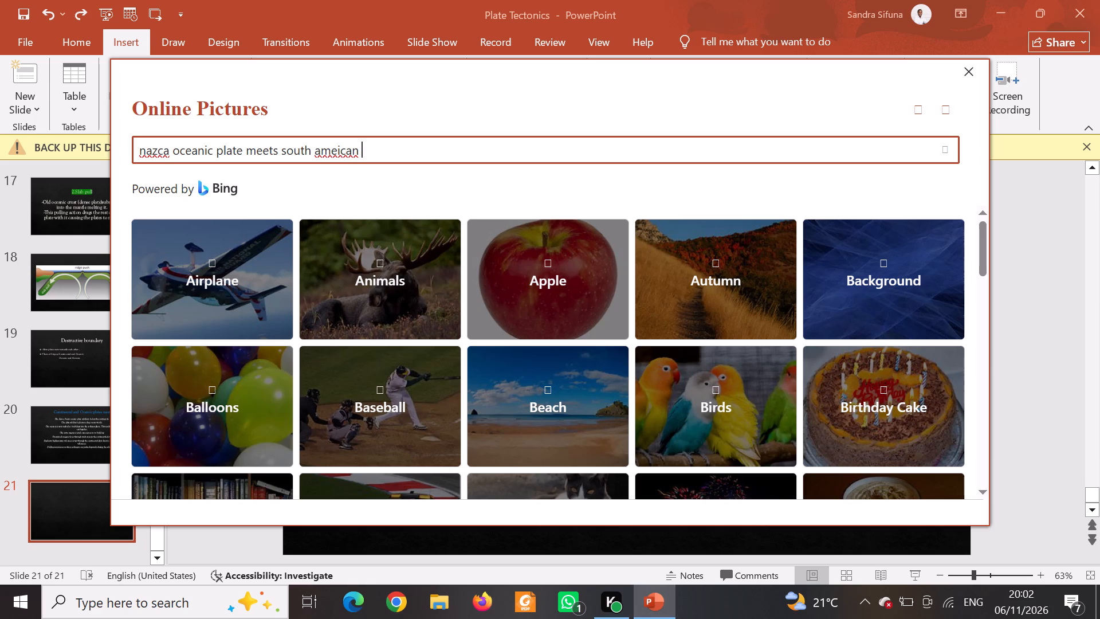
key("BackSpace")
key("BackSpace")
key("BackSpace")
key("BackSpace")
key("BackSpace")
type("rican")
key("space")
key("p")
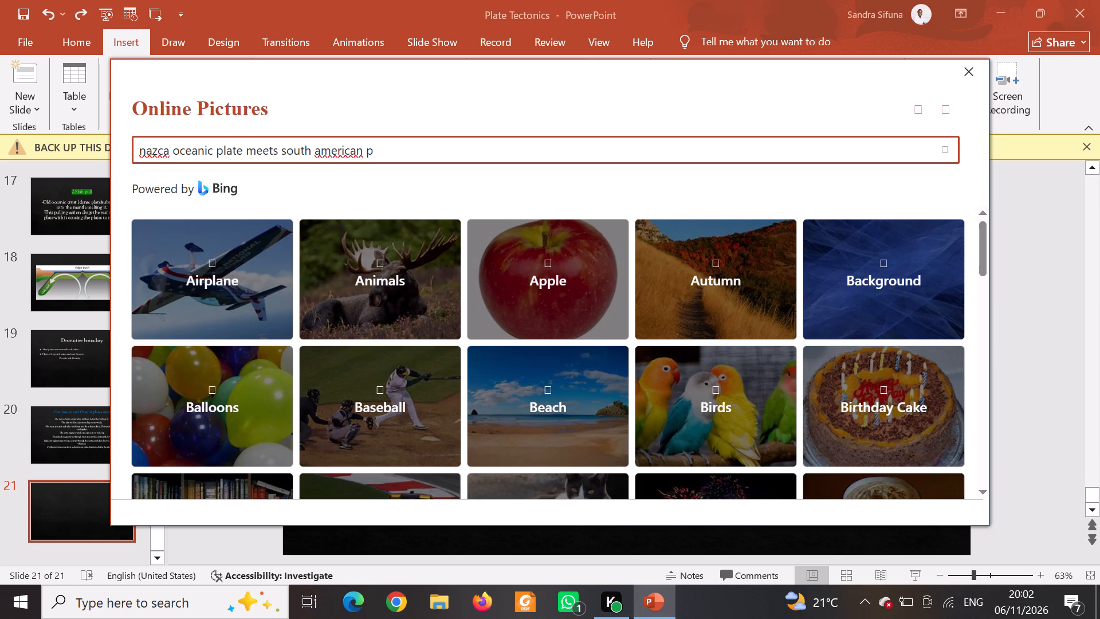
key("BackSpace")
key("c")
type("ont")
type("inental plat")
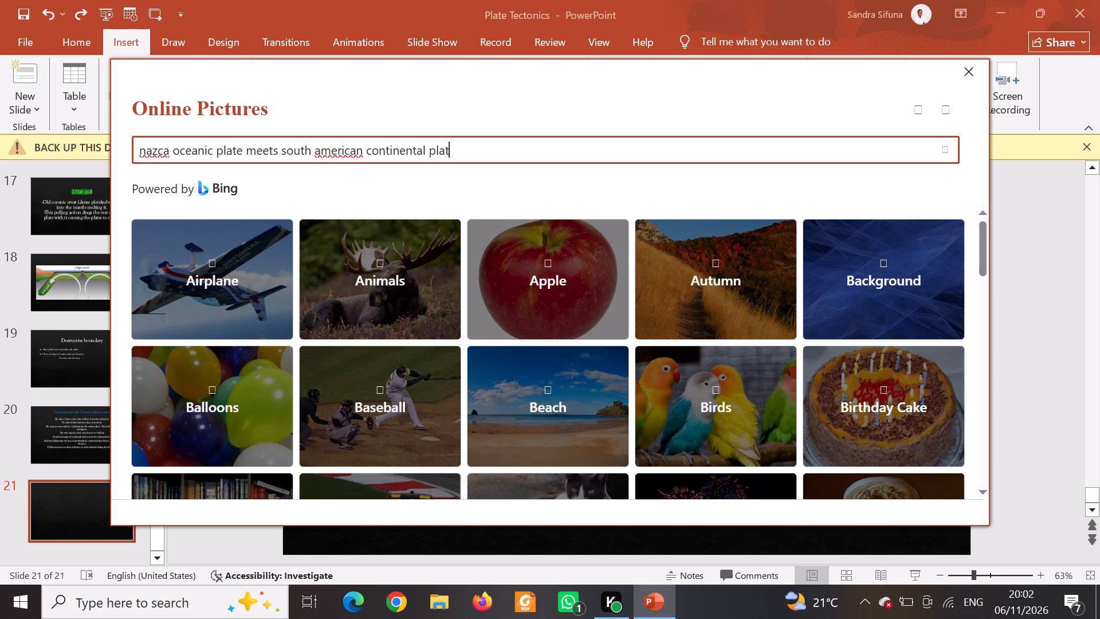
key("e")
key("Return")
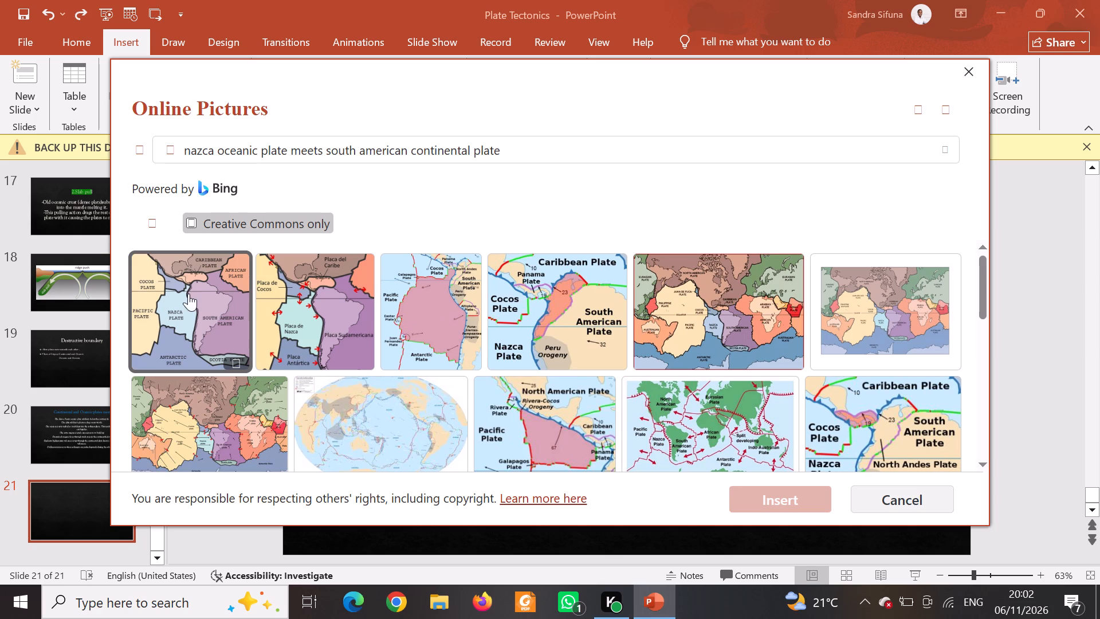
Look through the online picture results for a diagram of the Nazca oceanic plate meeting the South American continental plate.
scroll(525, 379, "down", 4)
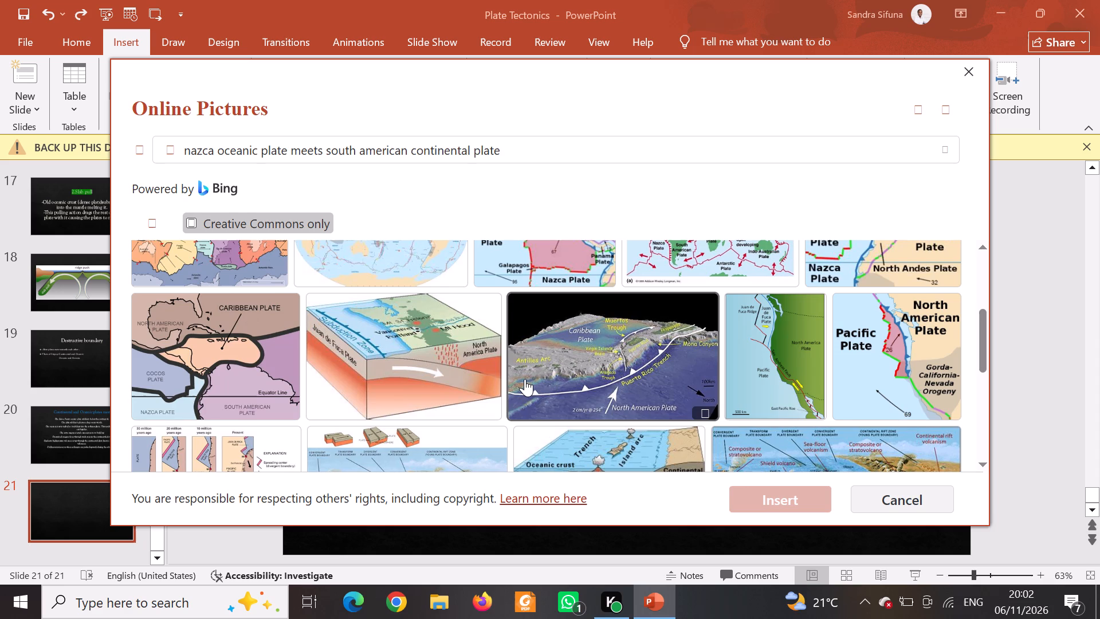
scroll(525, 379, "down", 2)
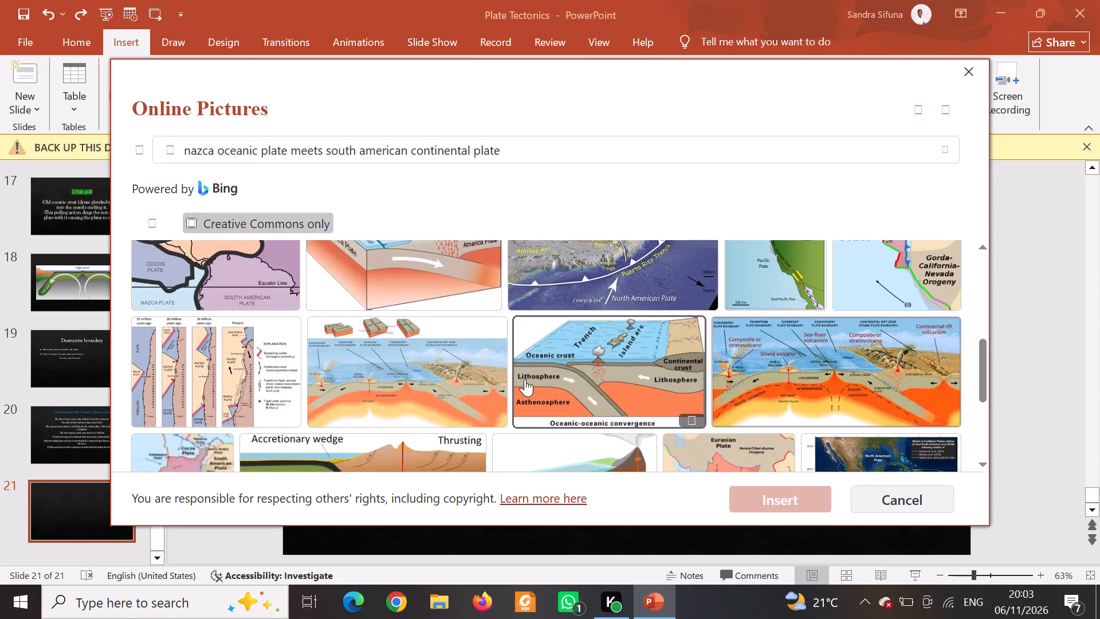
scroll(525, 379, "down", 2)
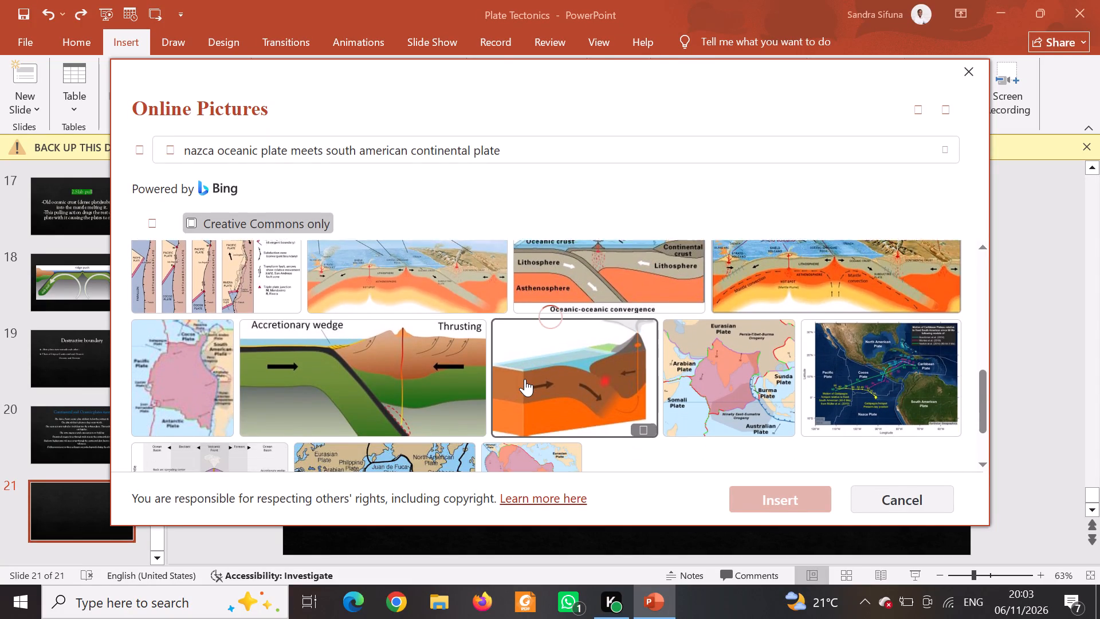
scroll(525, 379, "down", 3)
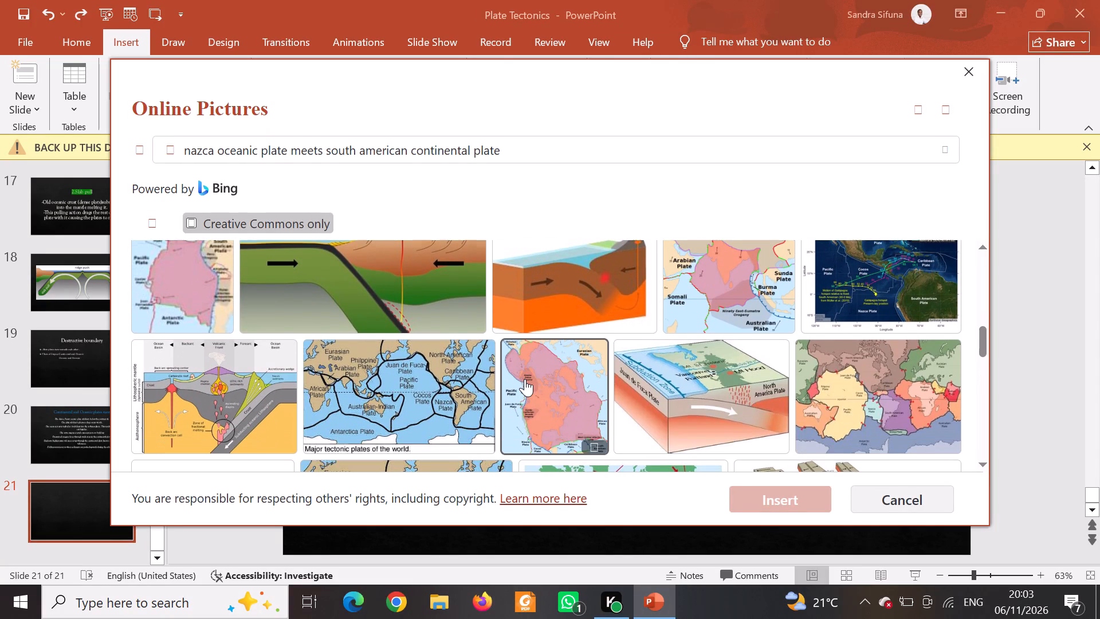
scroll(525, 379, "down", 1)
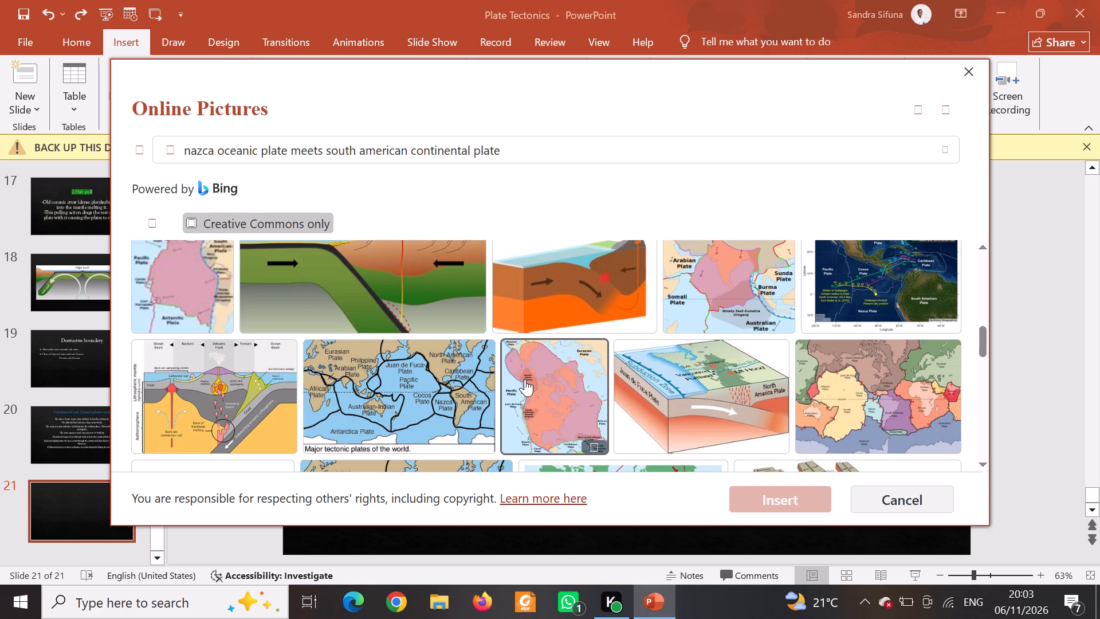
scroll(525, 379, "down", 2)
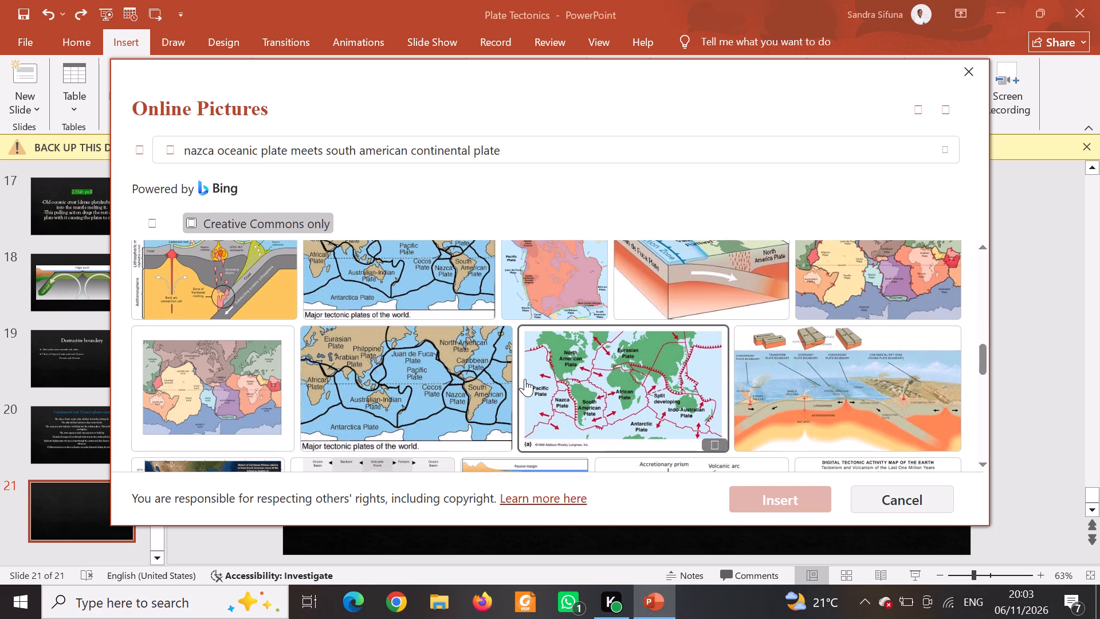
scroll(525, 379, "down", 2)
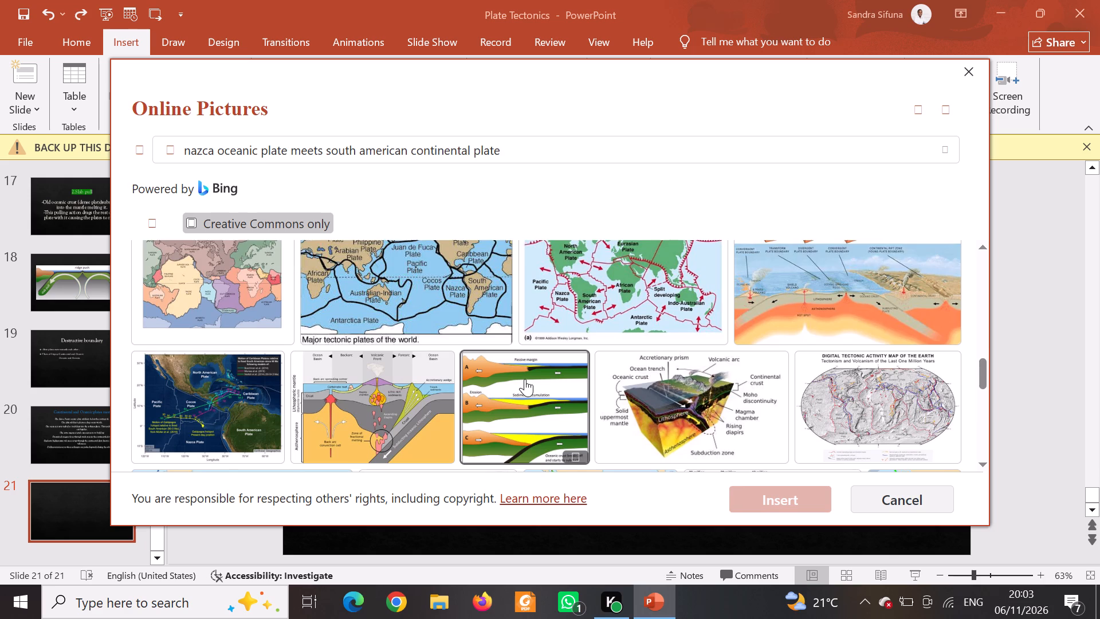
scroll(525, 379, "down", 2)
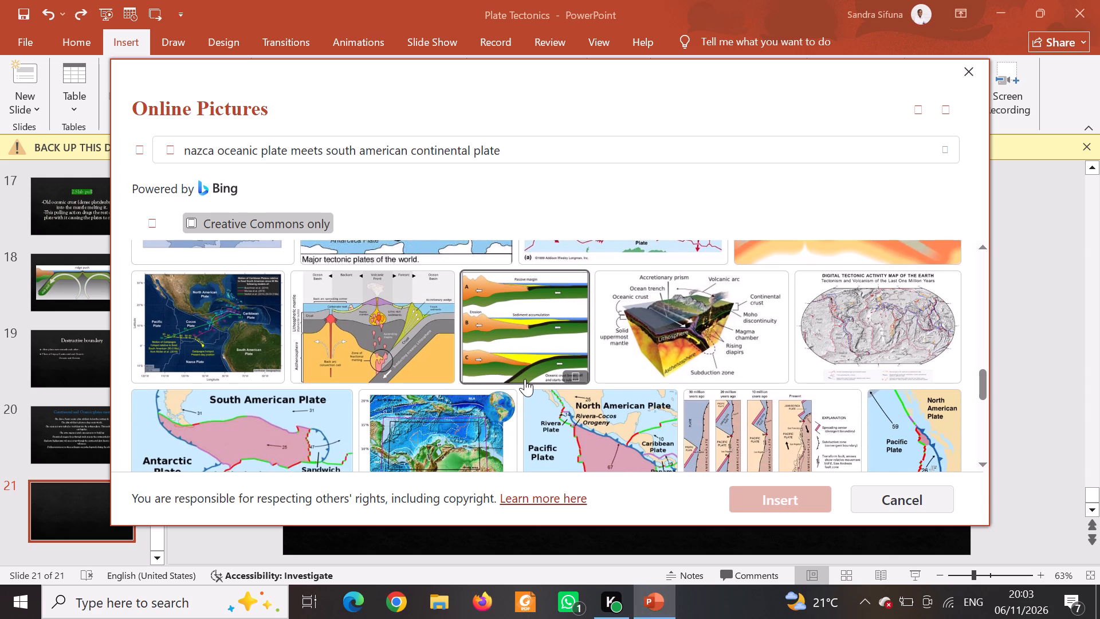
scroll(525, 379, "down", 2)
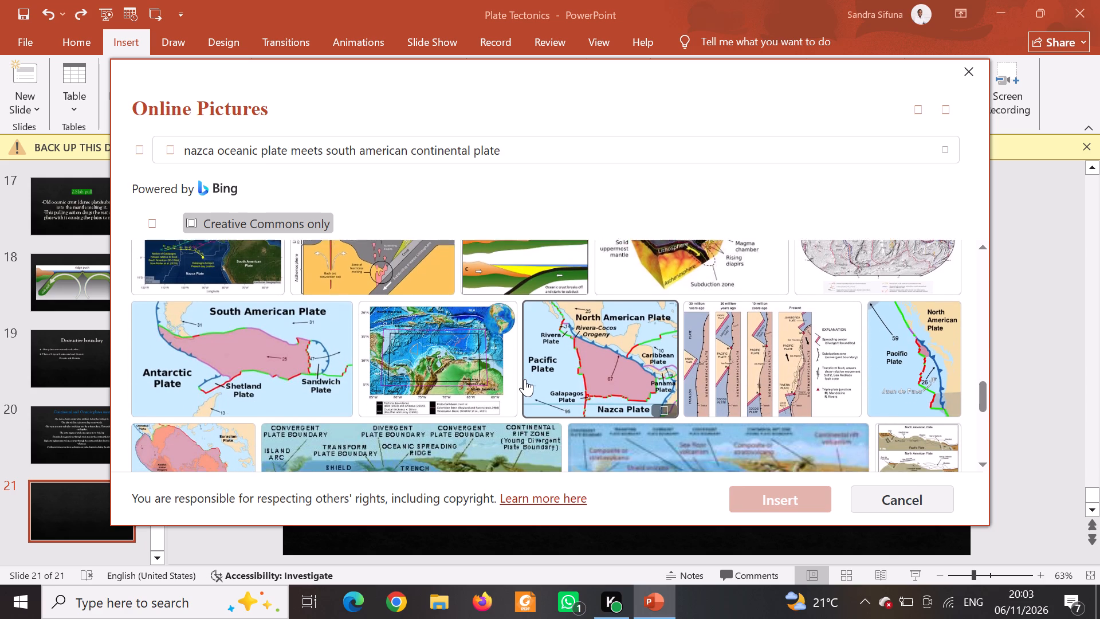
scroll(525, 379, "down", 3)
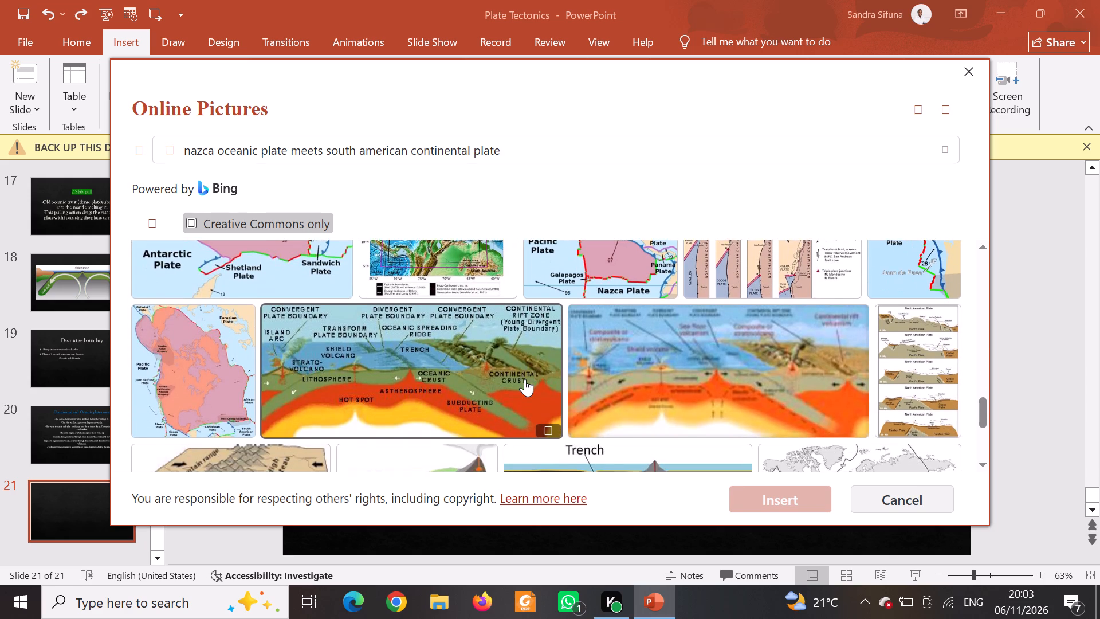
scroll(525, 379, "down", 2)
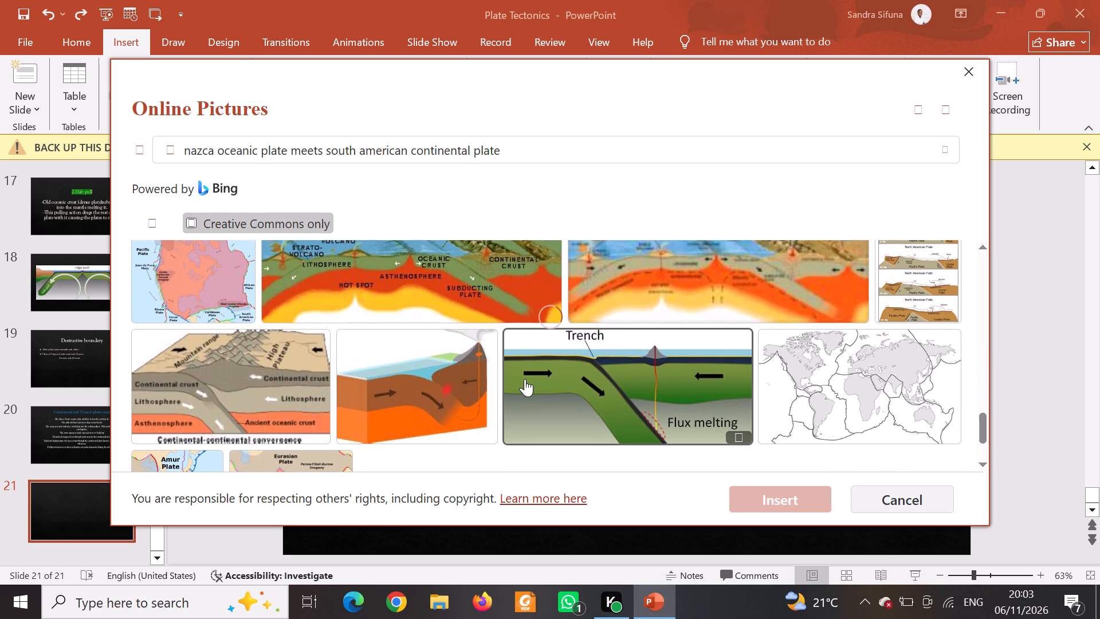
scroll(525, 379, "down", 1)
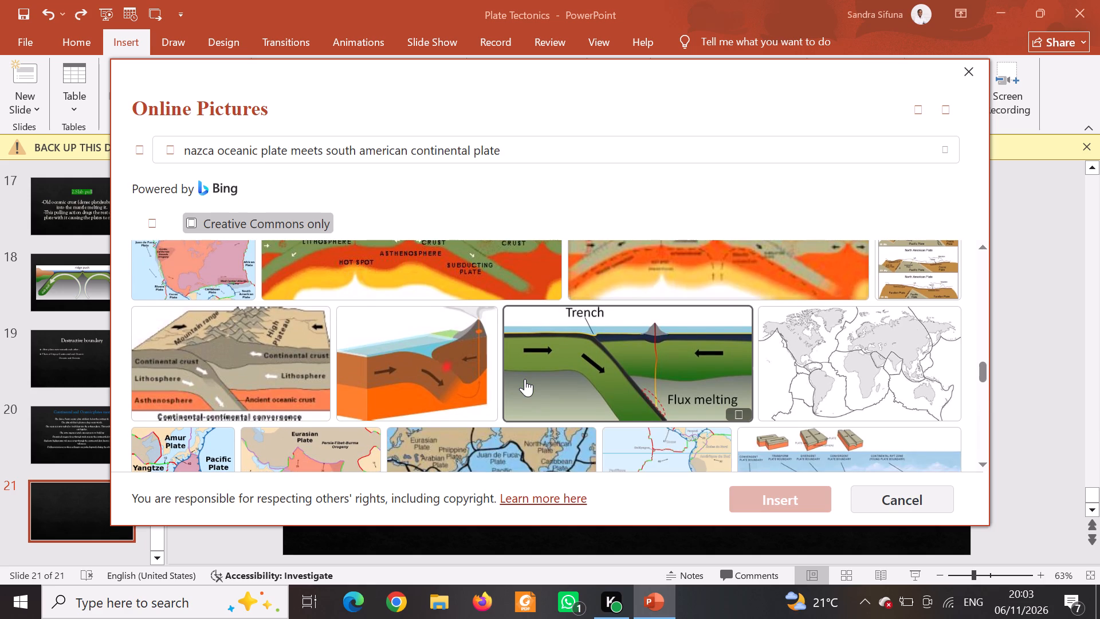
scroll(525, 379, "down", 1)
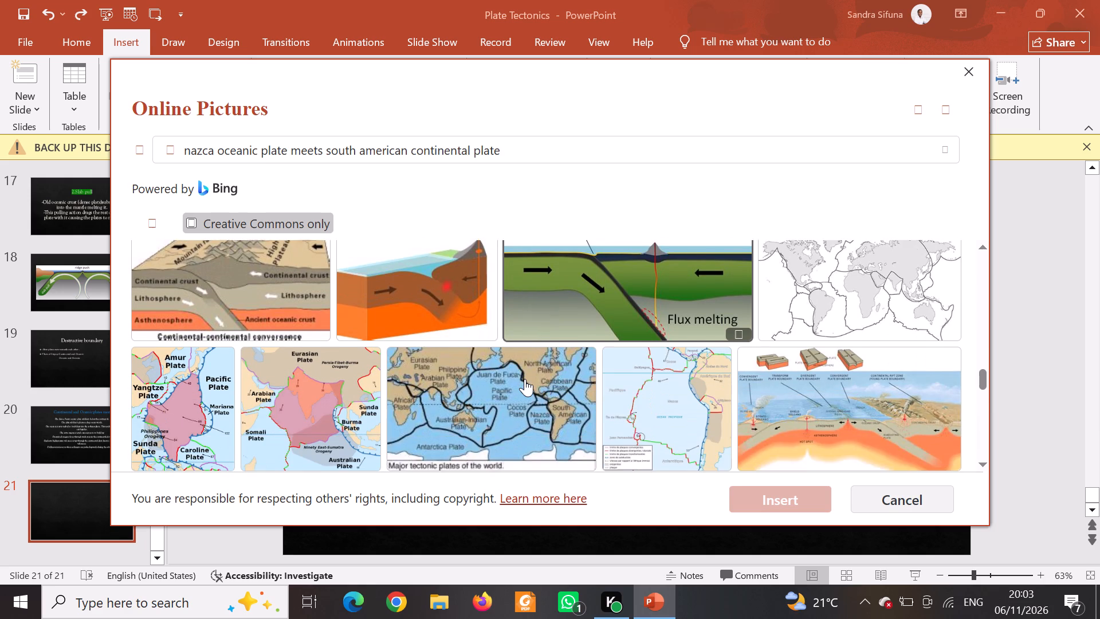
scroll(525, 379, "down", 1)
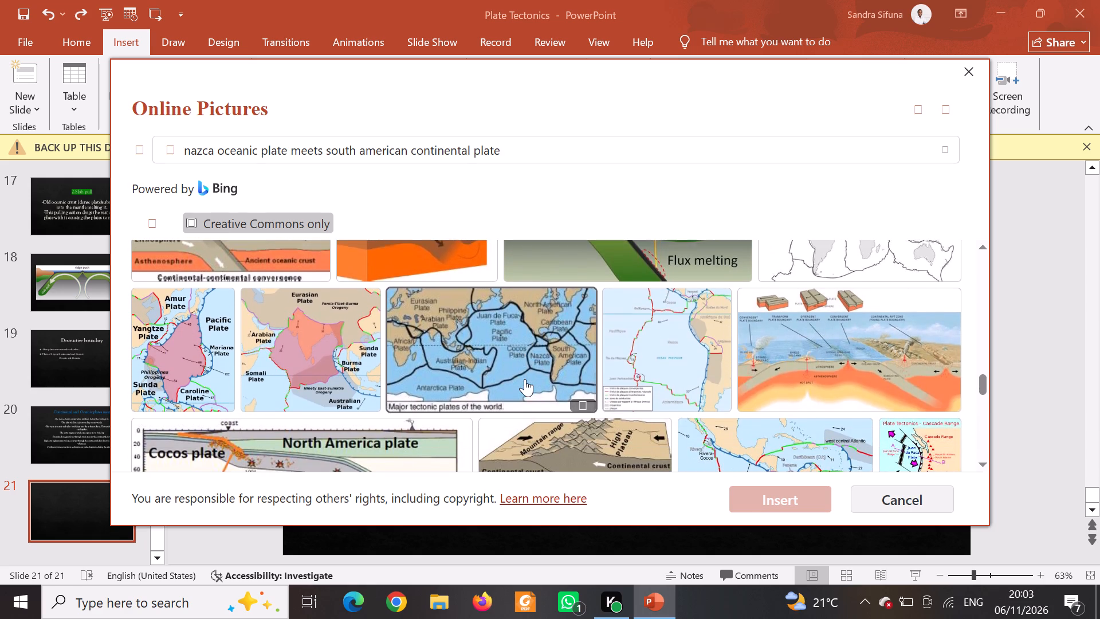
scroll(525, 379, "down", 1)
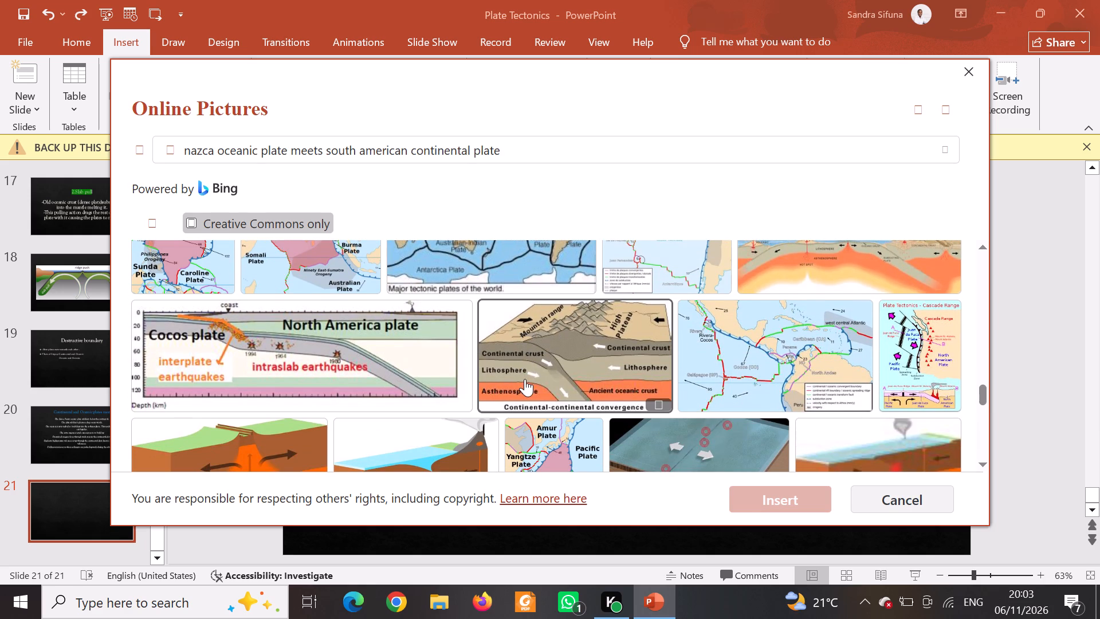
scroll(525, 379, "down", 2)
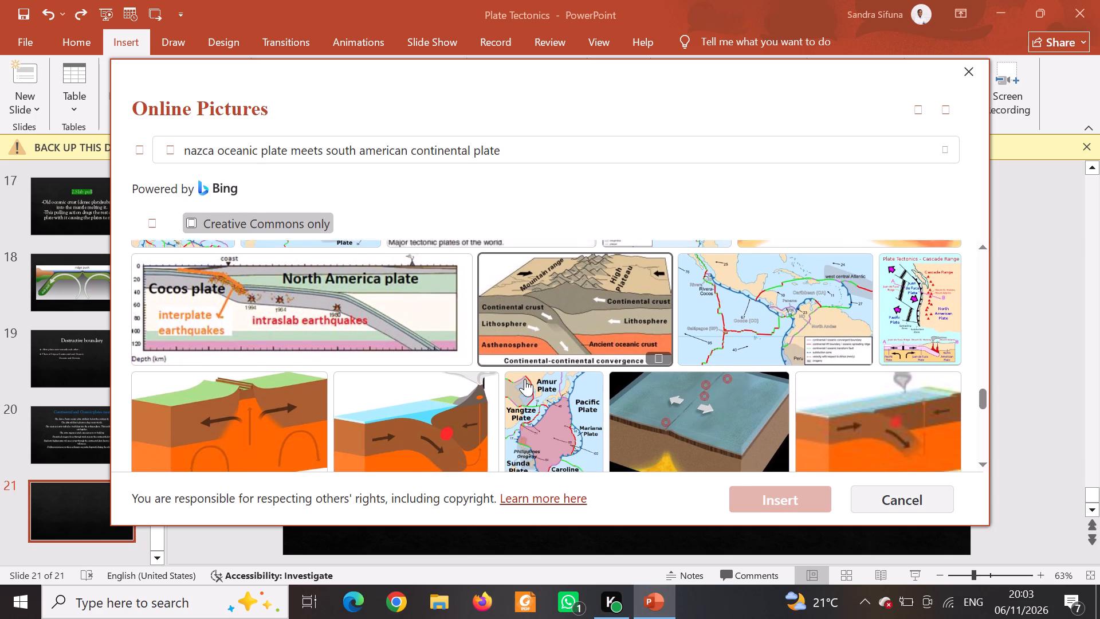
scroll(525, 379, "down", 3)
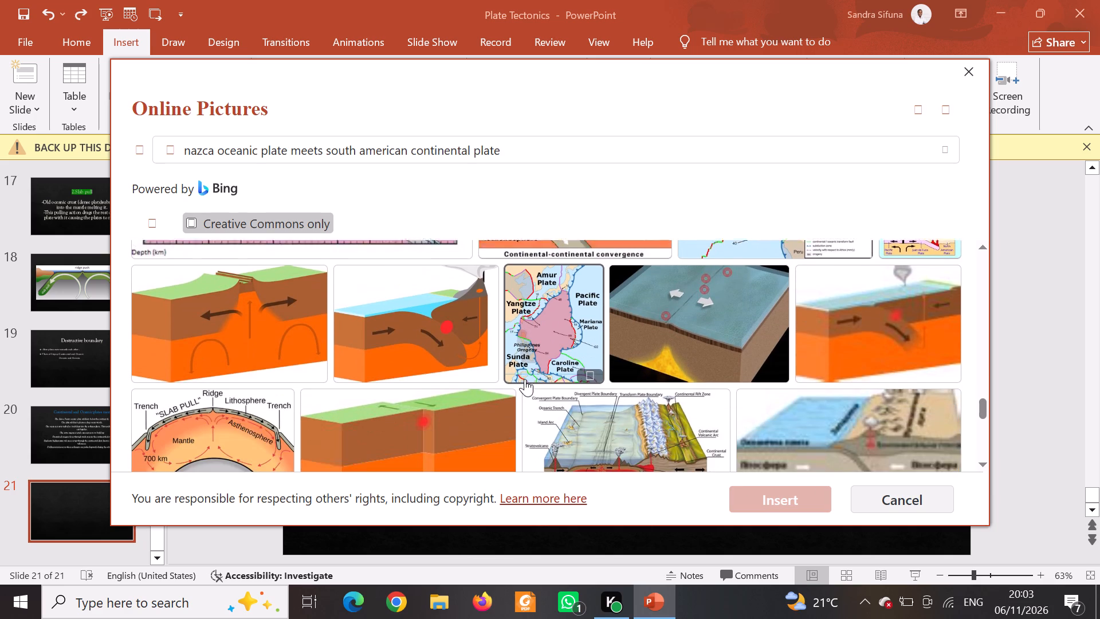
scroll(525, 379, "down", 1)
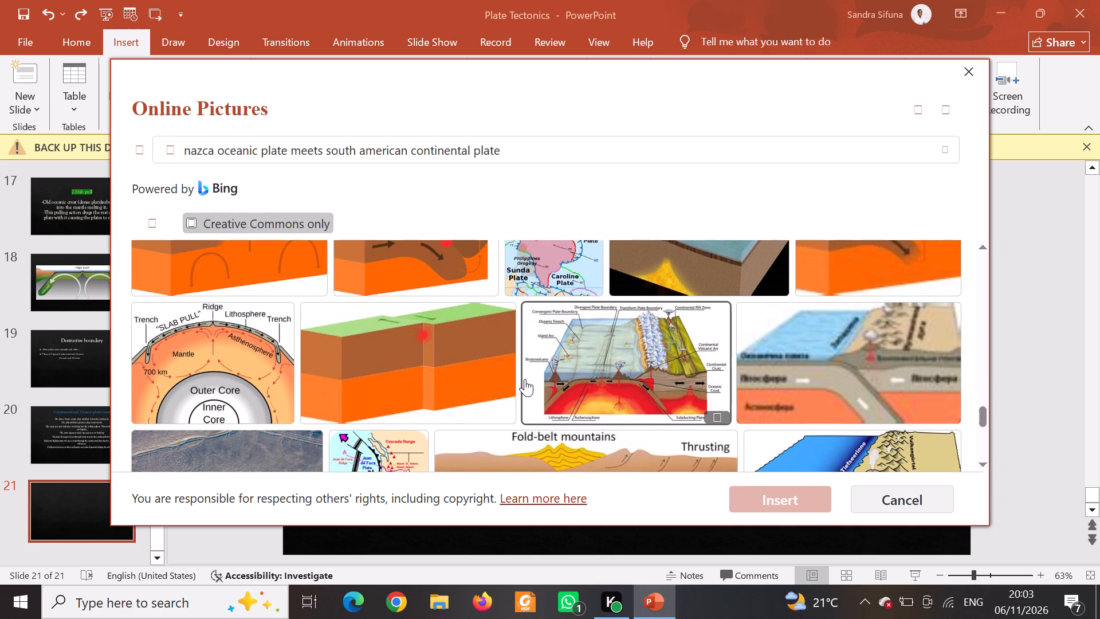
scroll(525, 379, "down", 2)
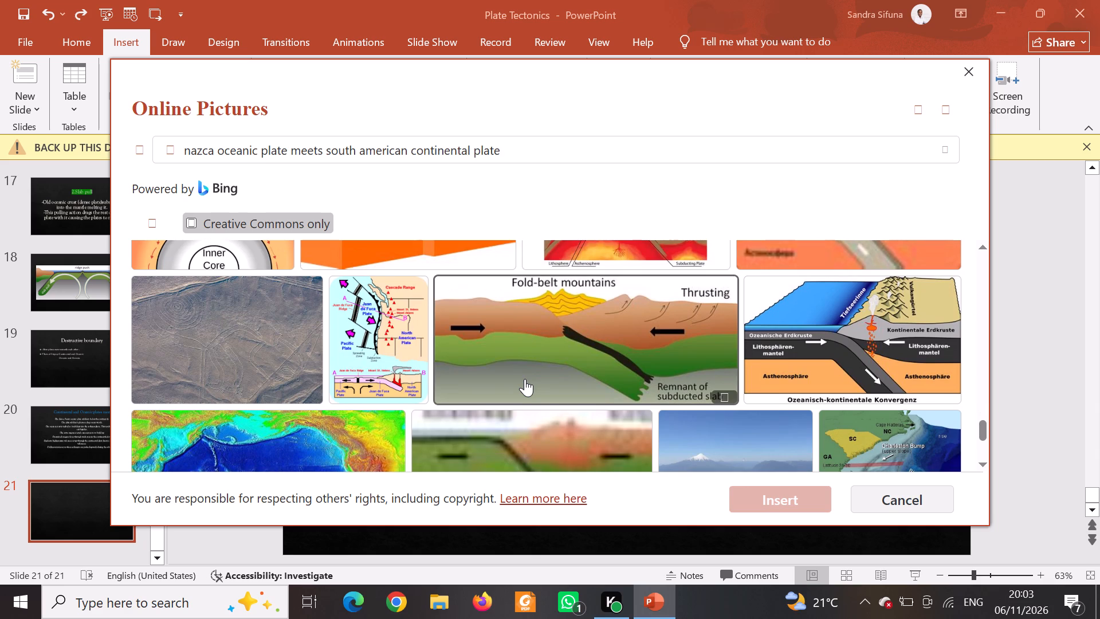
scroll(525, 379, "down", 2)
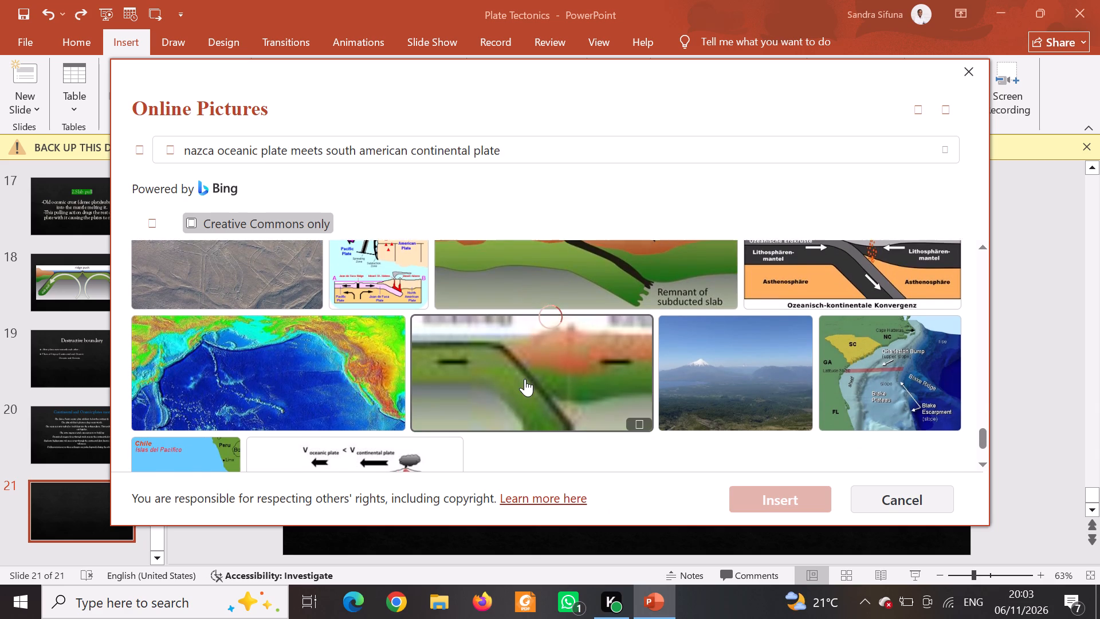
scroll(525, 379, "down", 3)
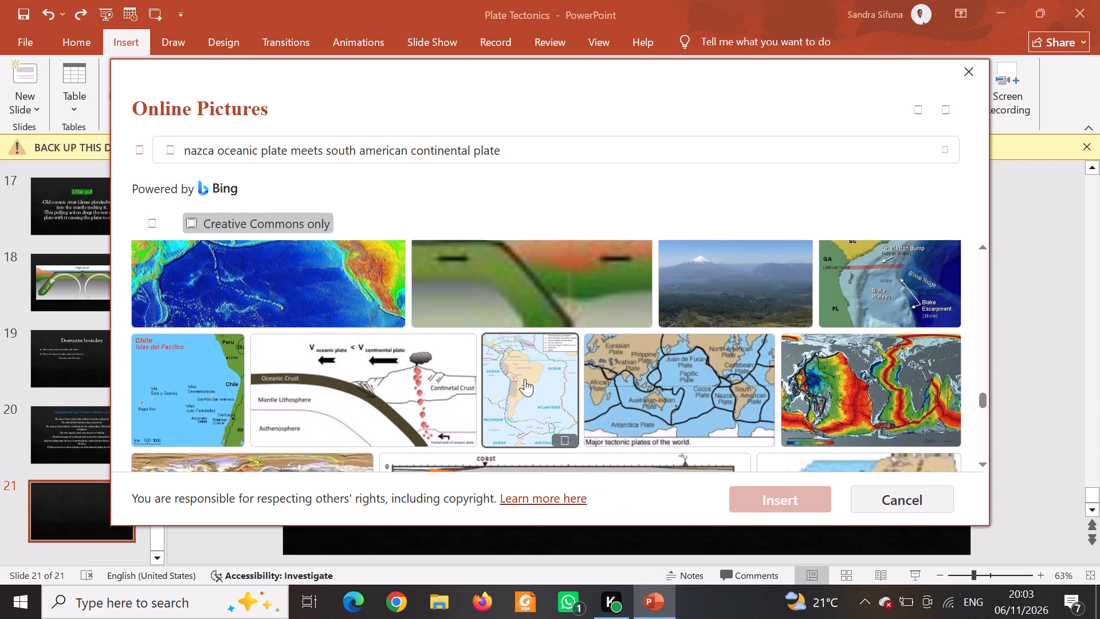
scroll(525, 379, "down", 1)
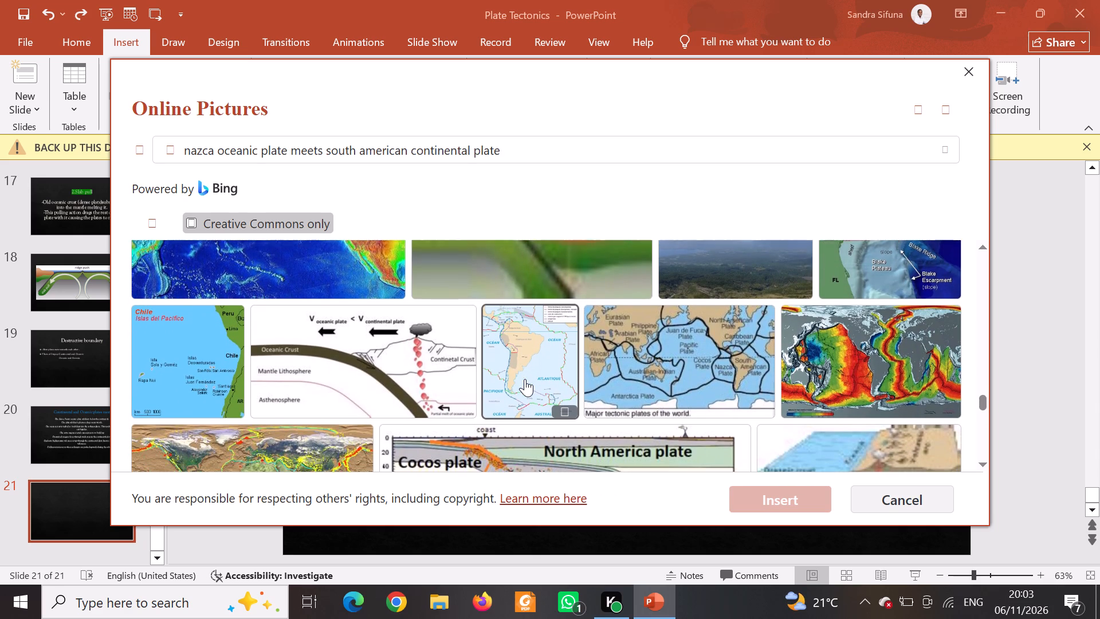
scroll(525, 379, "down", 3)
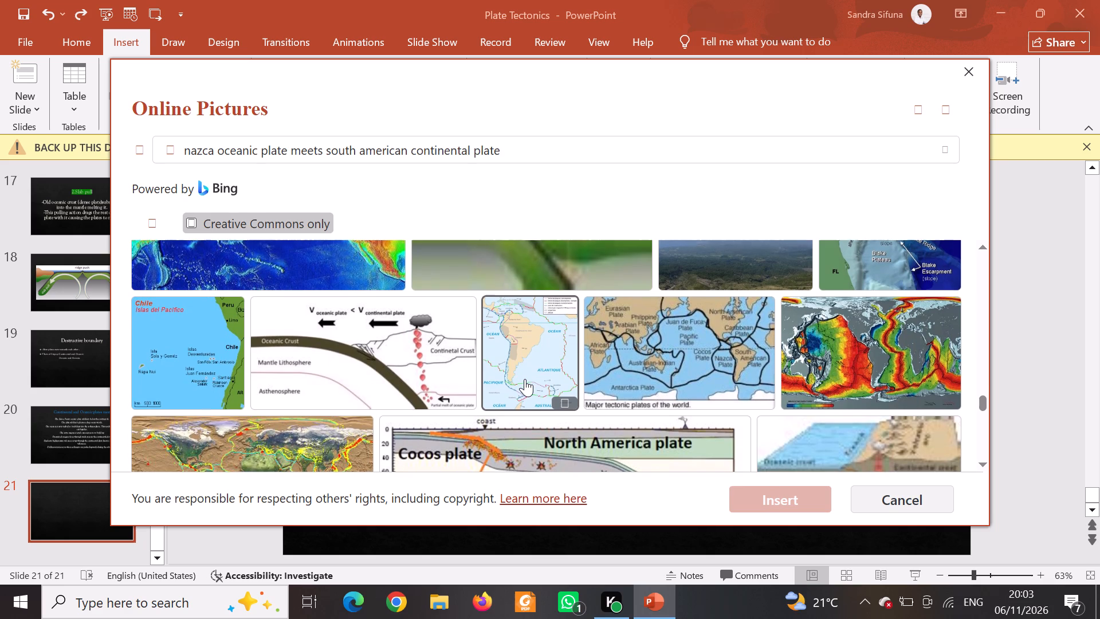
scroll(525, 379, "down", 5)
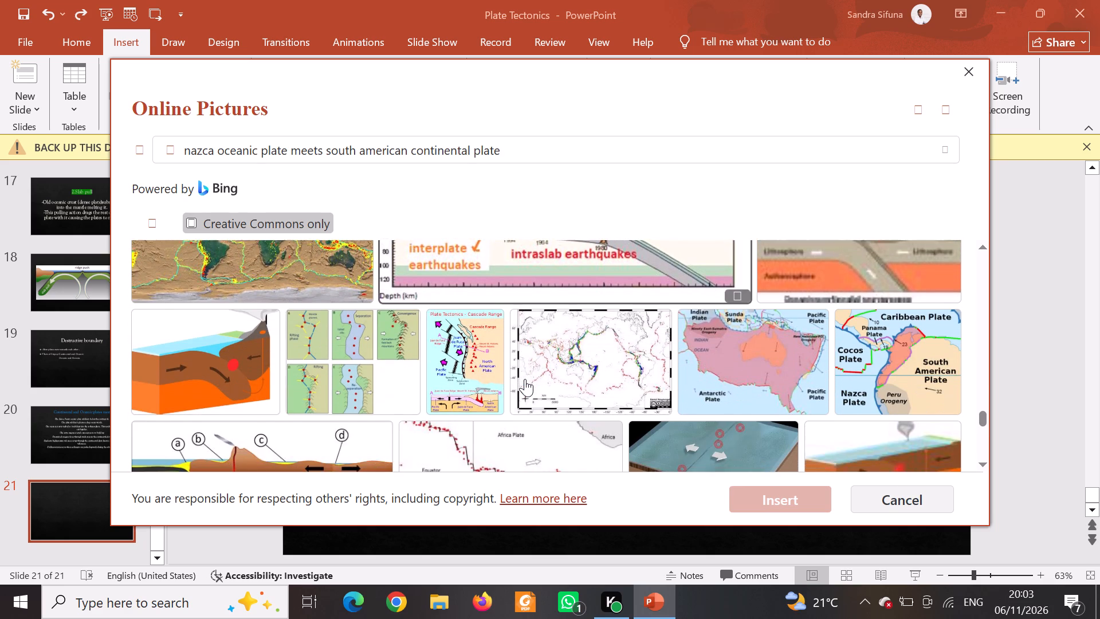
scroll(525, 379, "down", 1)
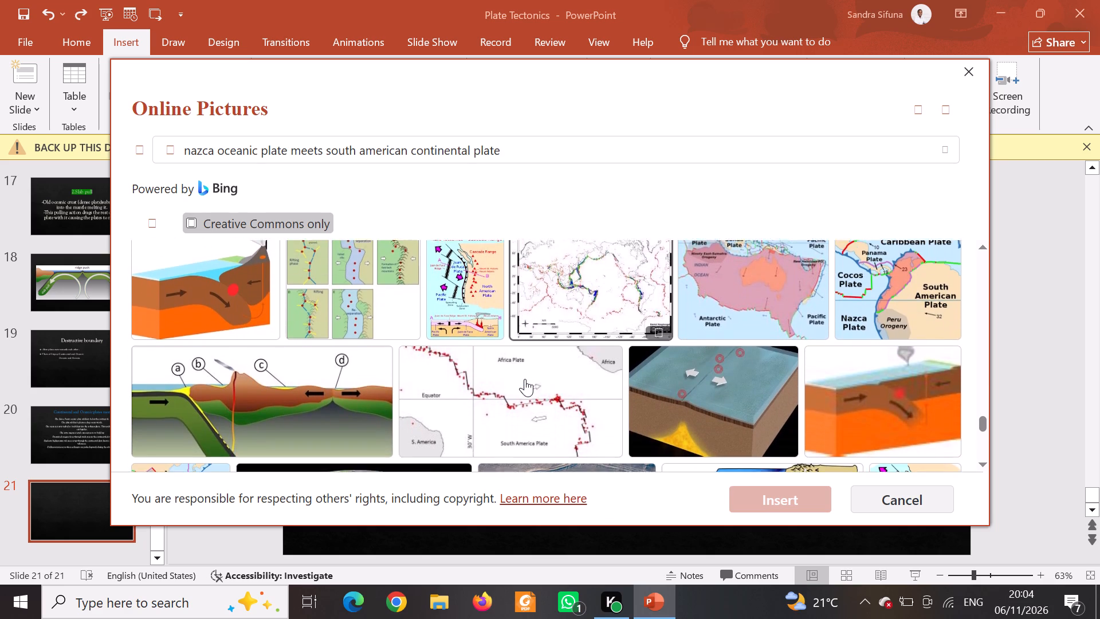
scroll(525, 379, "down", 4)
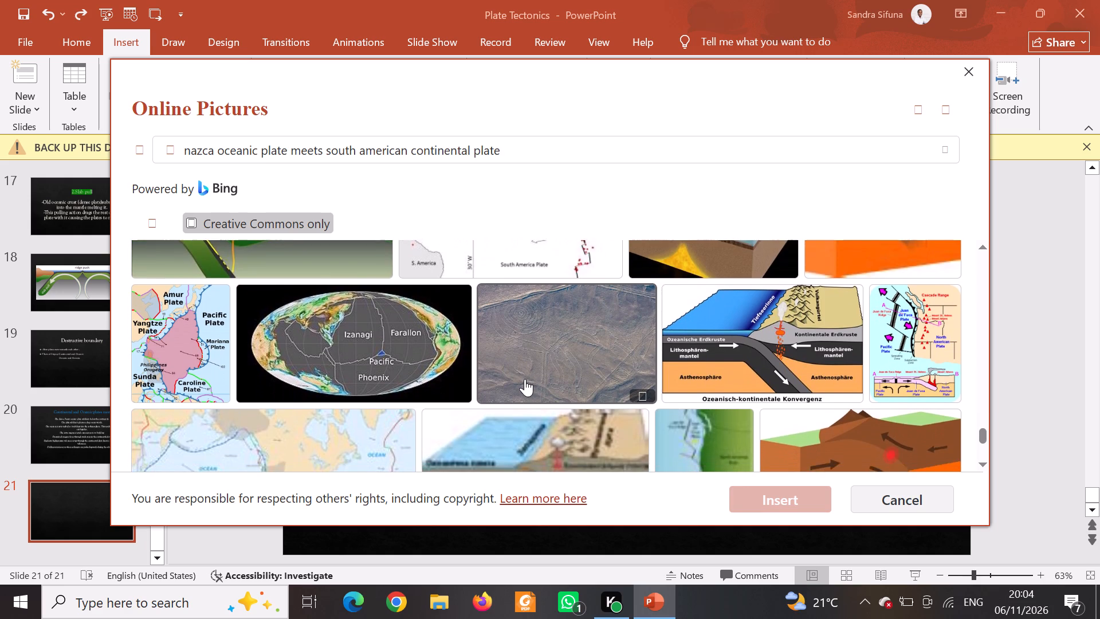
scroll(525, 379, "down", 3)
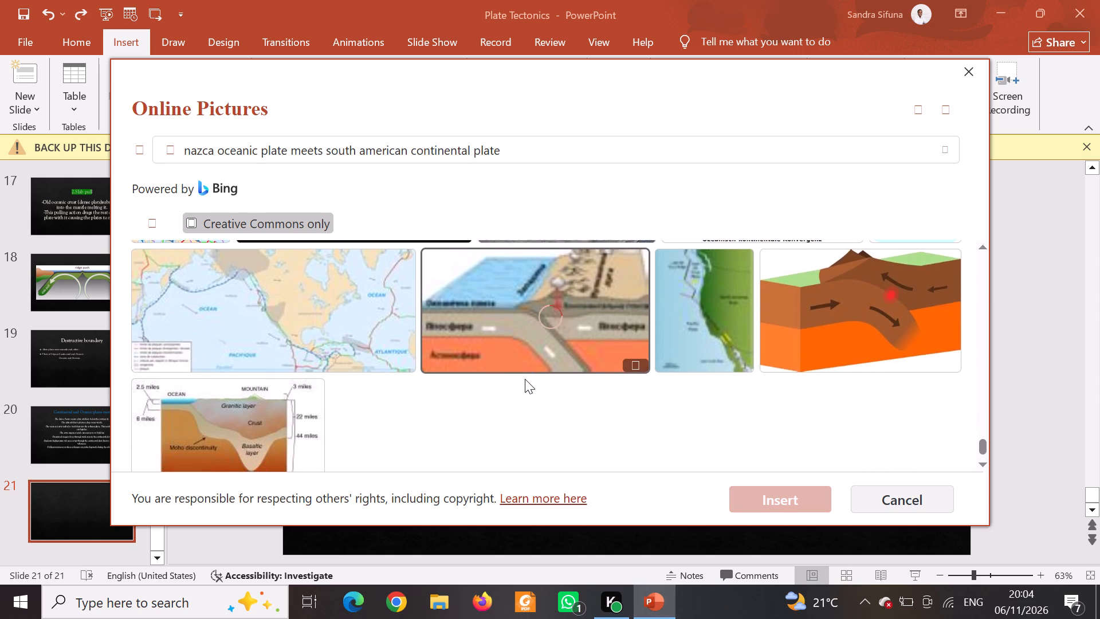
scroll(525, 379, "down", 3)
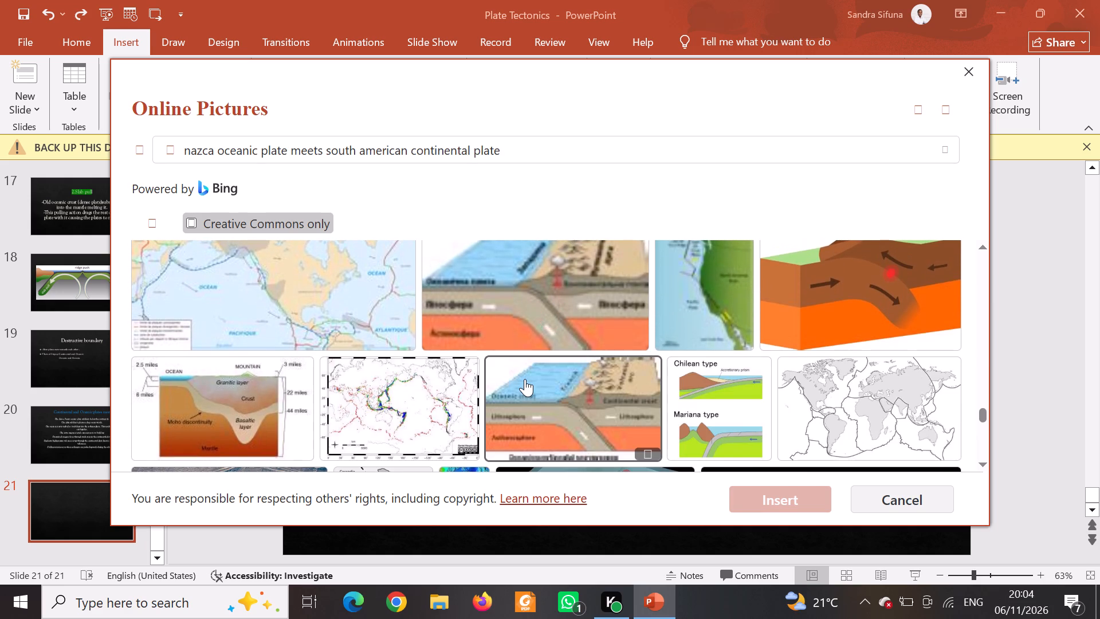
scroll(525, 379, "down", 2)
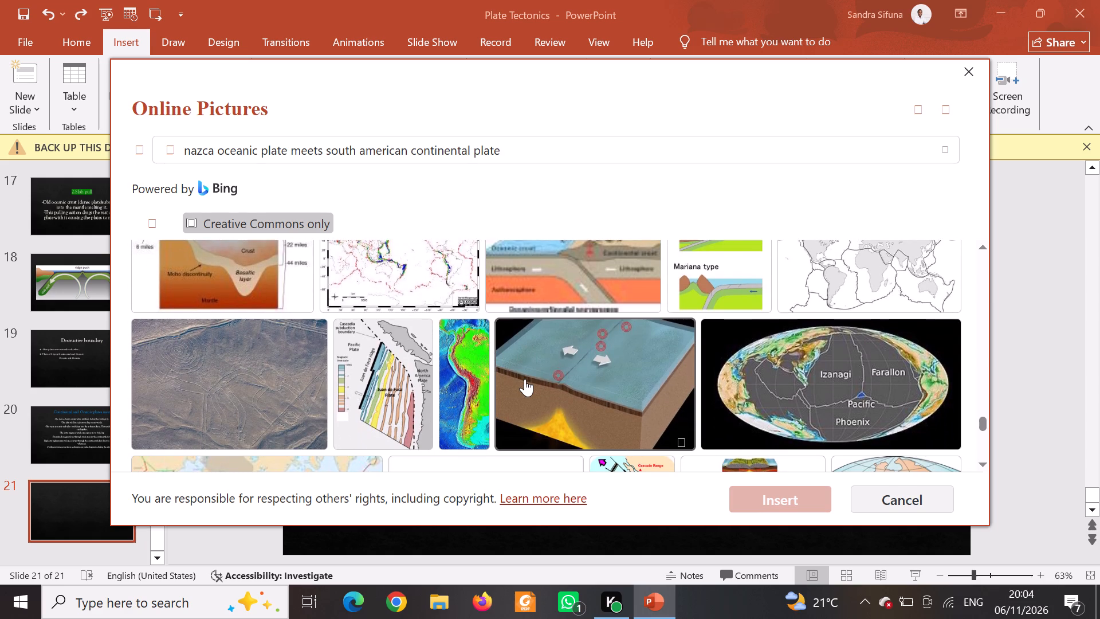
scroll(525, 379, "down", 2)
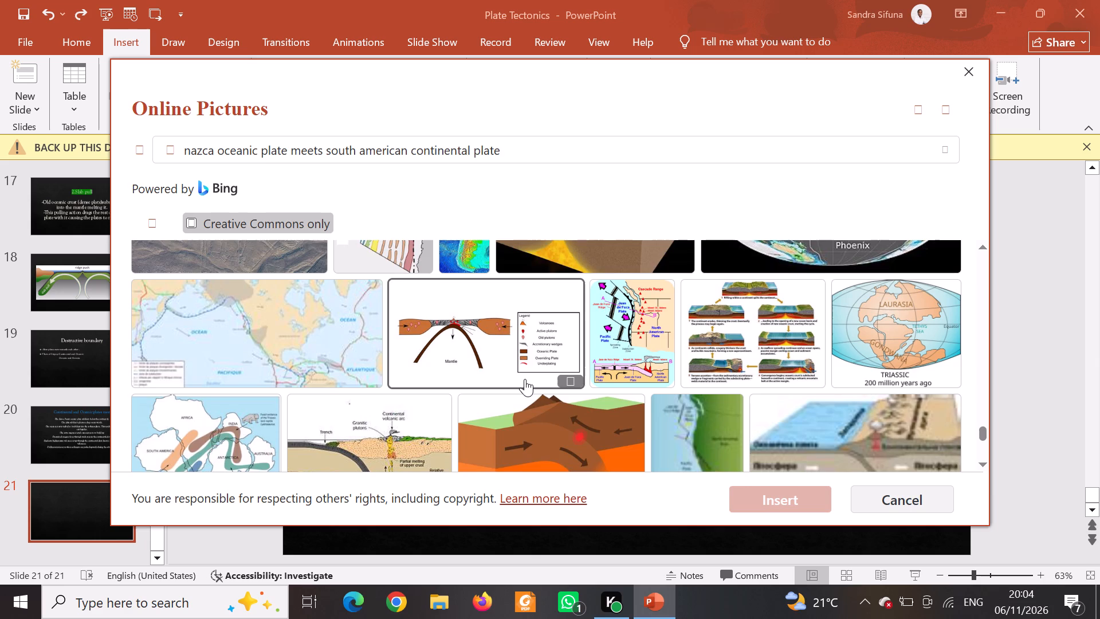
scroll(525, 379, "down", 2)
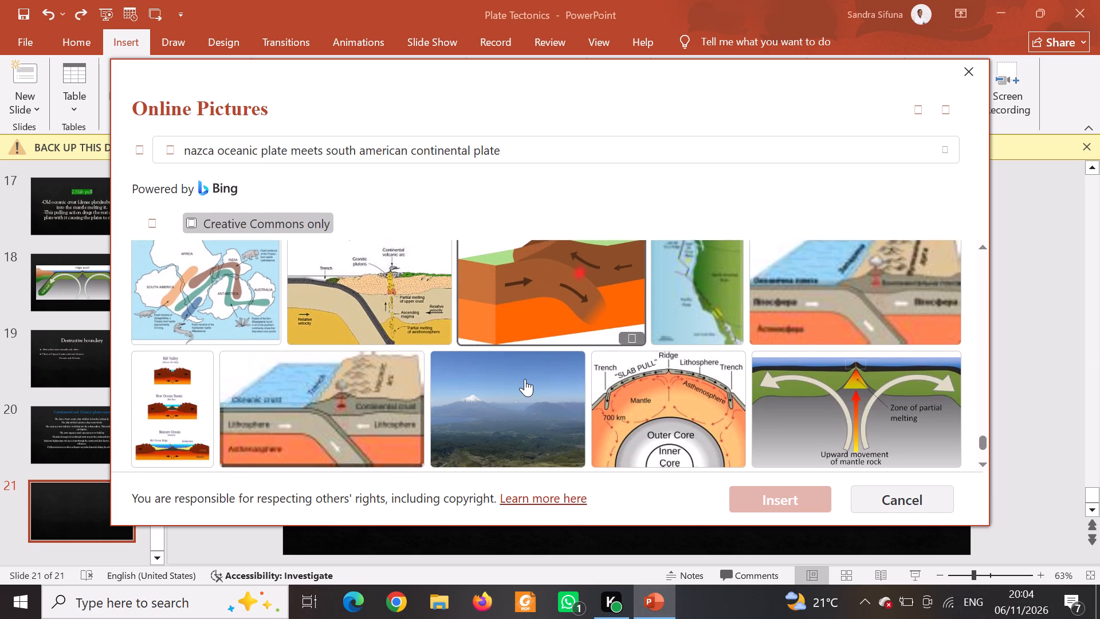
scroll(525, 379, "down", 2)
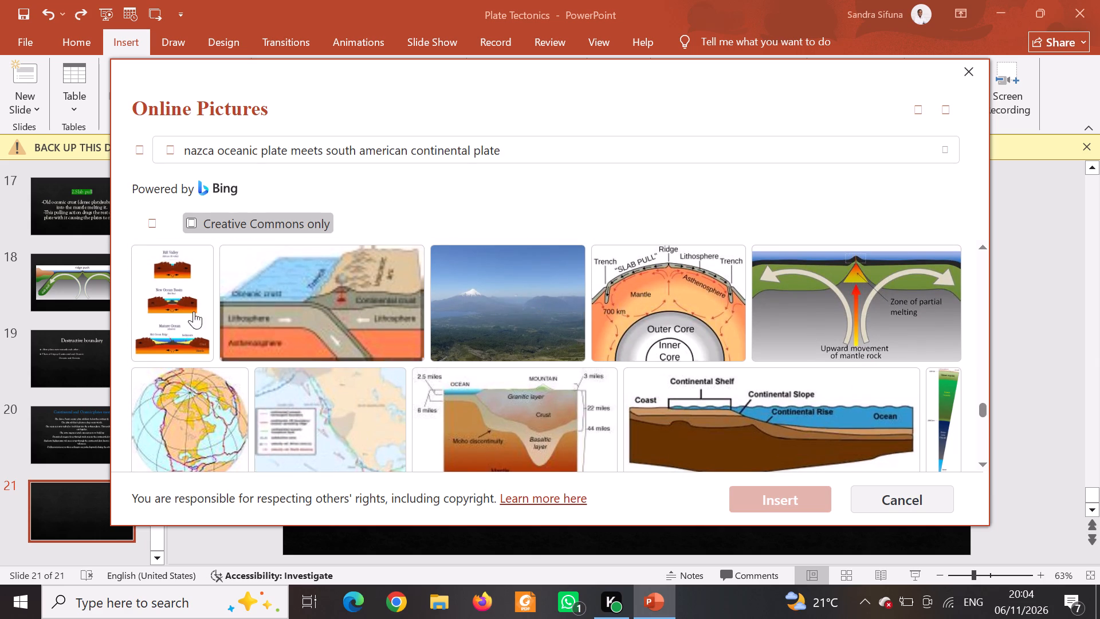
scroll(404, 409, "down", 2)
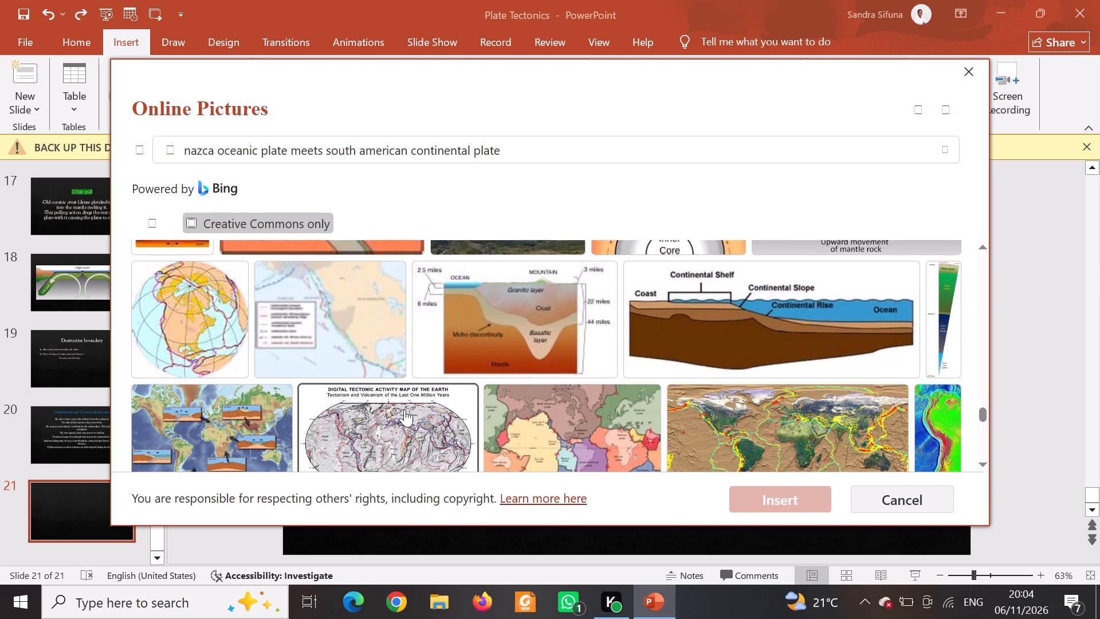
scroll(404, 409, "down", 2)
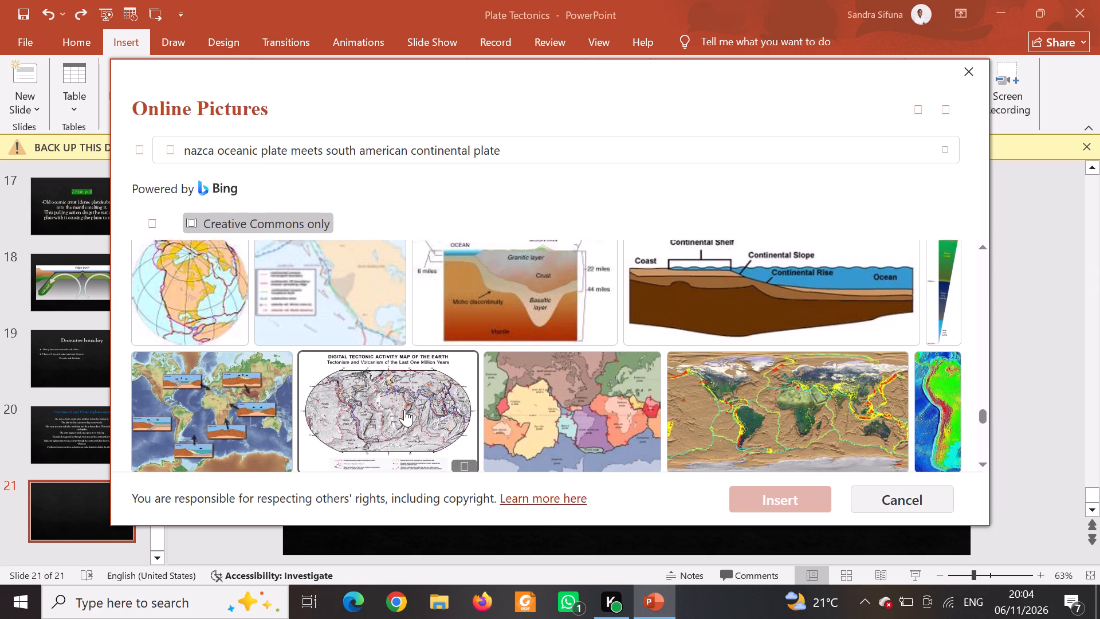
scroll(404, 409, "down", 3)
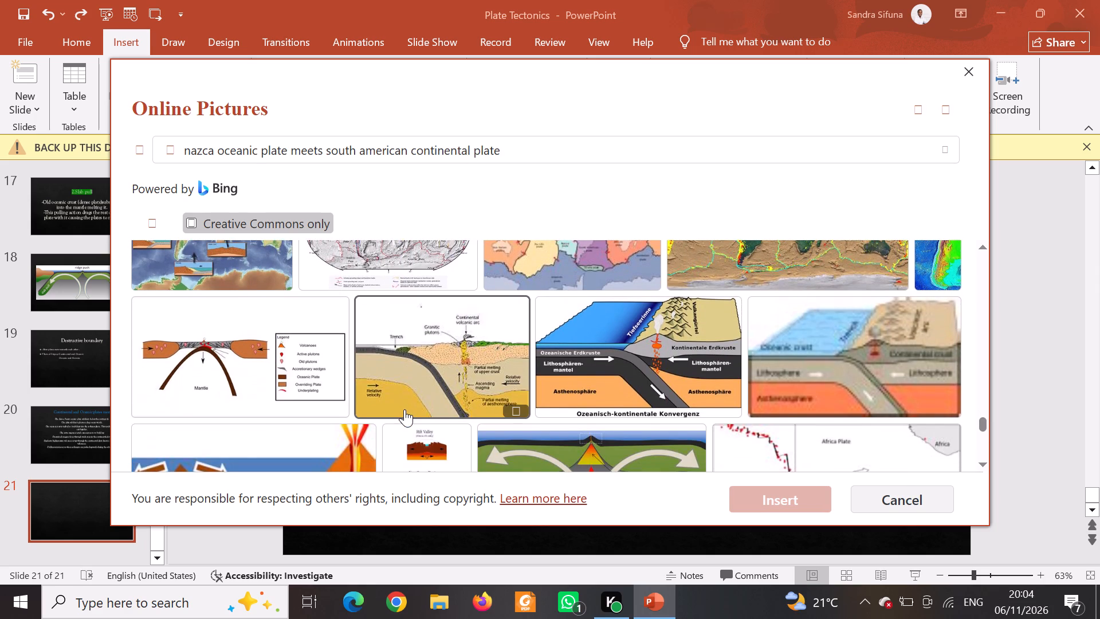
Look through the rest of the online picture results for a diagram of an oceanic plate meeting a continental plate.
scroll(404, 409, "down", 2)
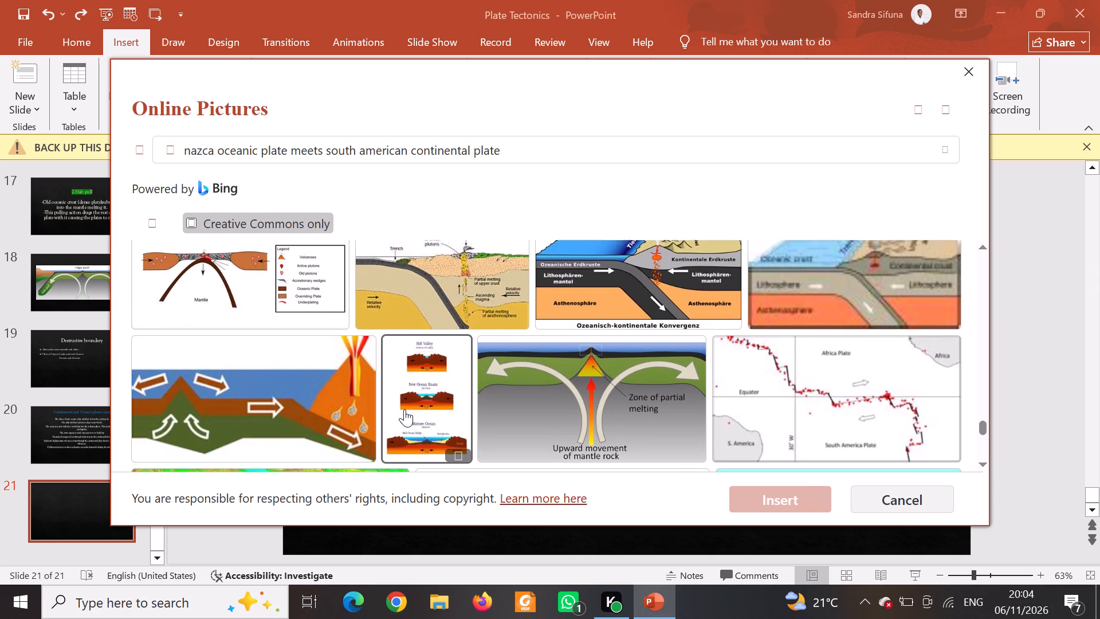
scroll(404, 409, "down", 1)
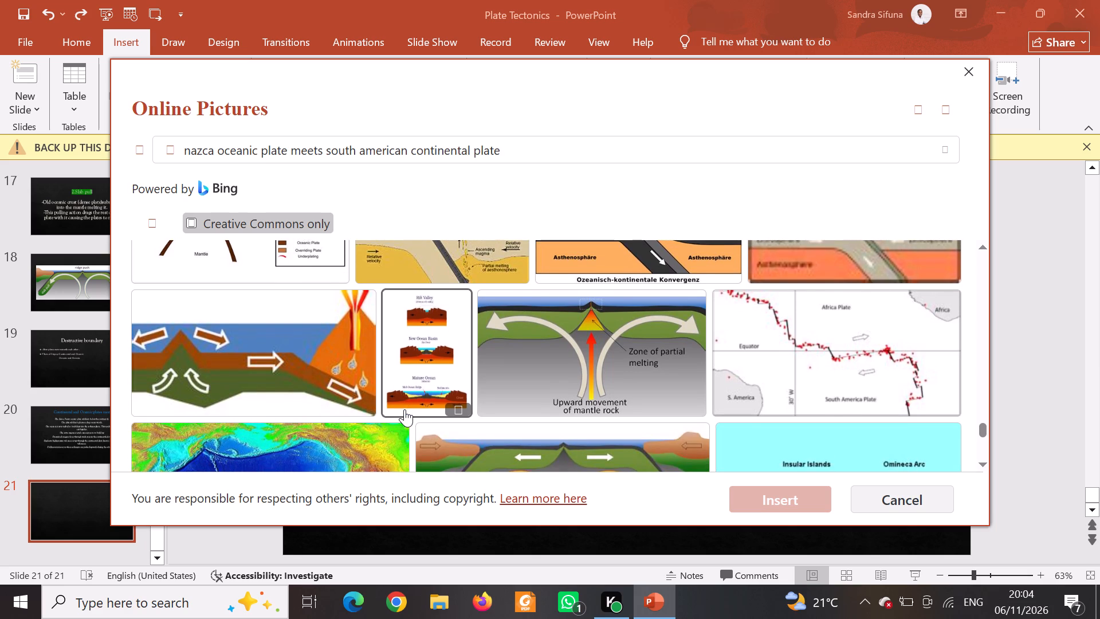
scroll(404, 409, "down", 2)
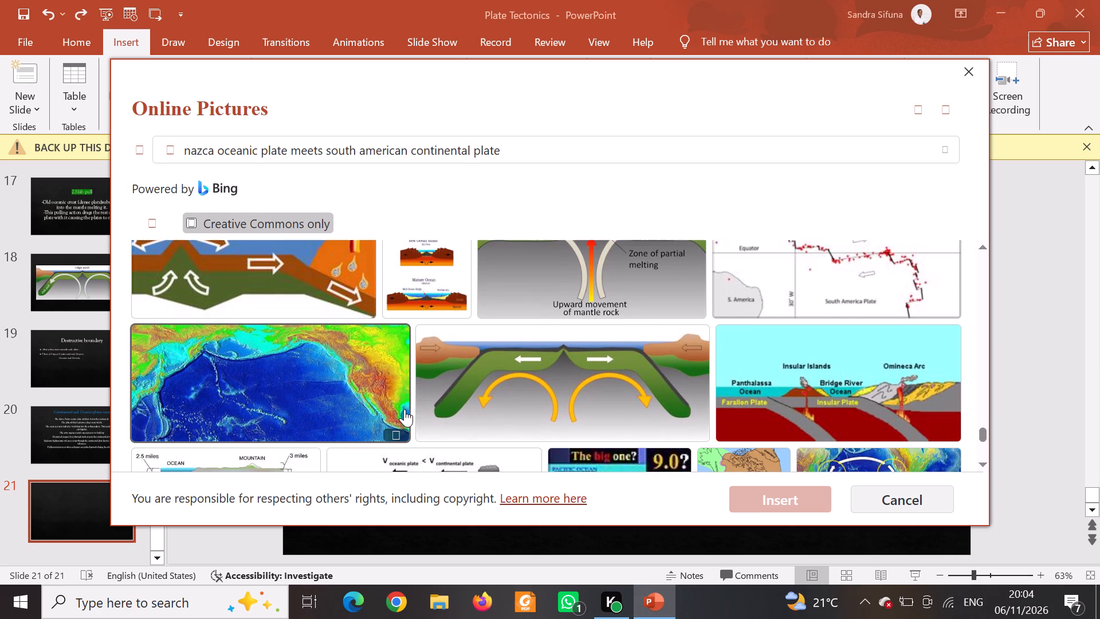
scroll(404, 409, "down", 2)
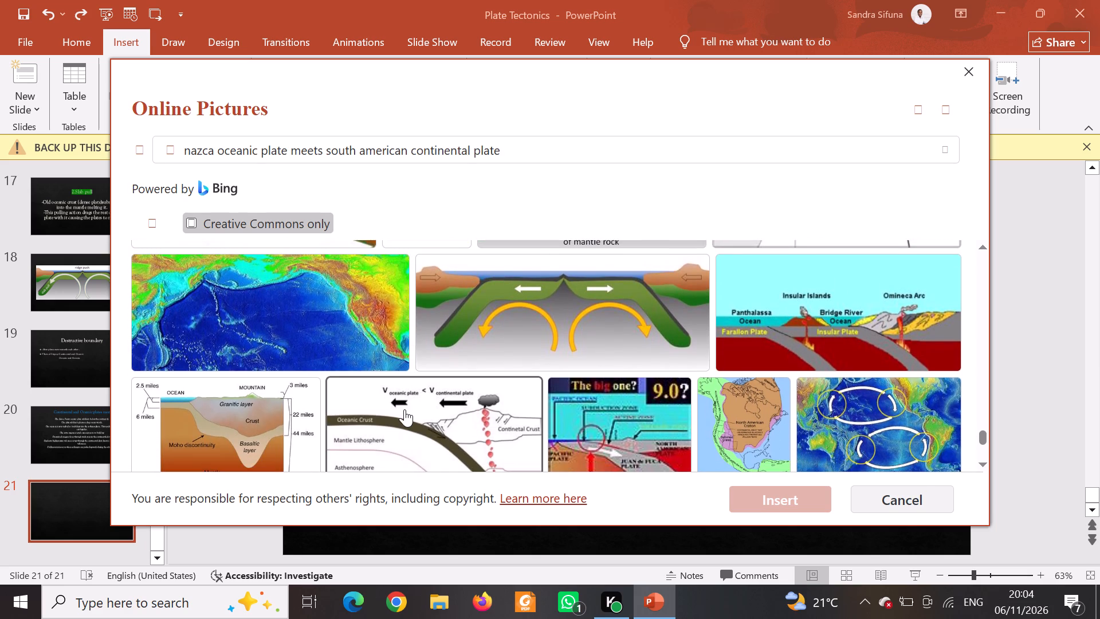
scroll(404, 409, "down", 1)
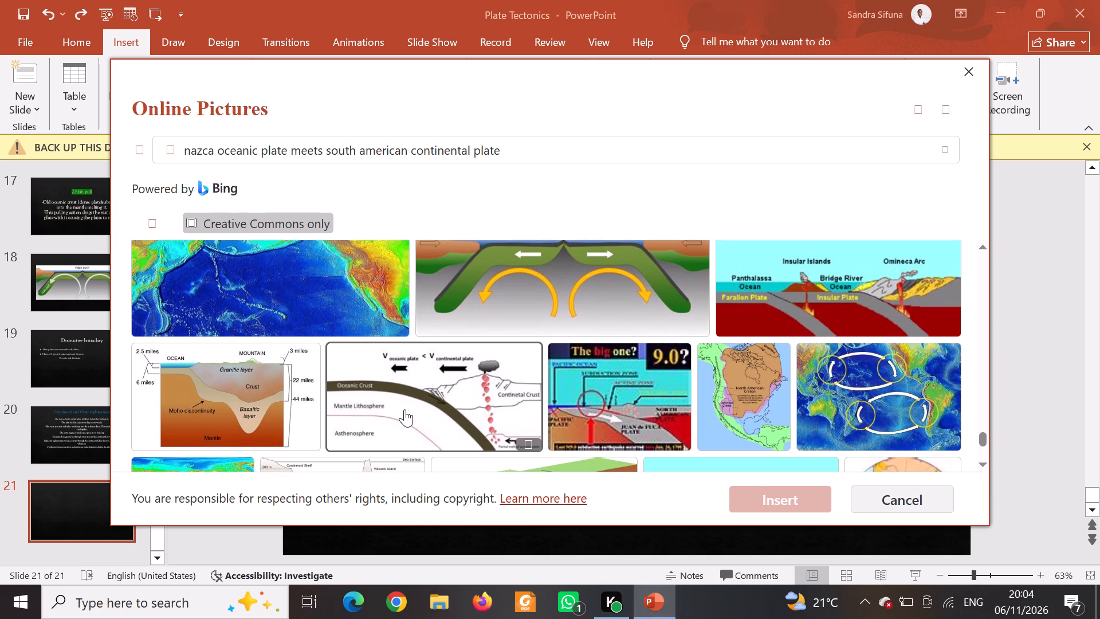
scroll(404, 409, "down", 1)
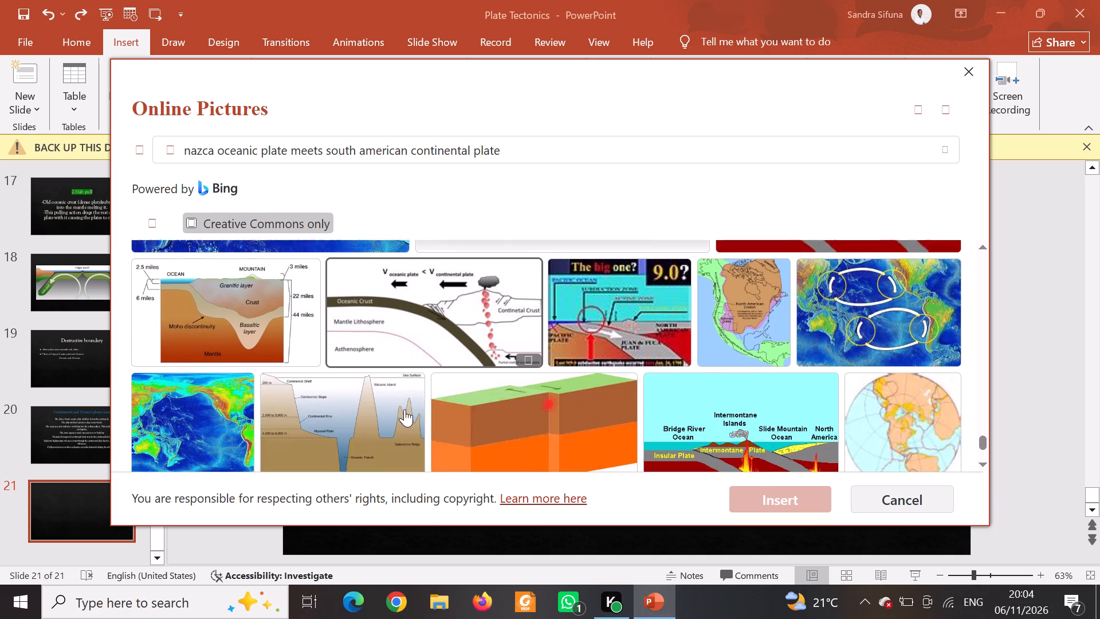
scroll(404, 409, "down", 2)
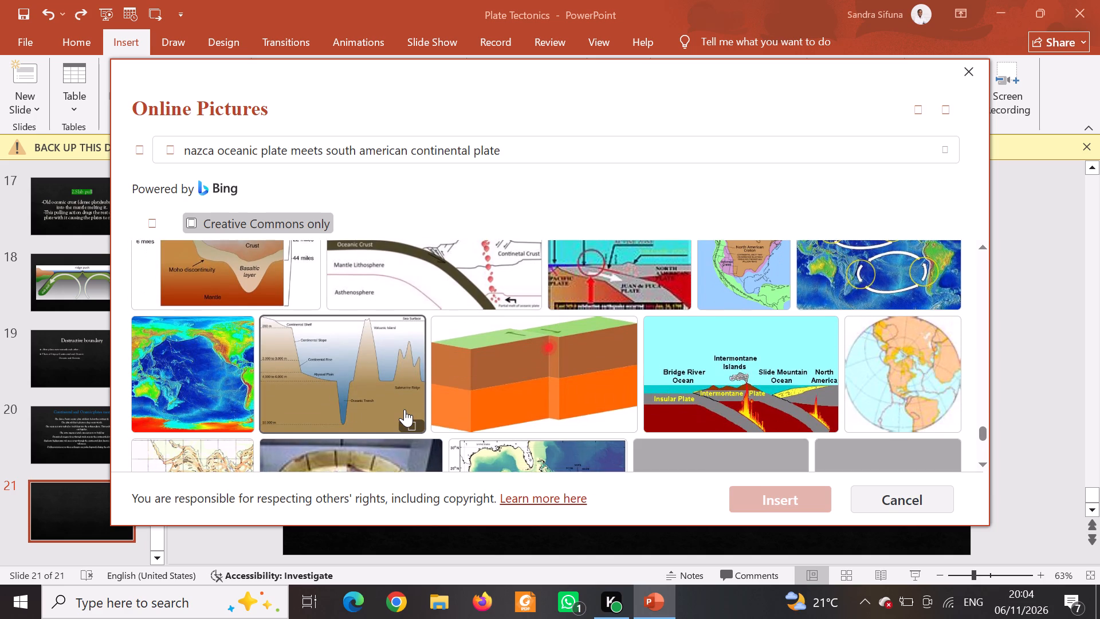
scroll(404, 409, "down", 4)
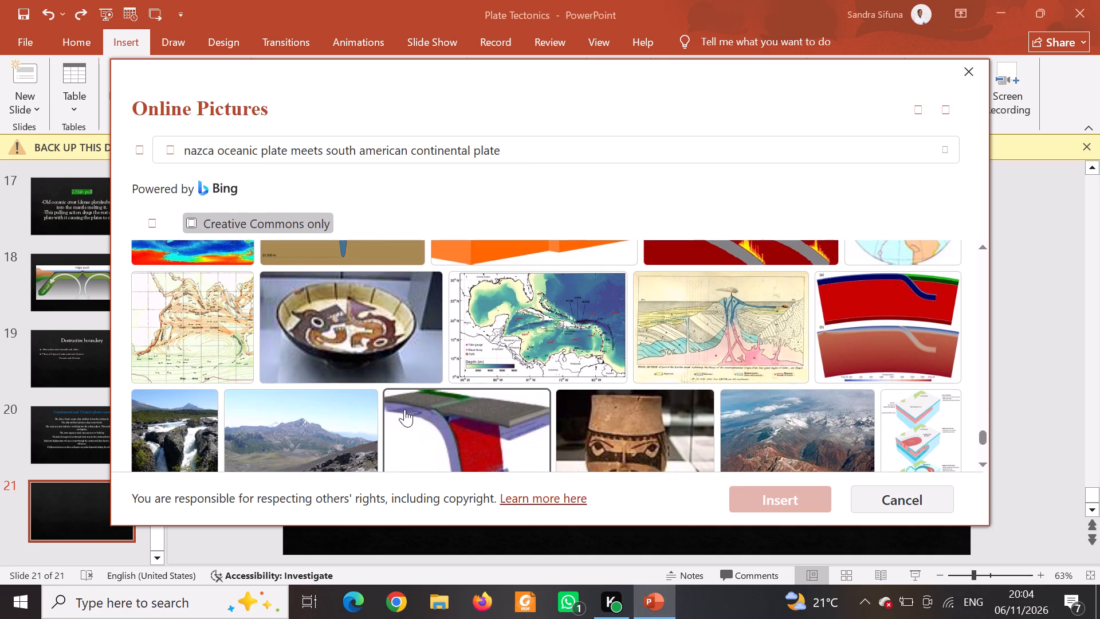
scroll(404, 409, "down", 3)
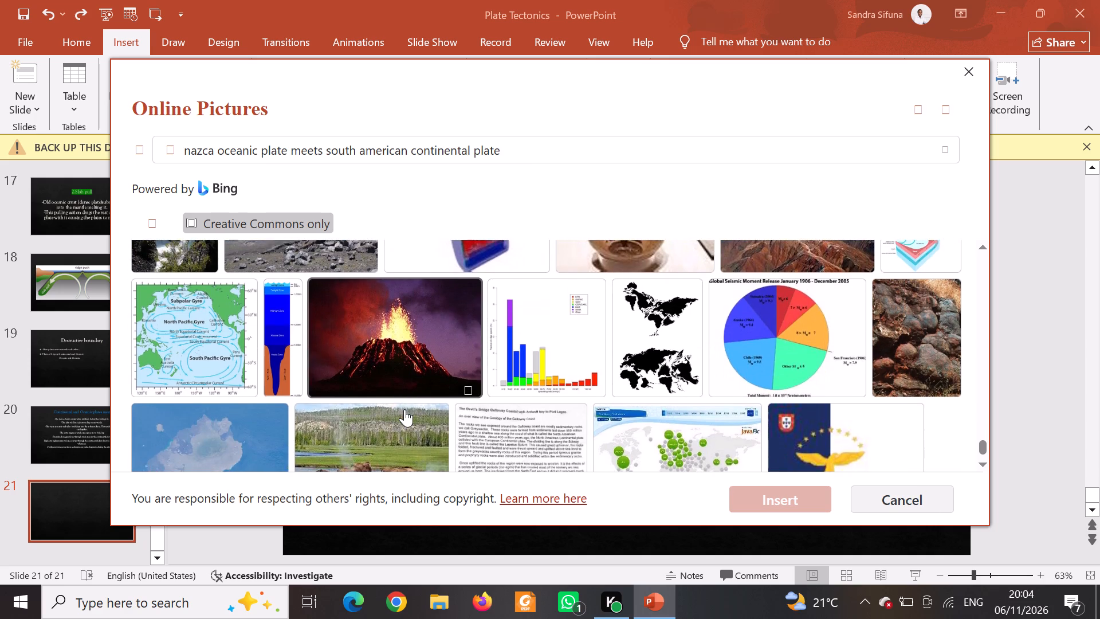
scroll(404, 409, "down", 4)
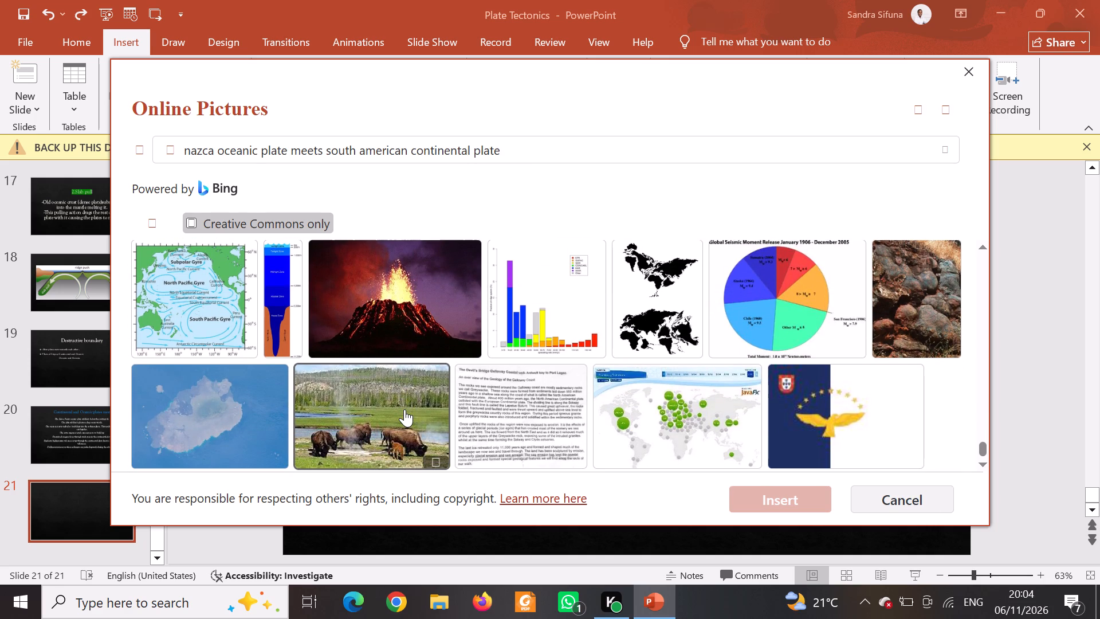
scroll(404, 409, "down", 3)
Go back through the online picture results from the end, examining the oceanic-continental subduction diagrams for one that suits slide 21.
scroll(404, 409, "up", 5)
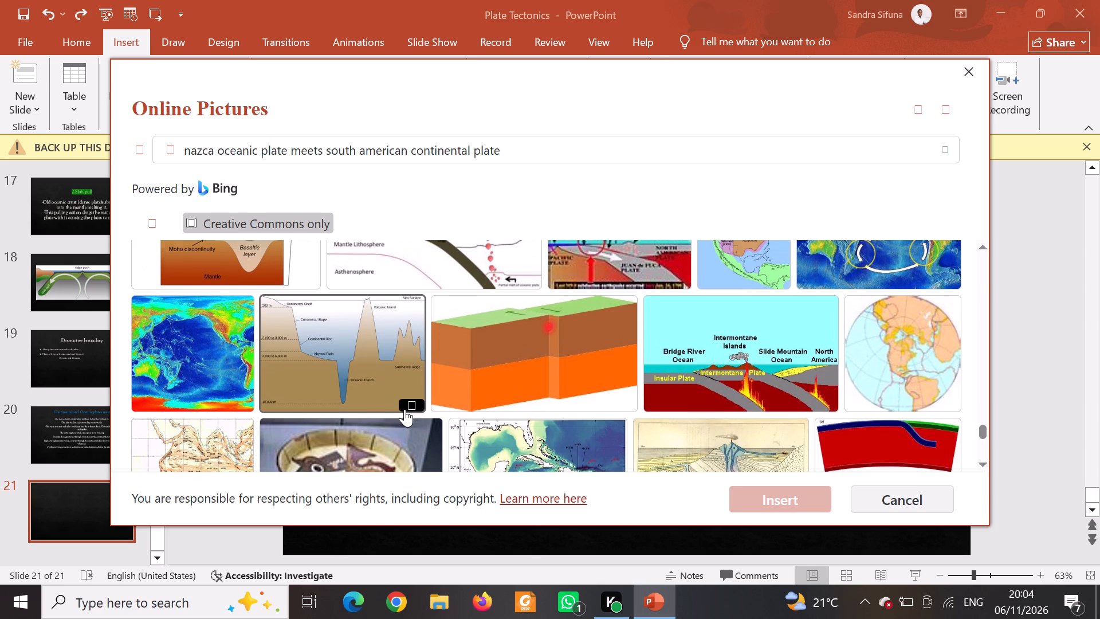
scroll(404, 409, "up", 3)
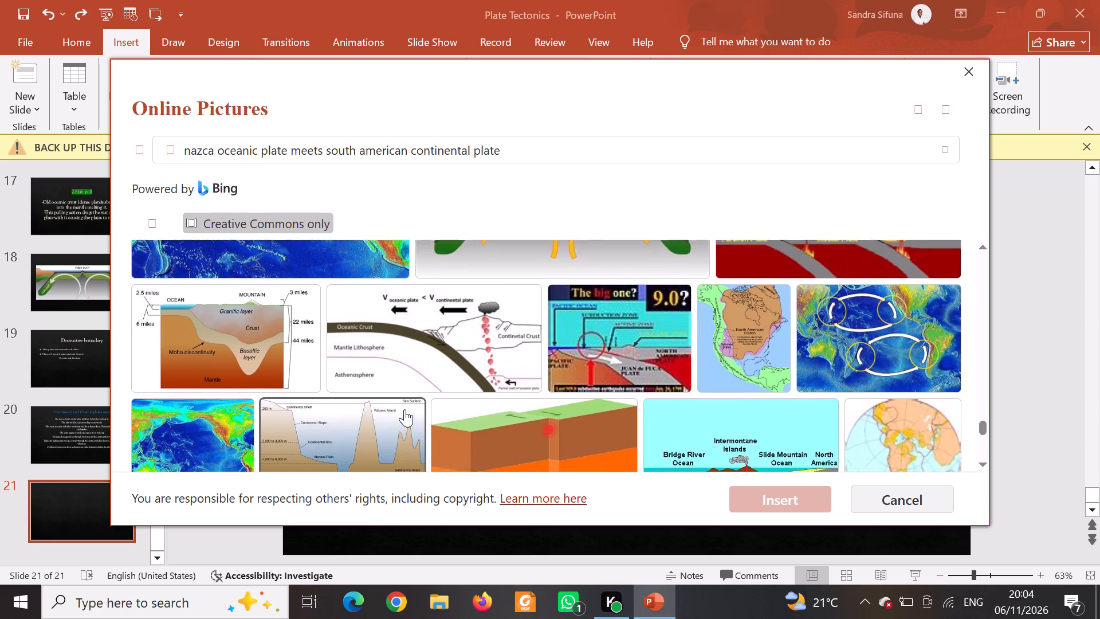
scroll(404, 409, "up", 2)
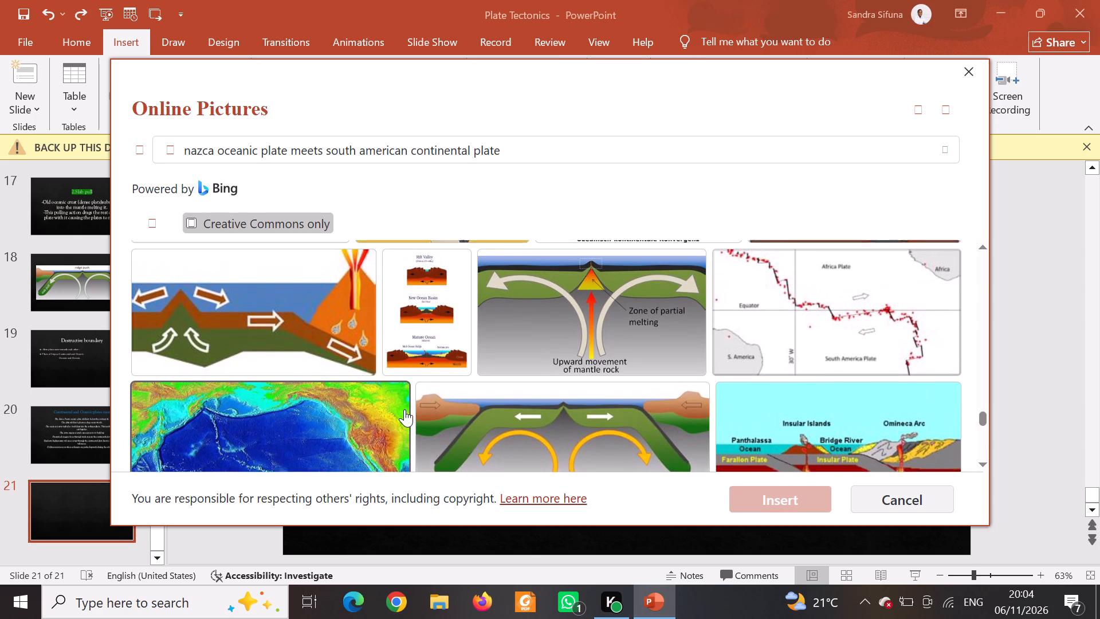
scroll(404, 409, "up", 3)
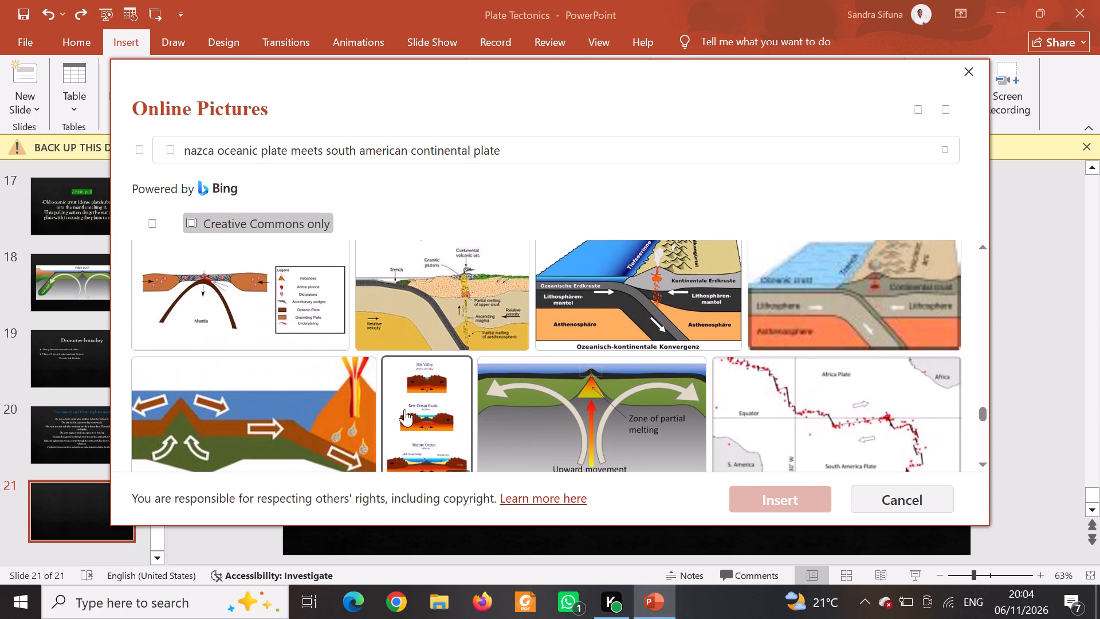
scroll(404, 409, "up", 1)
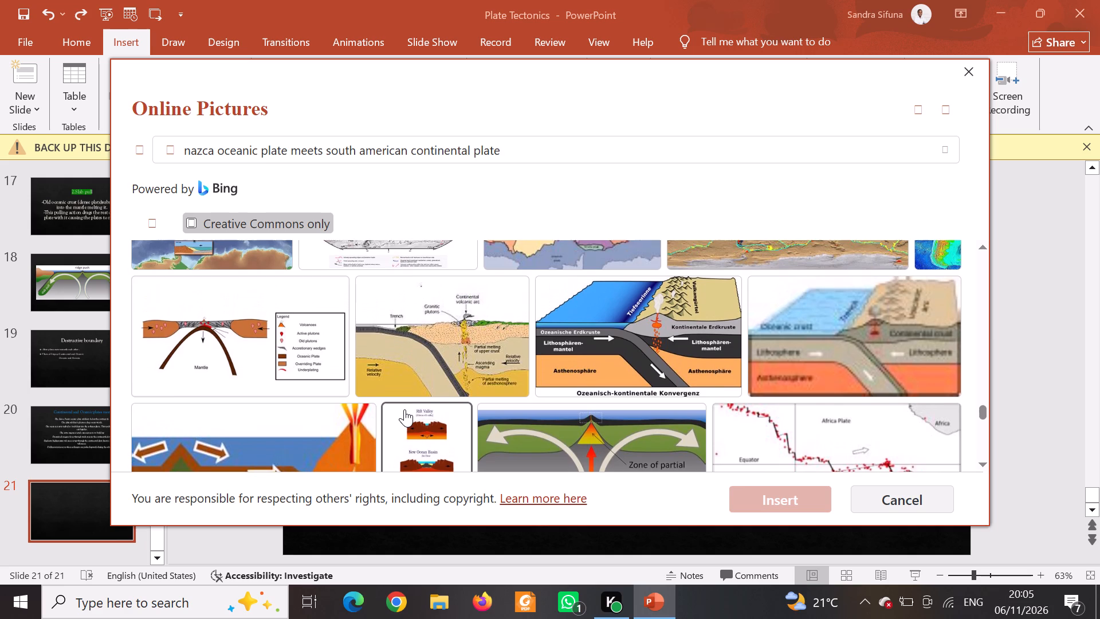
scroll(404, 409, "up", 1)
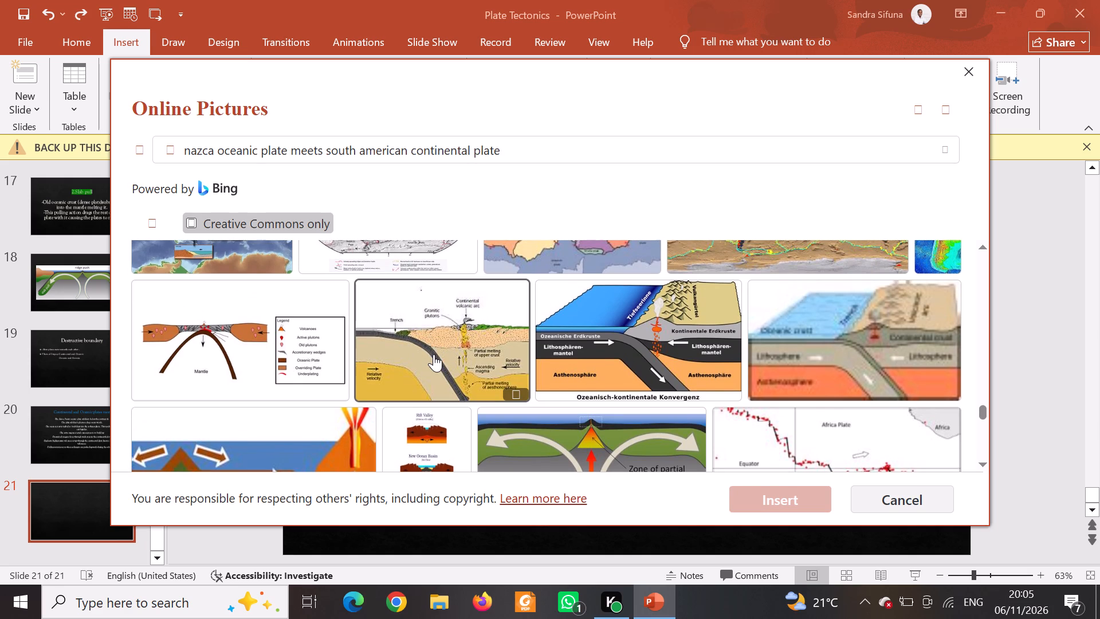
scroll(438, 361, "up", 1)
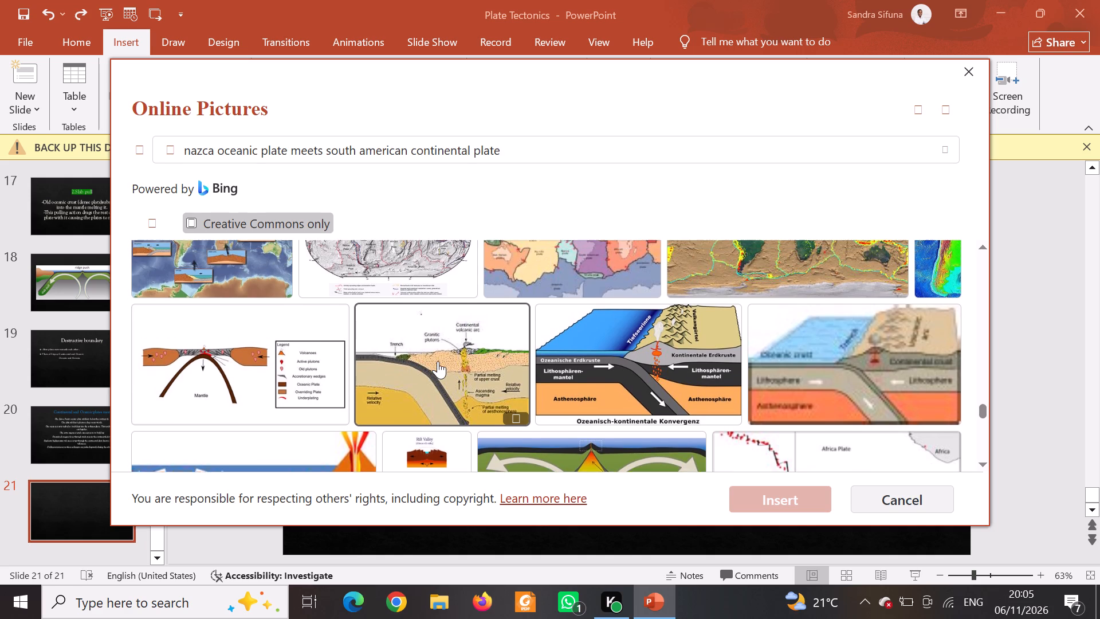
scroll(438, 361, "up", 1)
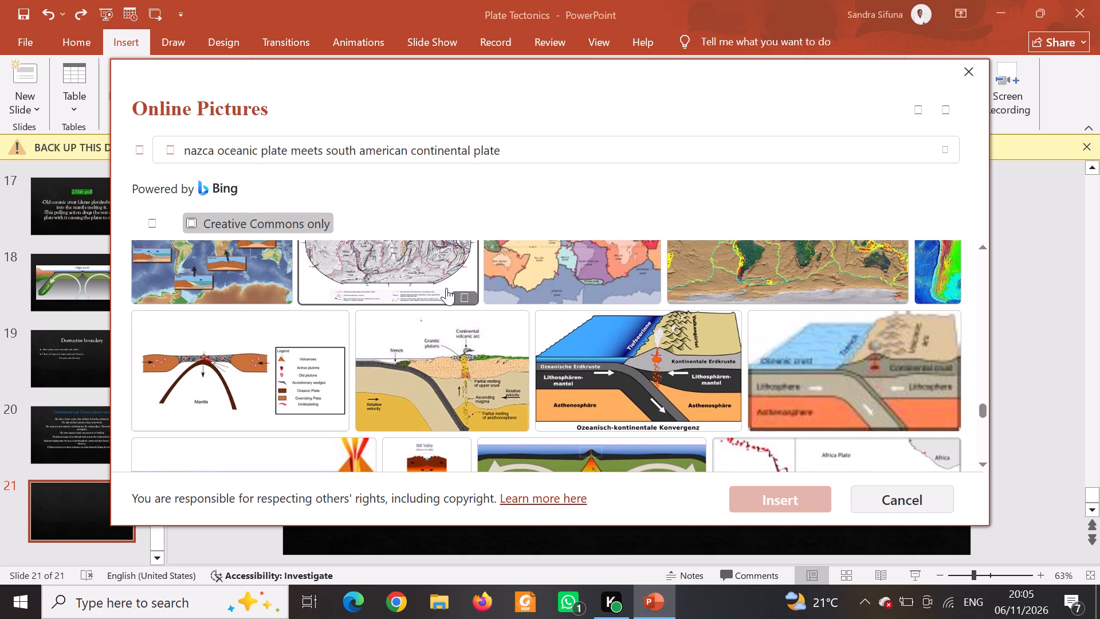
scroll(455, 481, "up", 1)
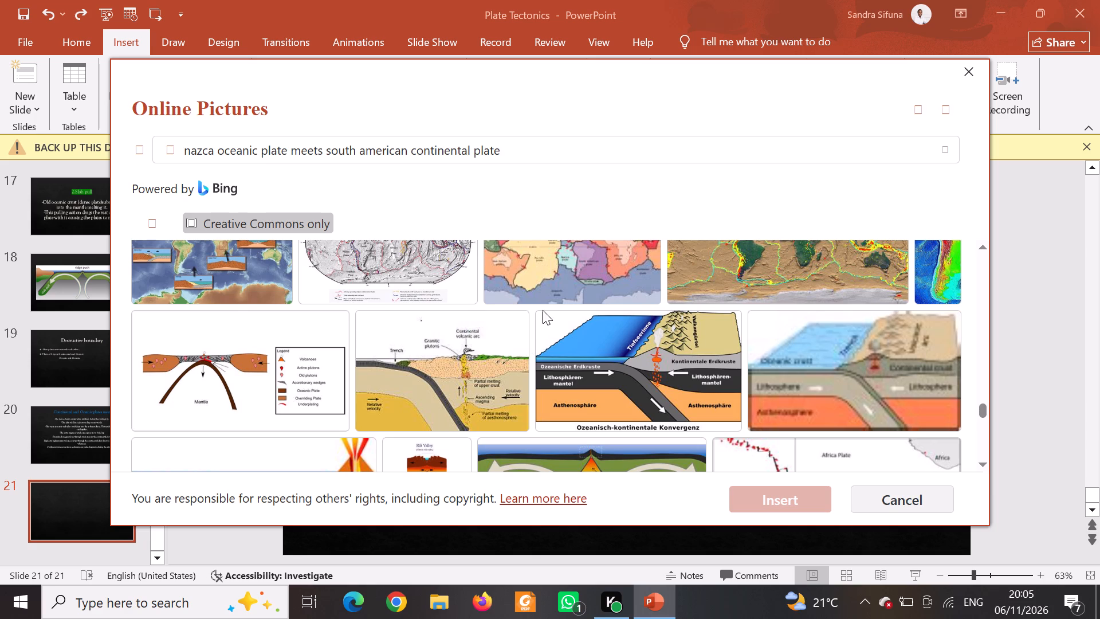
scroll(543, 310, "up", 2)
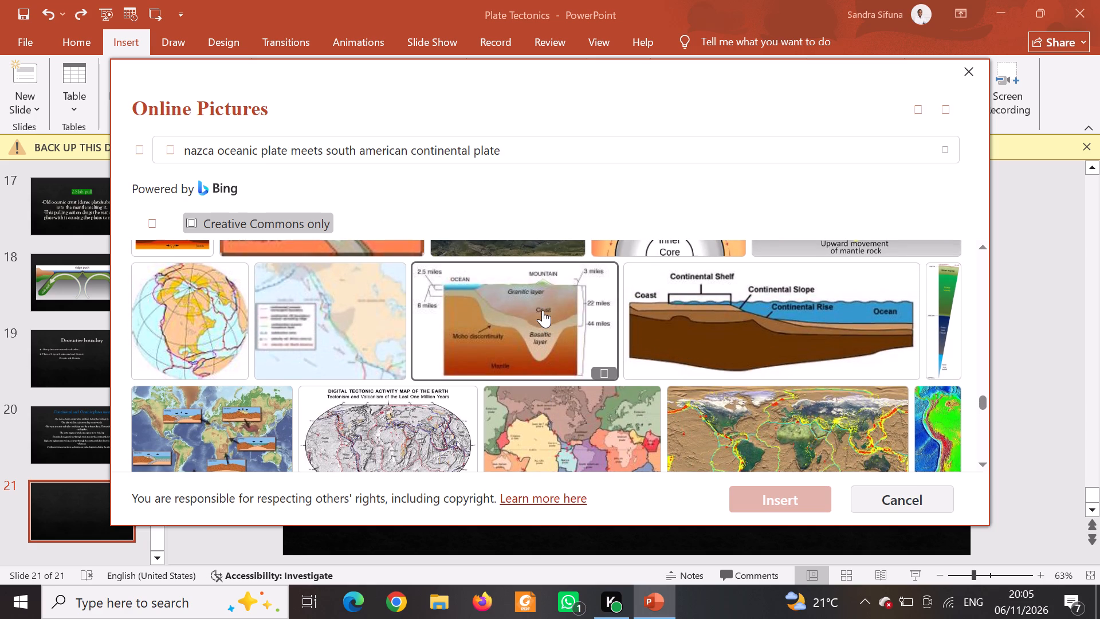
scroll(543, 310, "up", 3)
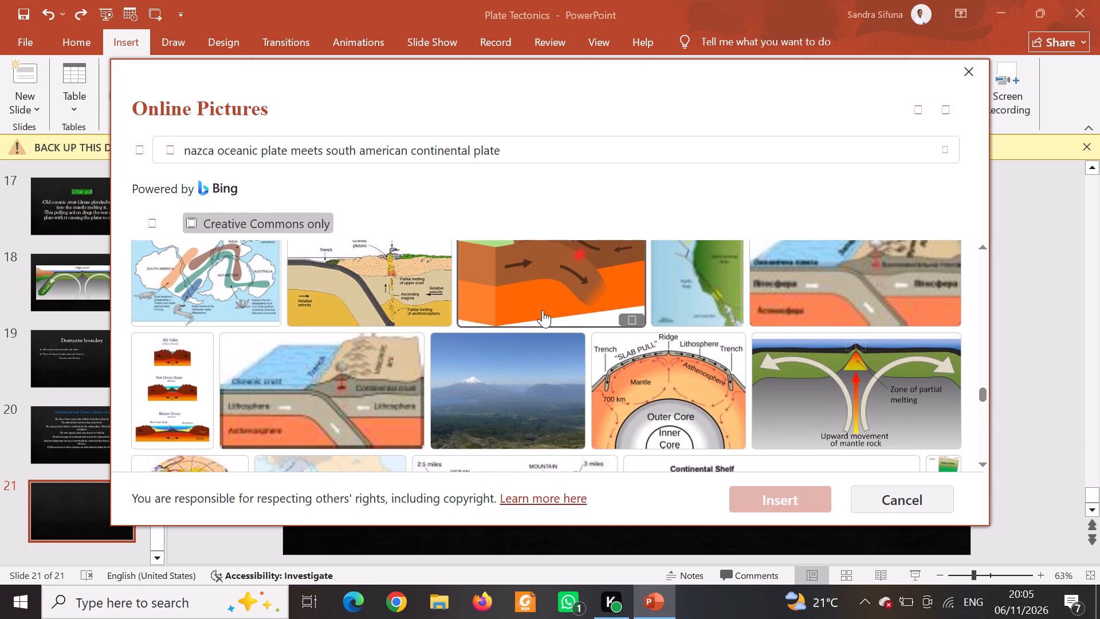
scroll(543, 310, "up", 1)
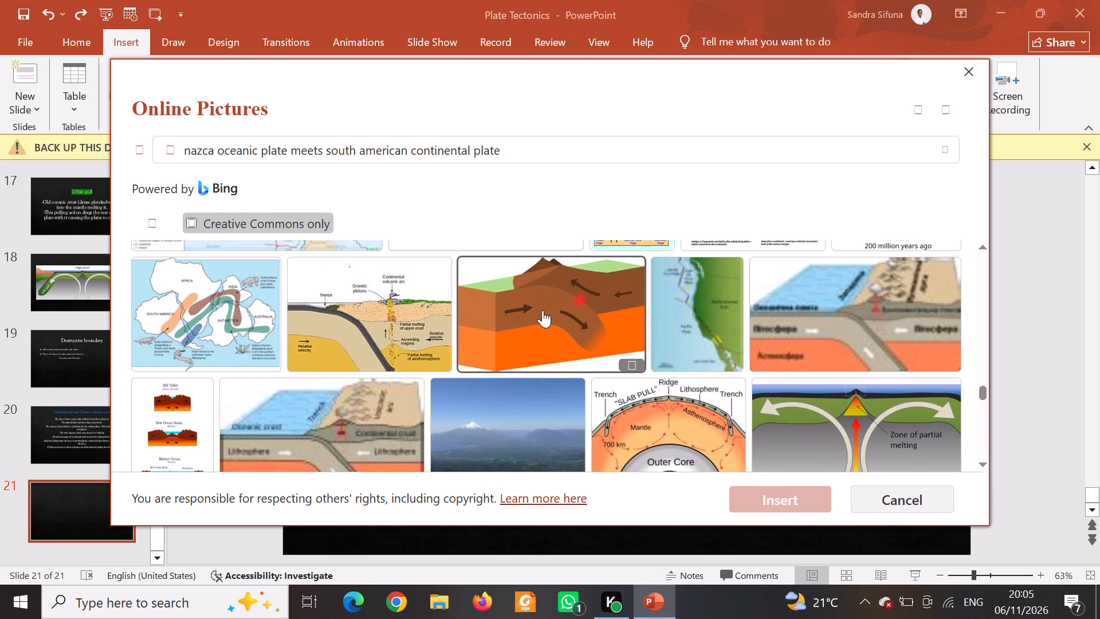
scroll(543, 310, "up", 1)
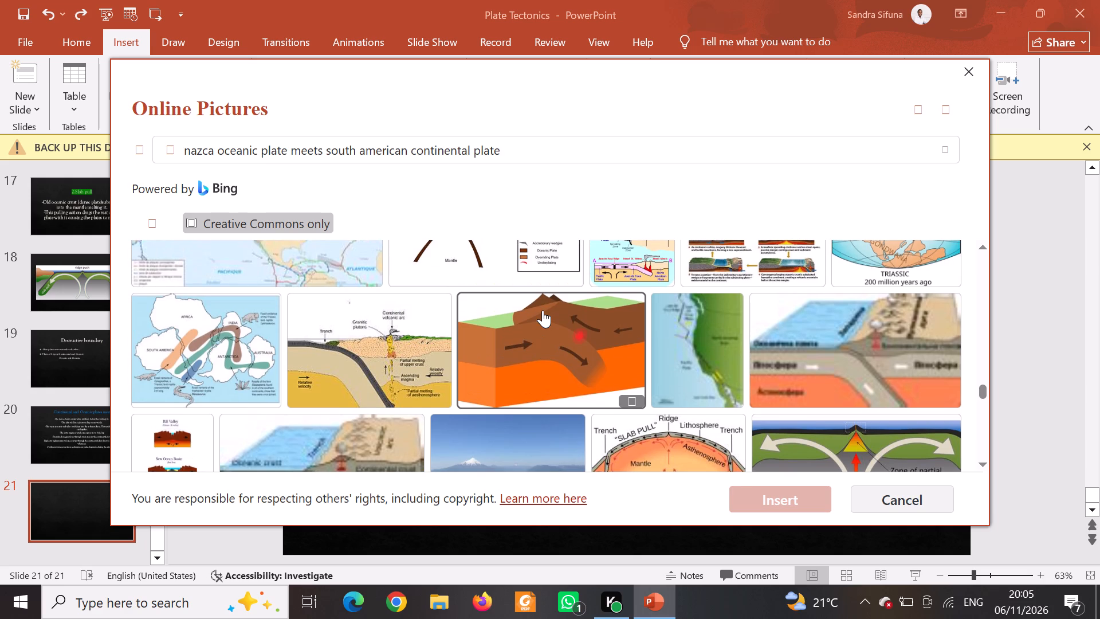
scroll(543, 310, "up", 1)
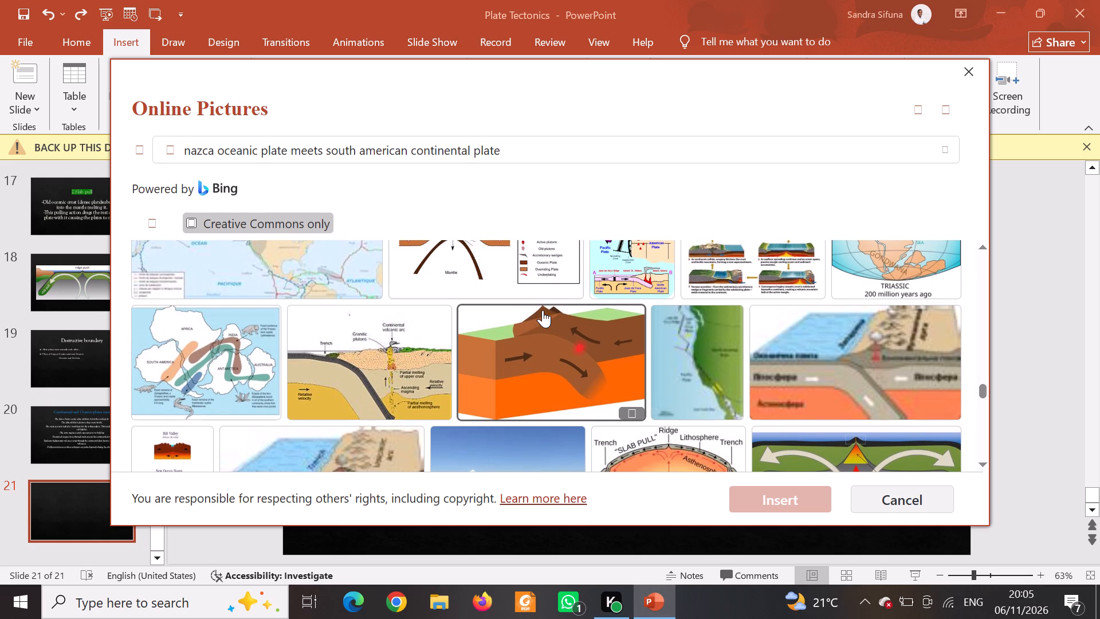
scroll(543, 310, "up", 1)
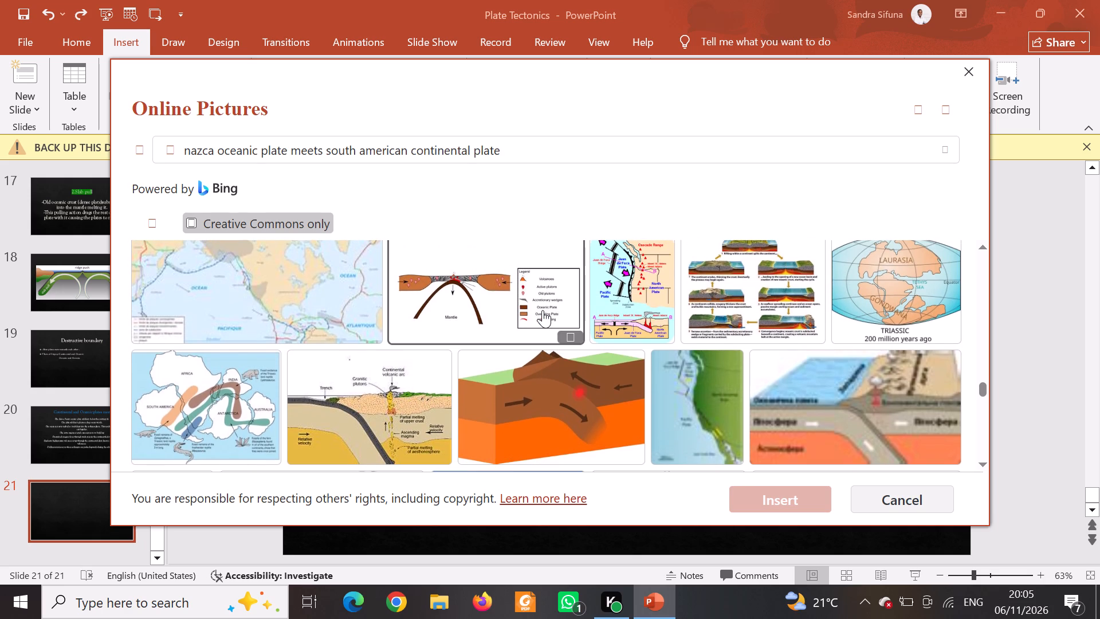
scroll(543, 310, "up", 3)
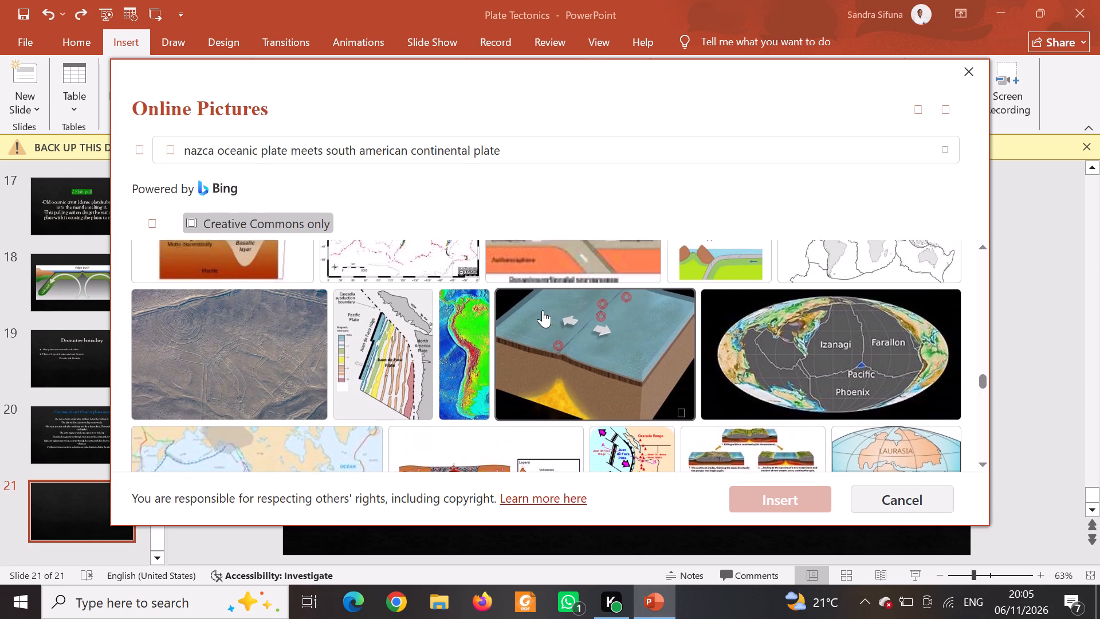
scroll(543, 310, "up", 4)
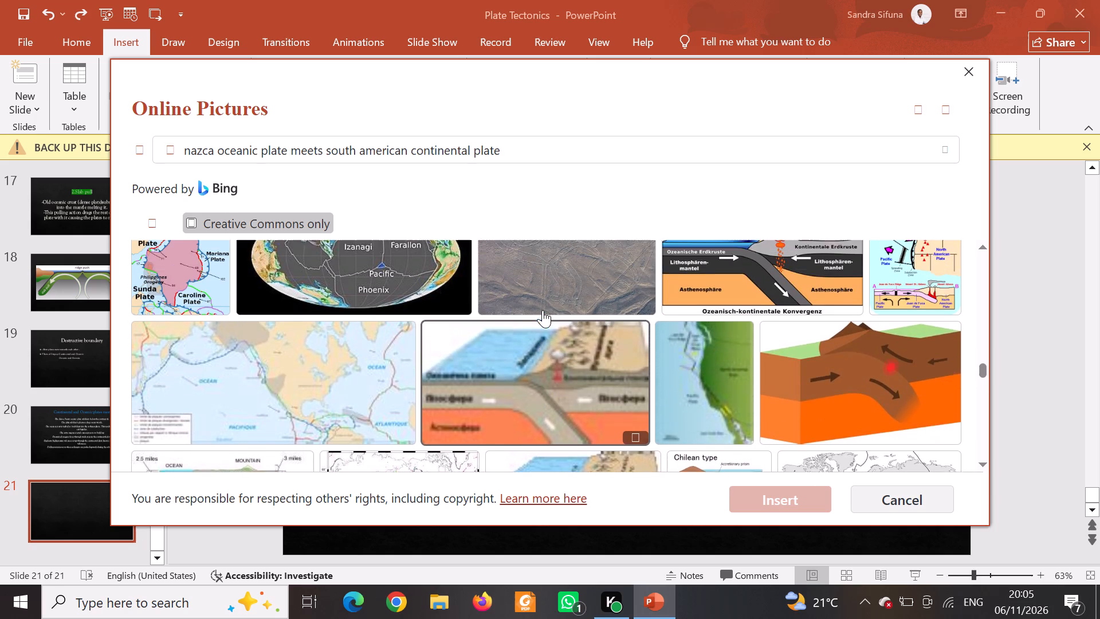
scroll(543, 310, "up", 2)
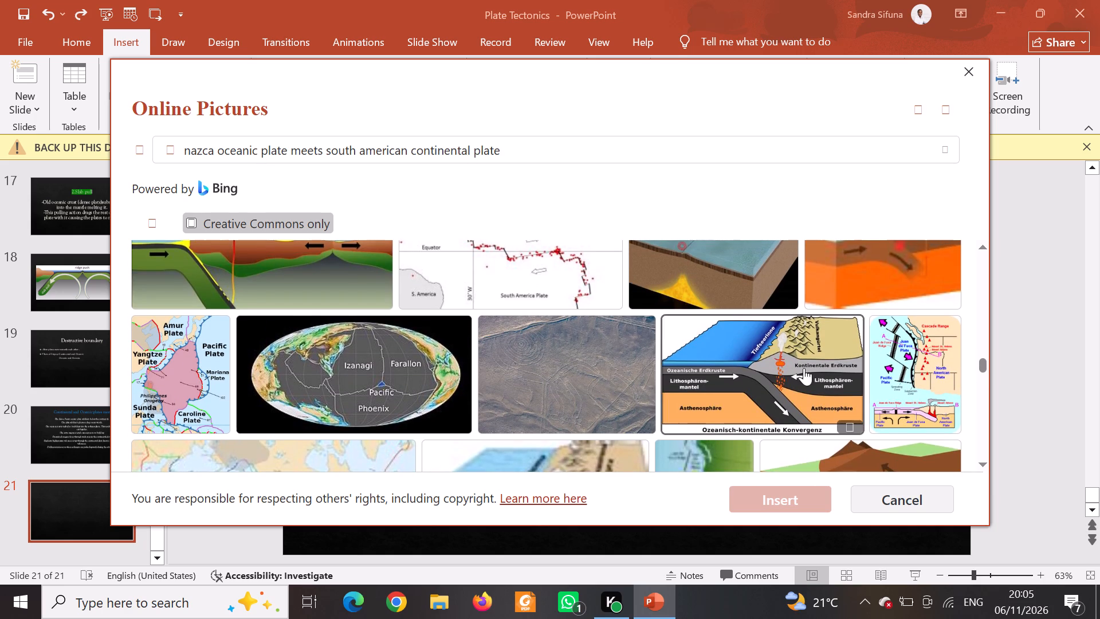
scroll(594, 315, "up", 1)
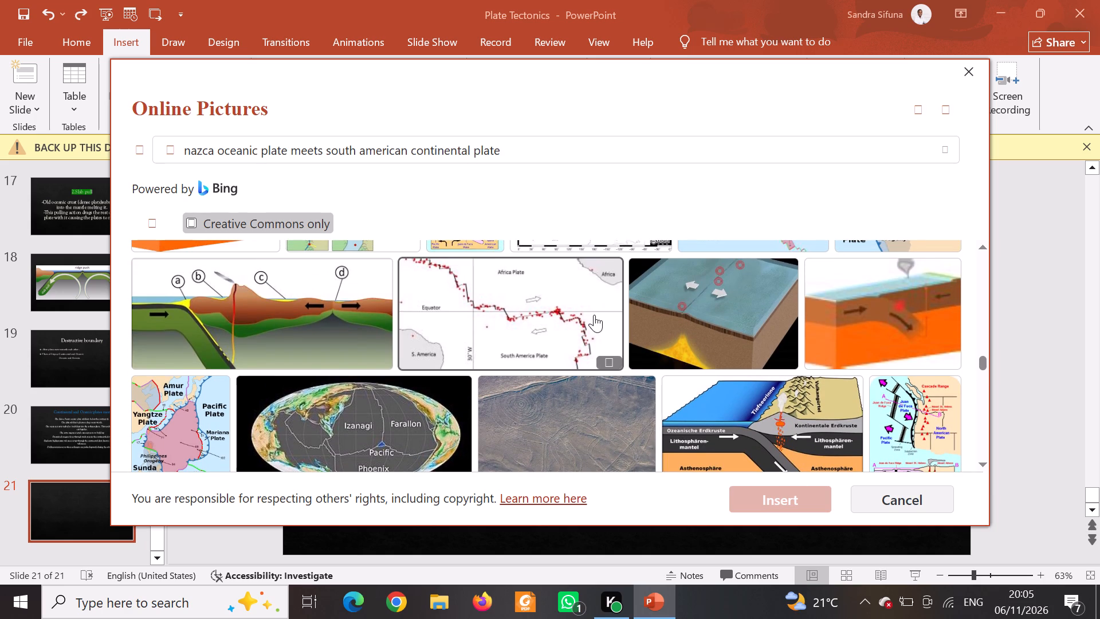
scroll(594, 315, "up", 2)
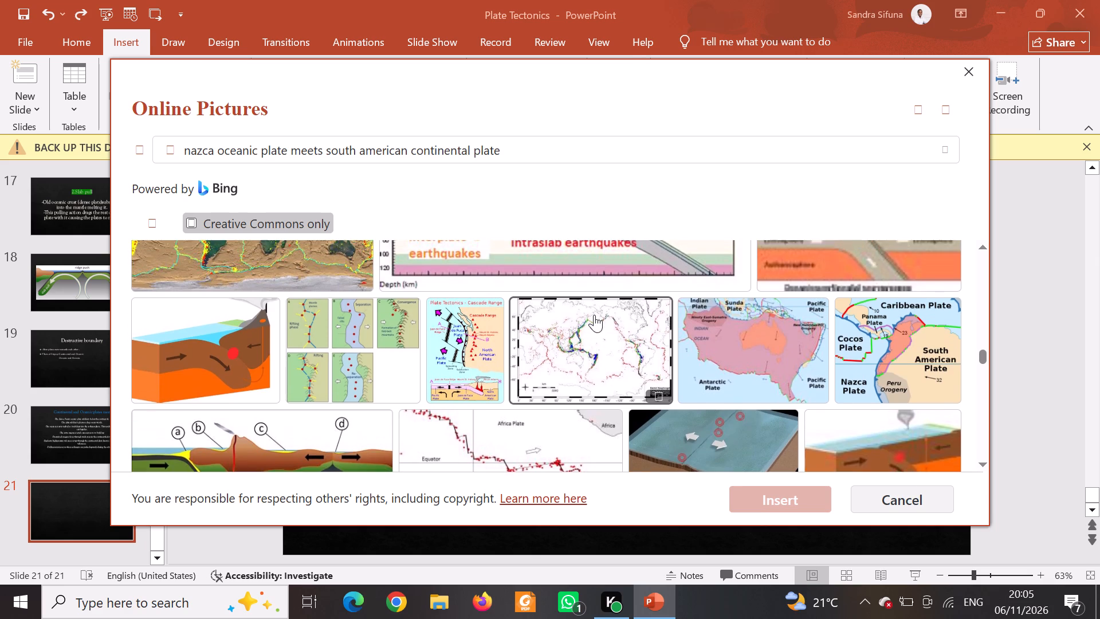
scroll(594, 315, "up", 2)
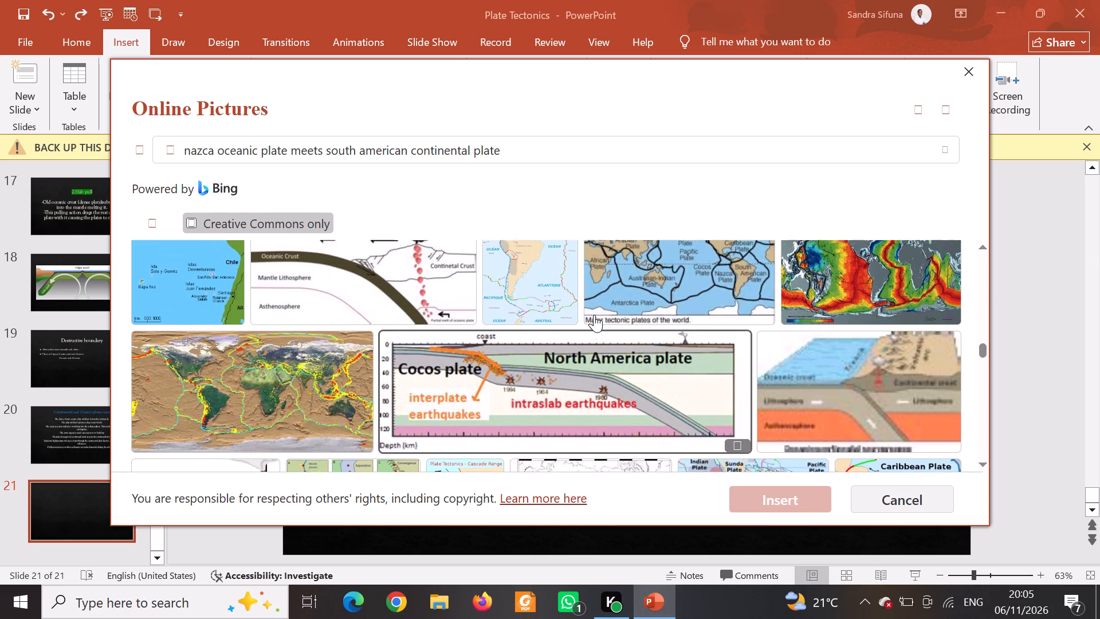
scroll(594, 315, "up", 3)
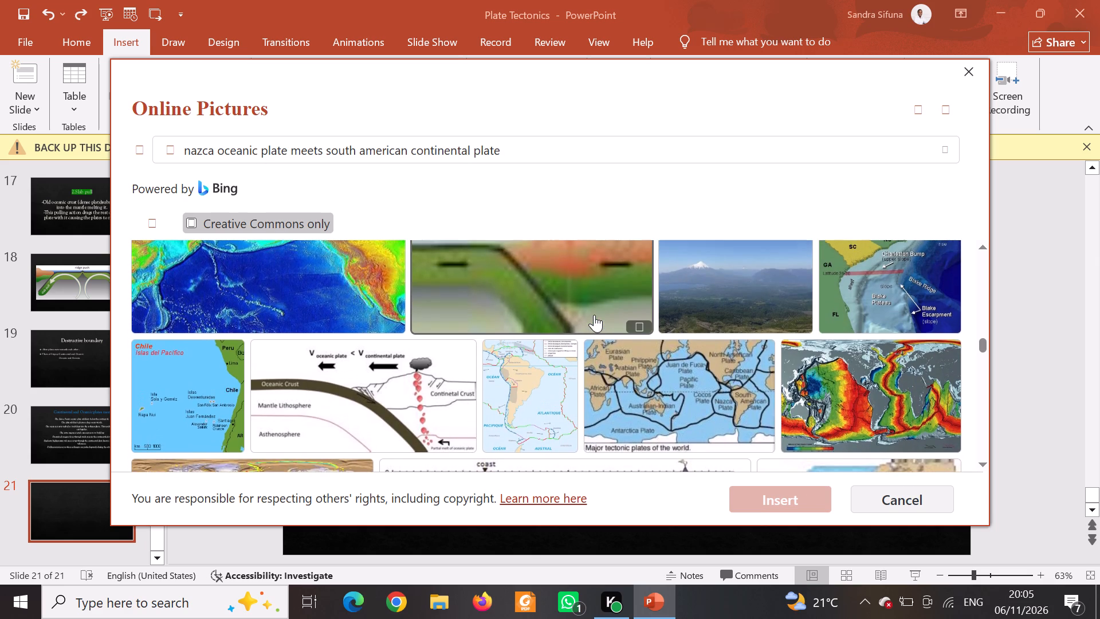
scroll(594, 315, "up", 2)
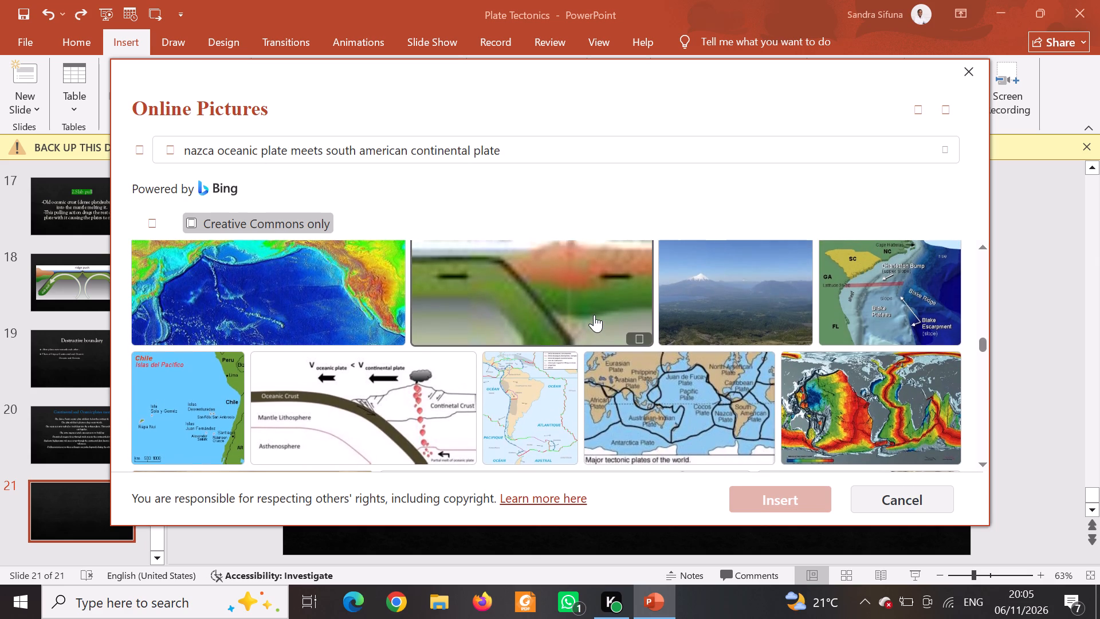
scroll(594, 315, "up", 1)
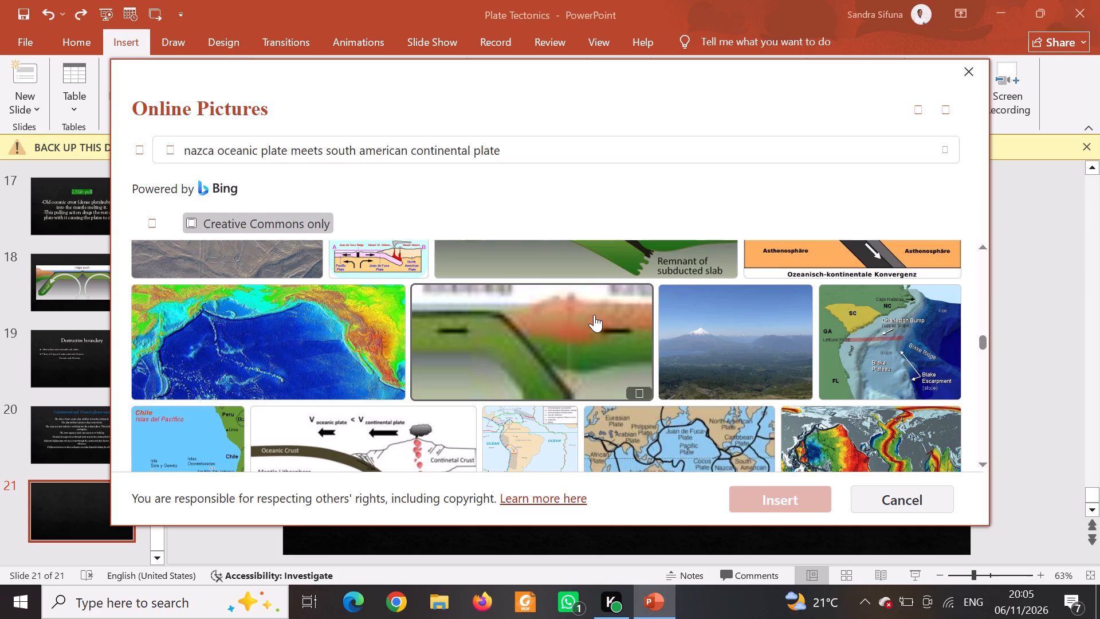
Examine the plate boundary diagrams in the online picture results for one showing an oceanic plate subducting beneath a continental plate.
scroll(594, 315, "up", 1)
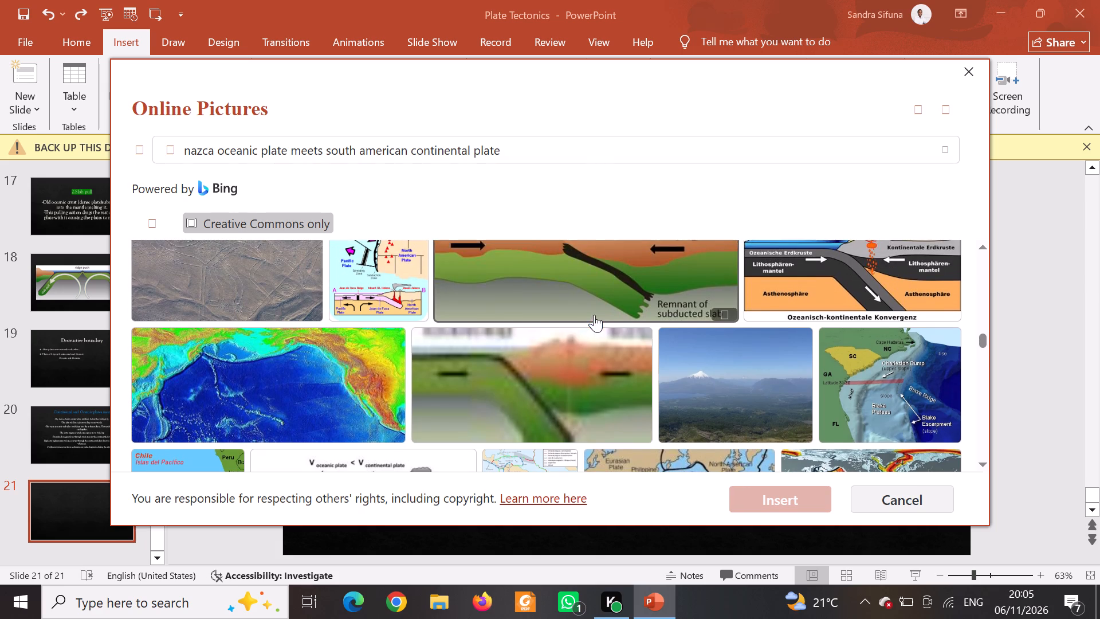
scroll(594, 315, "up", 2)
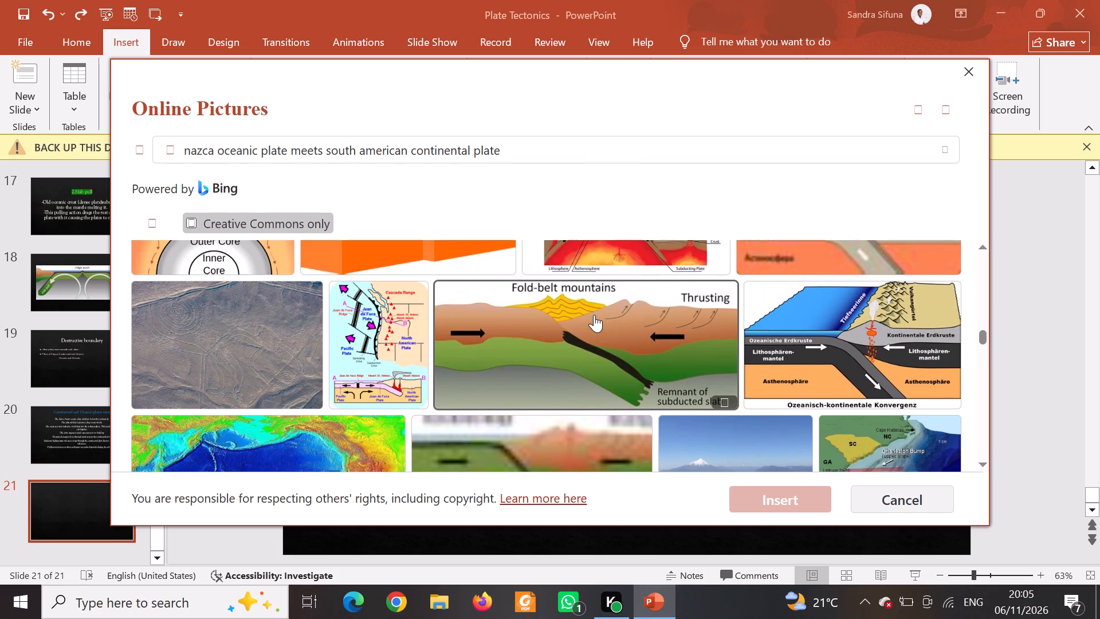
scroll(594, 315, "up", 2)
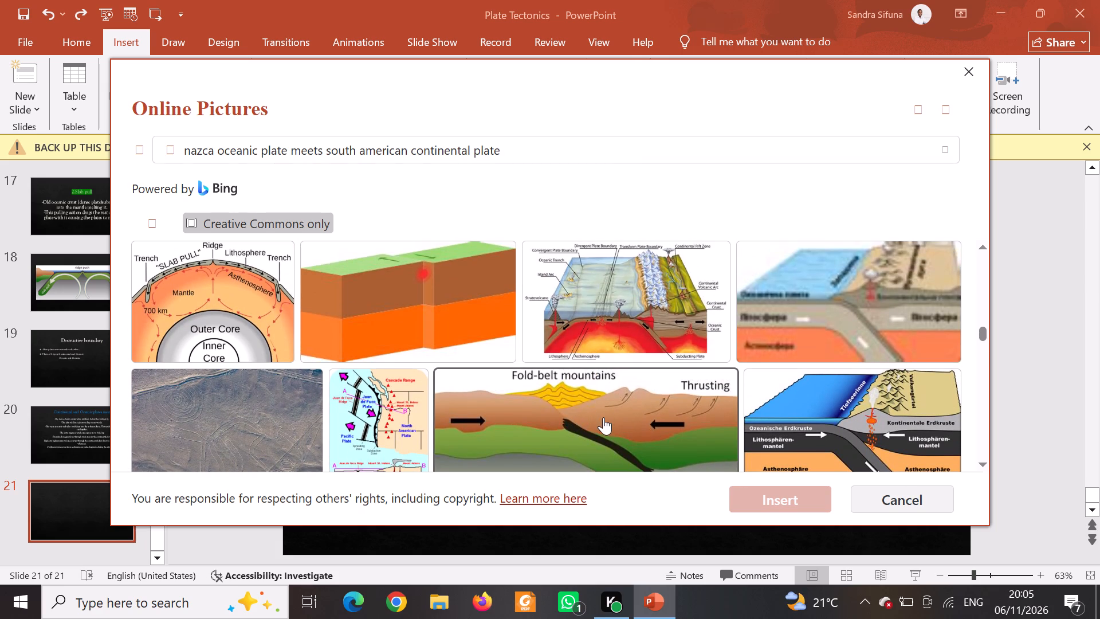
scroll(639, 388, "up", 1)
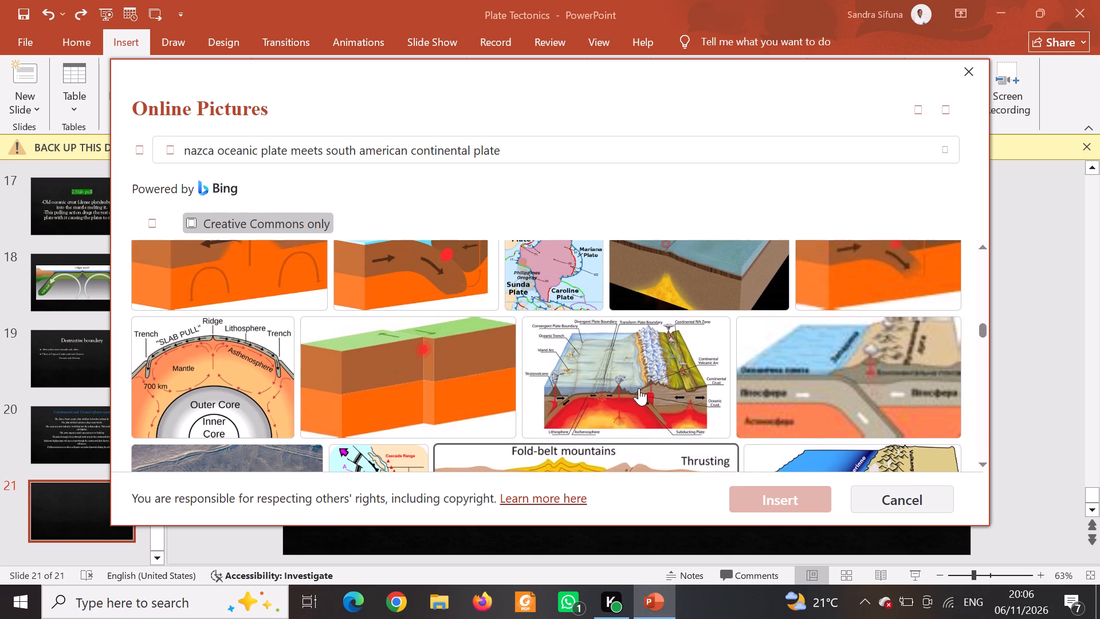
scroll(639, 388, "up", 1)
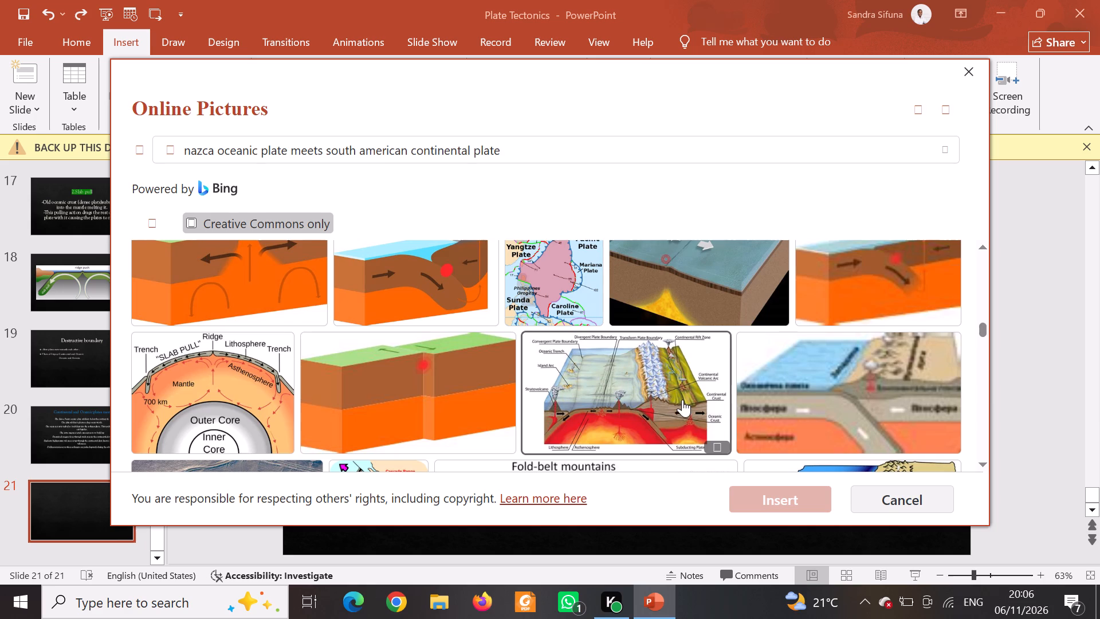
scroll(713, 299, "up", 2)
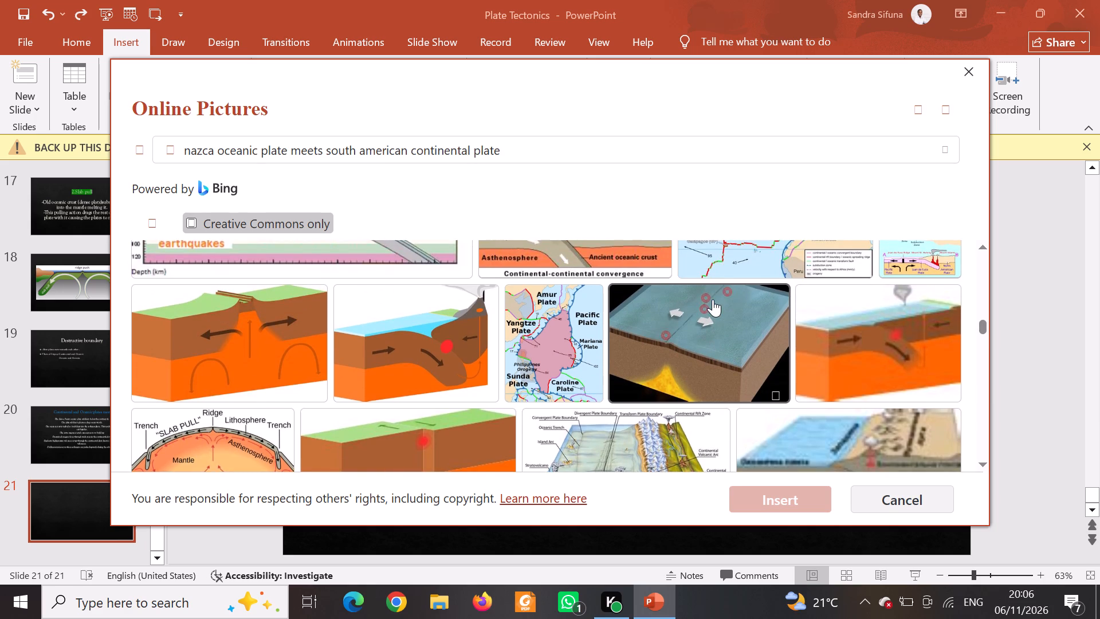
scroll(713, 299, "up", 4)
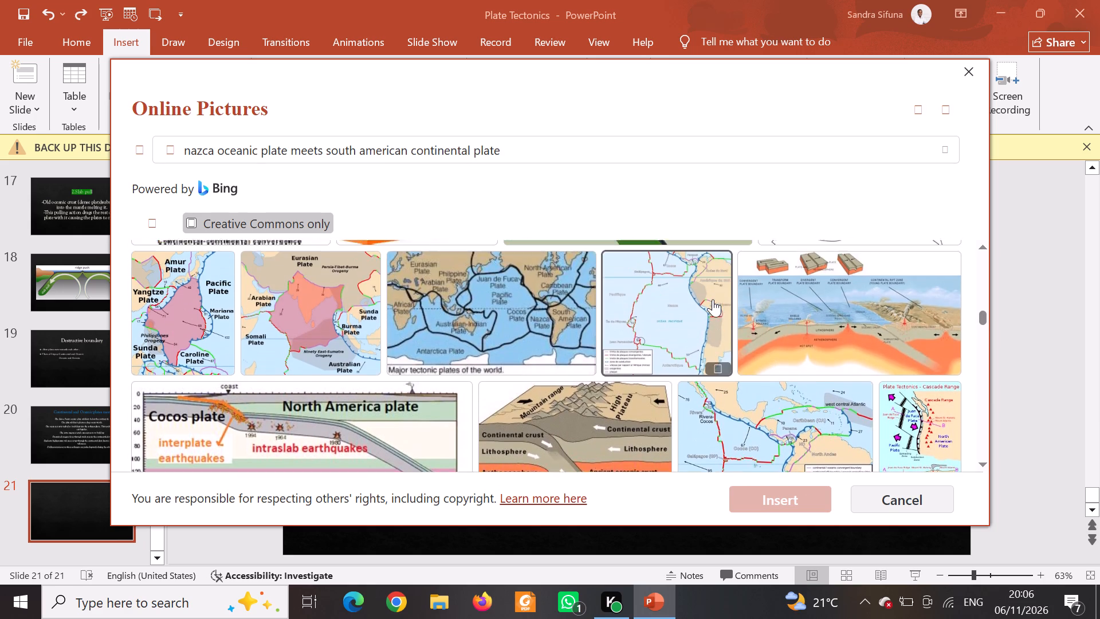
Look back through the remaining online picture results up to the first ones, and close the picture search without inserting any.
scroll(713, 299, "up", 5)
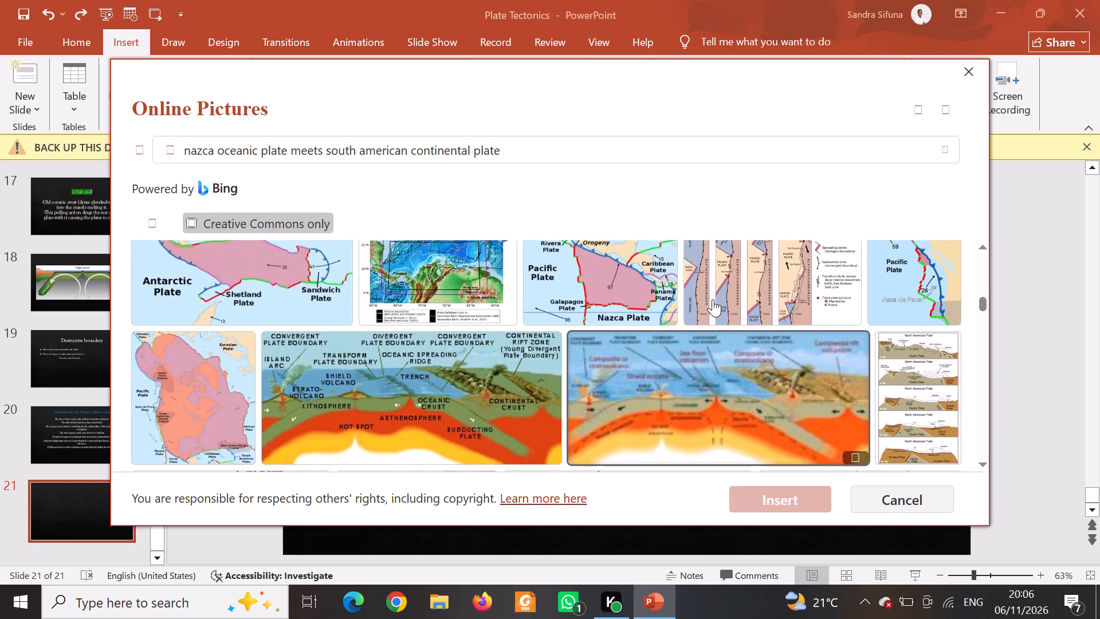
scroll(713, 299, "up", 6)
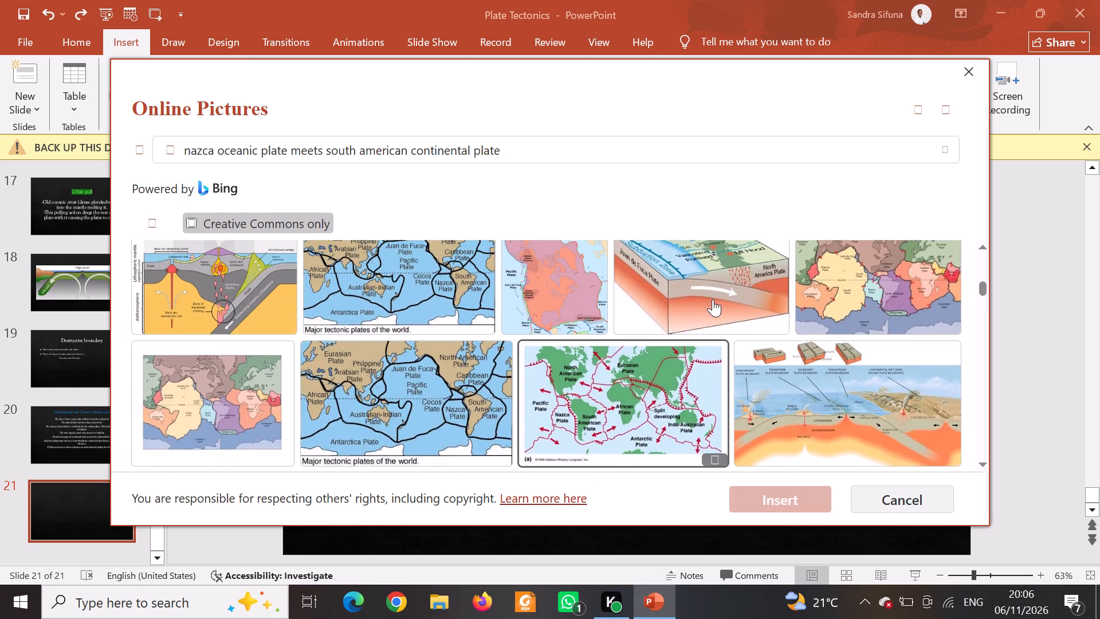
scroll(713, 299, "up", 3)
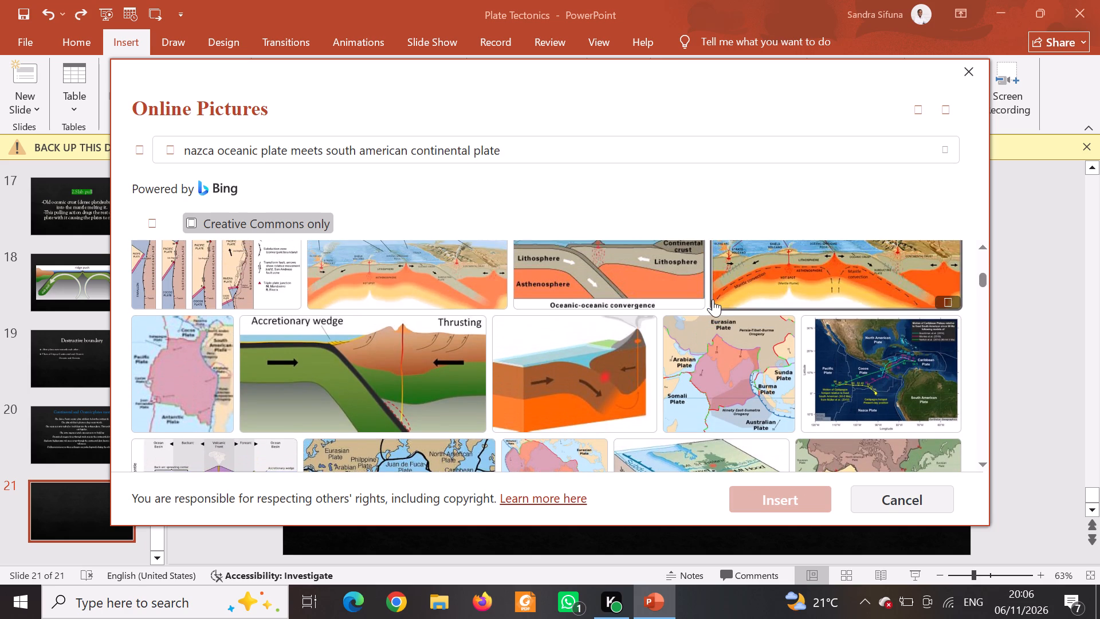
scroll(713, 299, "up", 2)
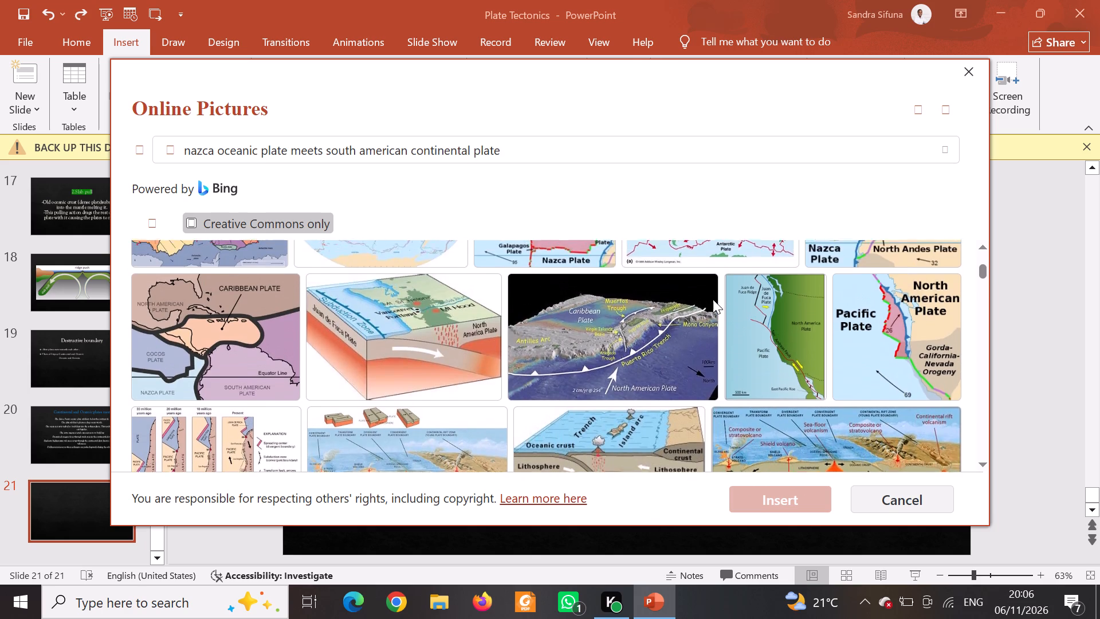
scroll(713, 299, "up", 5)
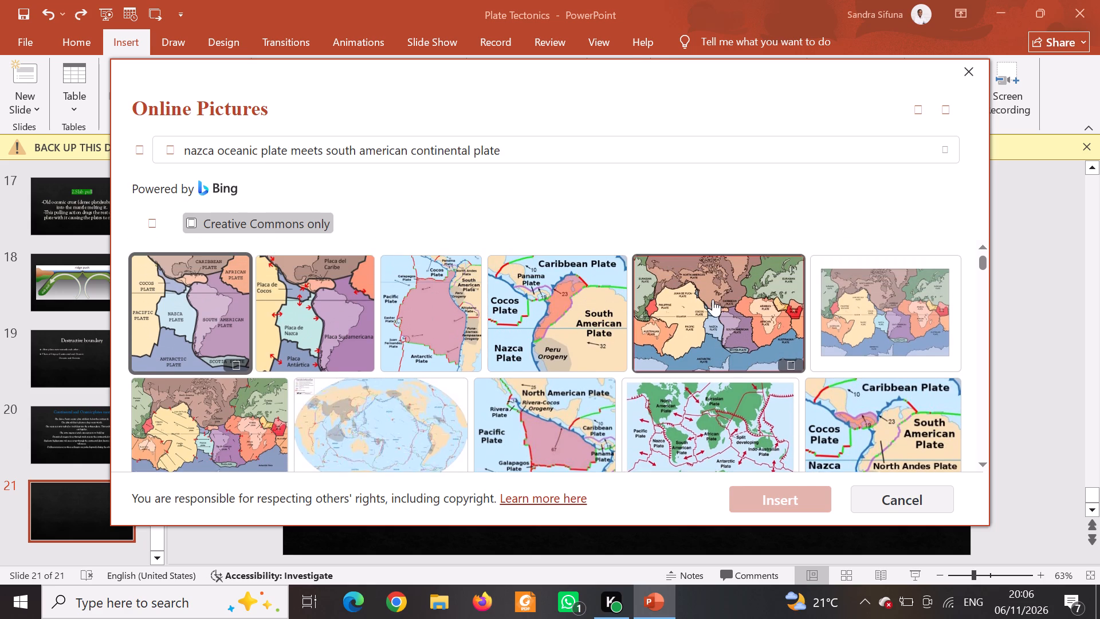
scroll(713, 299, "up", 1)
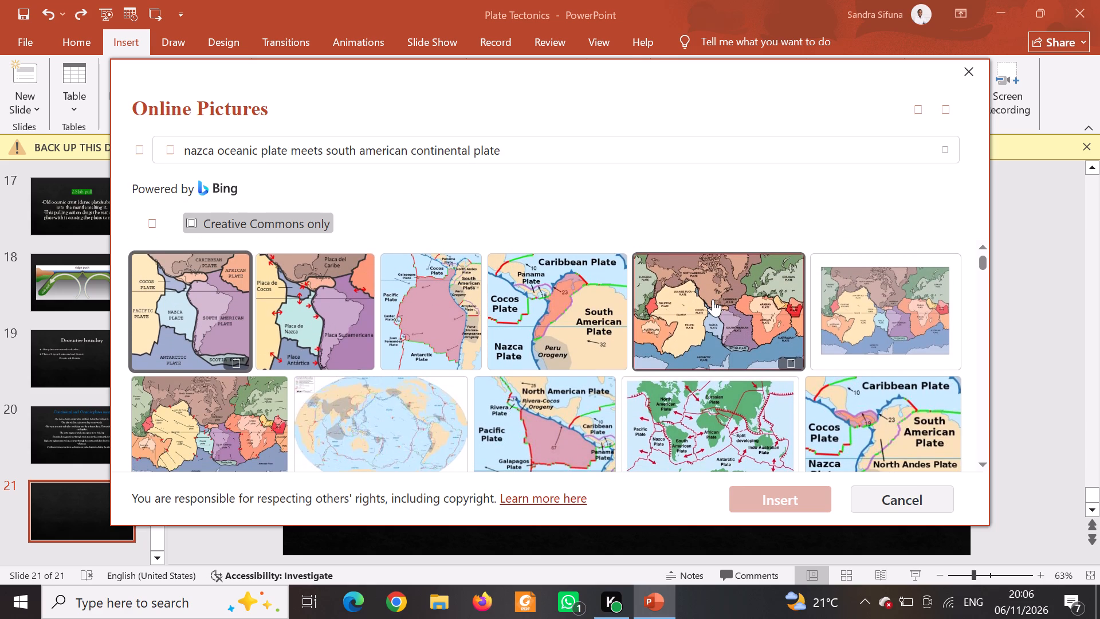
left_click(972, 72)
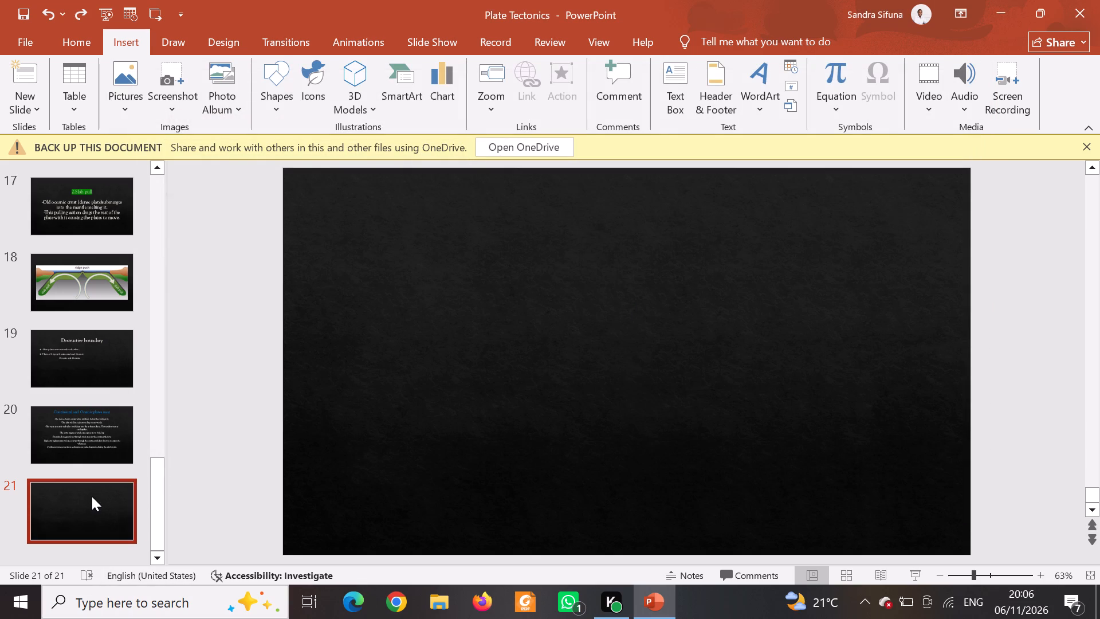
Delete the blank slide 21 that follows the "Continental and Oceanic plates meet" slide.
left_click(113, 102)
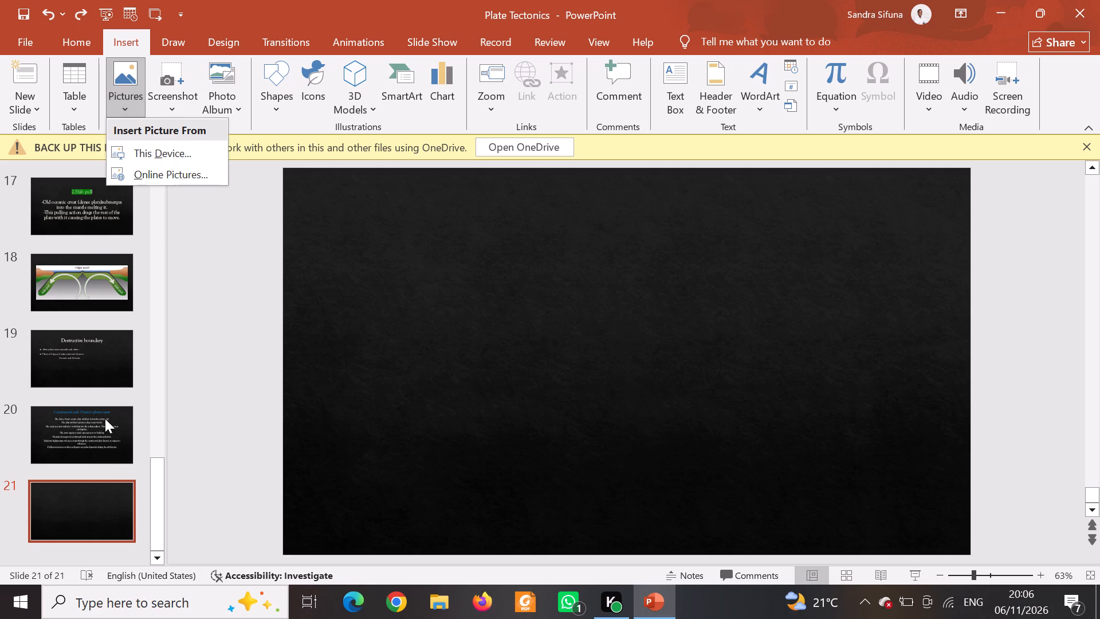
left_click(88, 500)
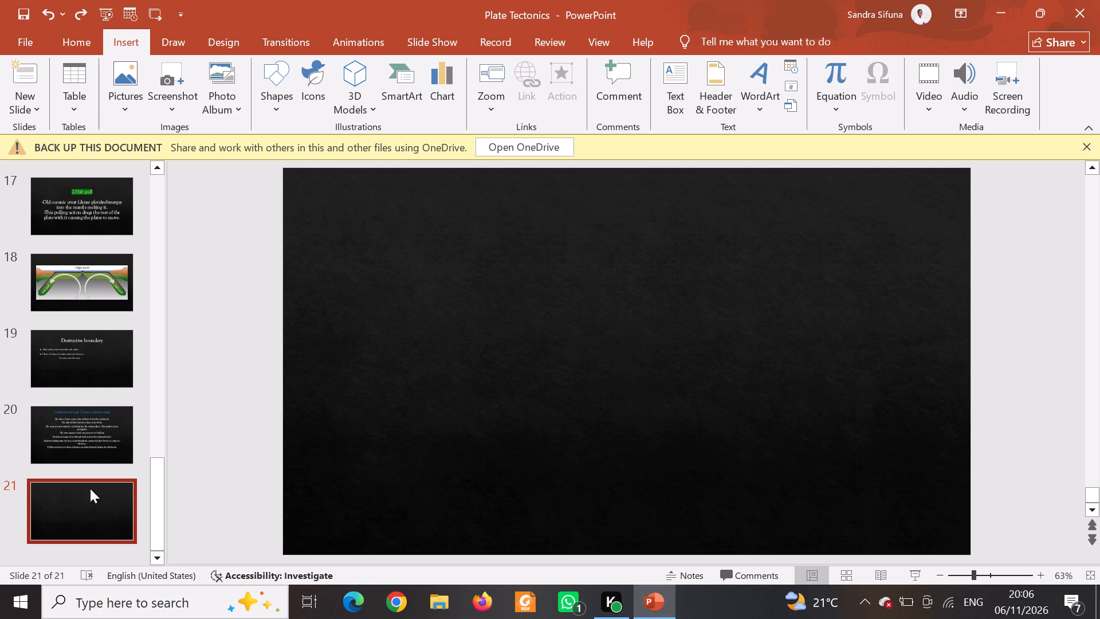
left_click(92, 421)
left_click(92, 421)
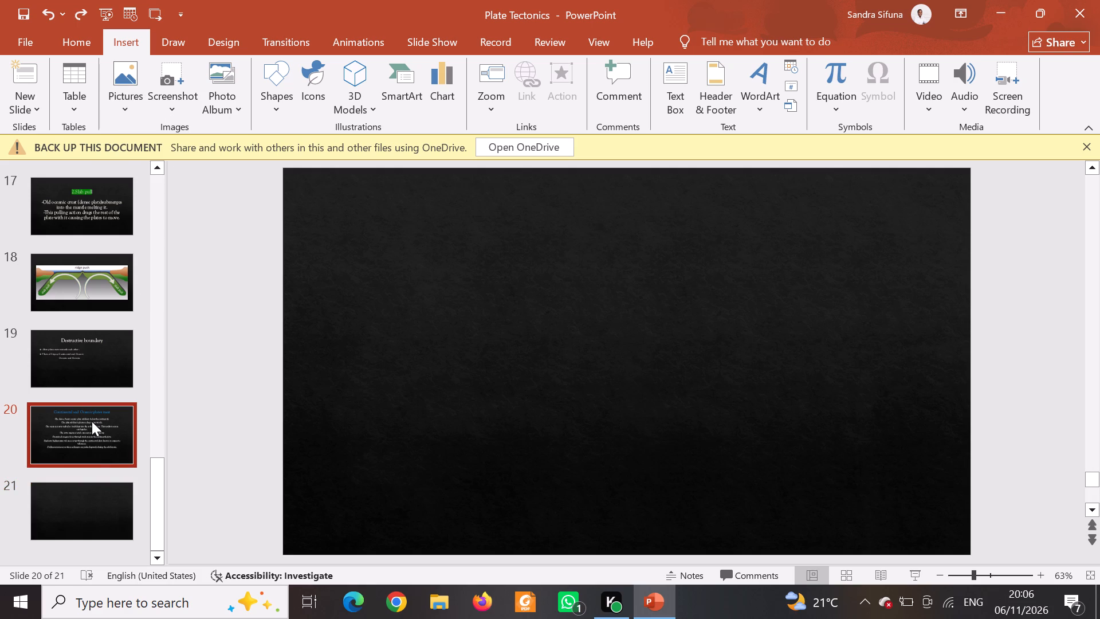
left_click(87, 527)
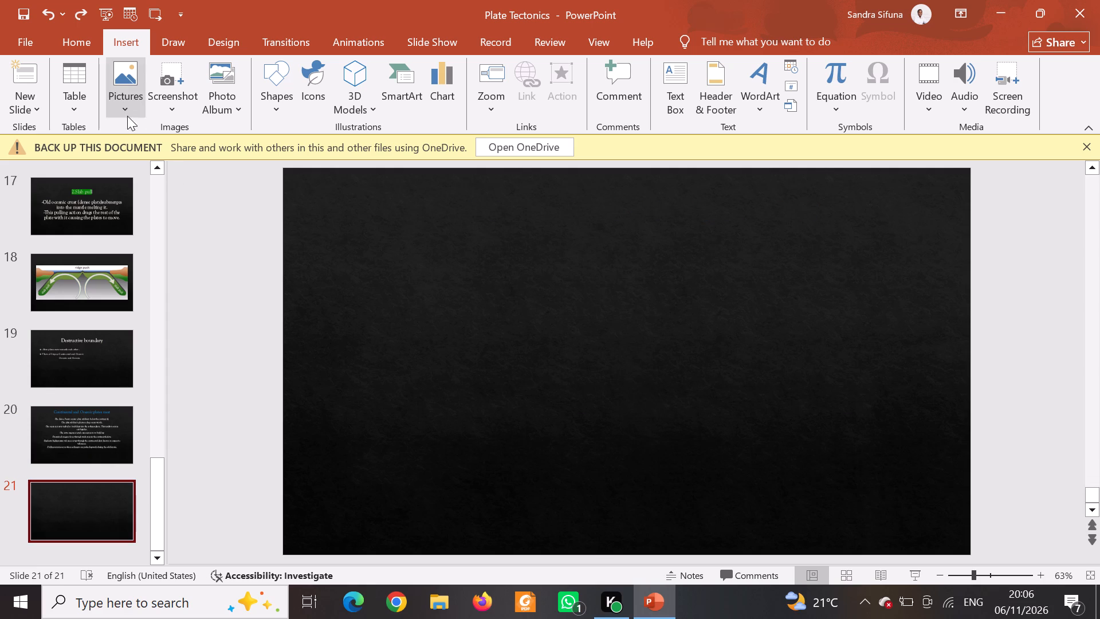
key("BackSpace")
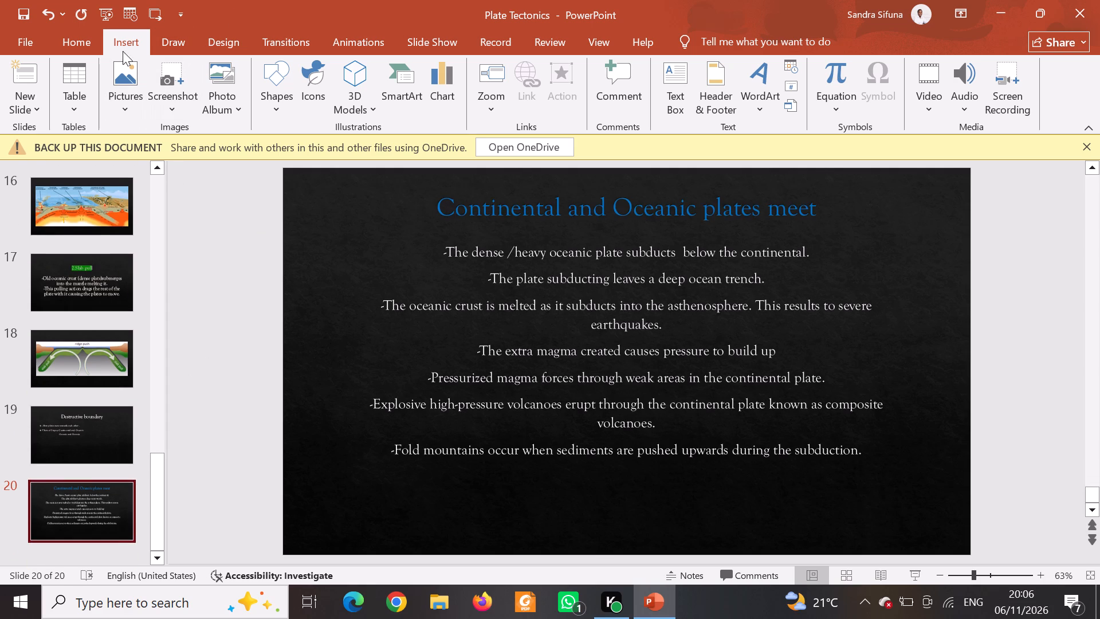
Add a new slide with the Section Header layout after slide 20.
double_click(38, 103)
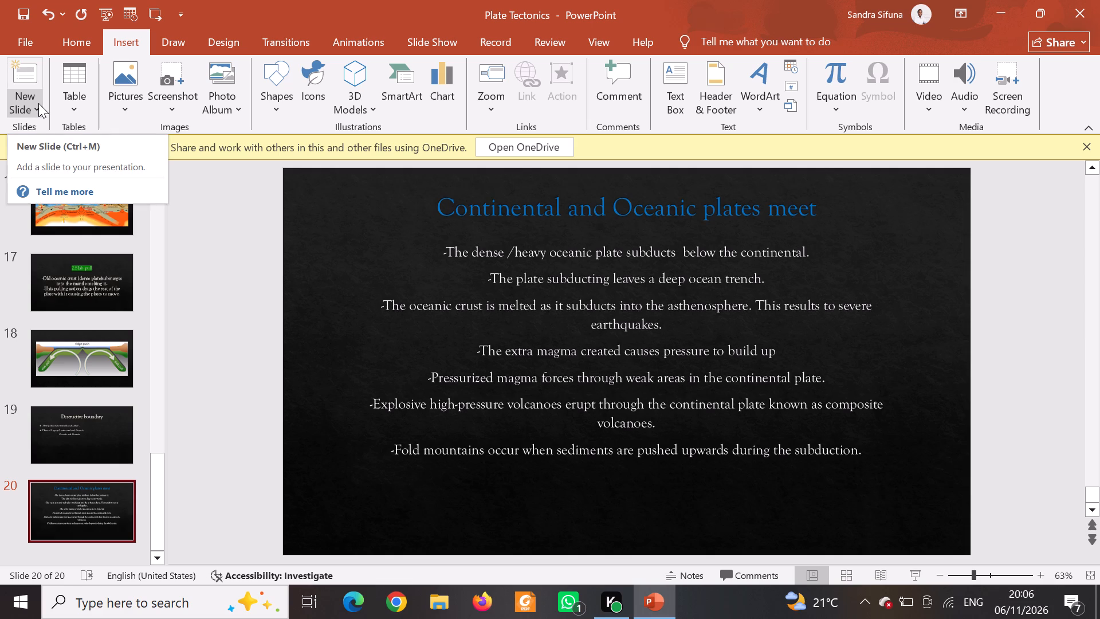
scroll(132, 314, "down", 1)
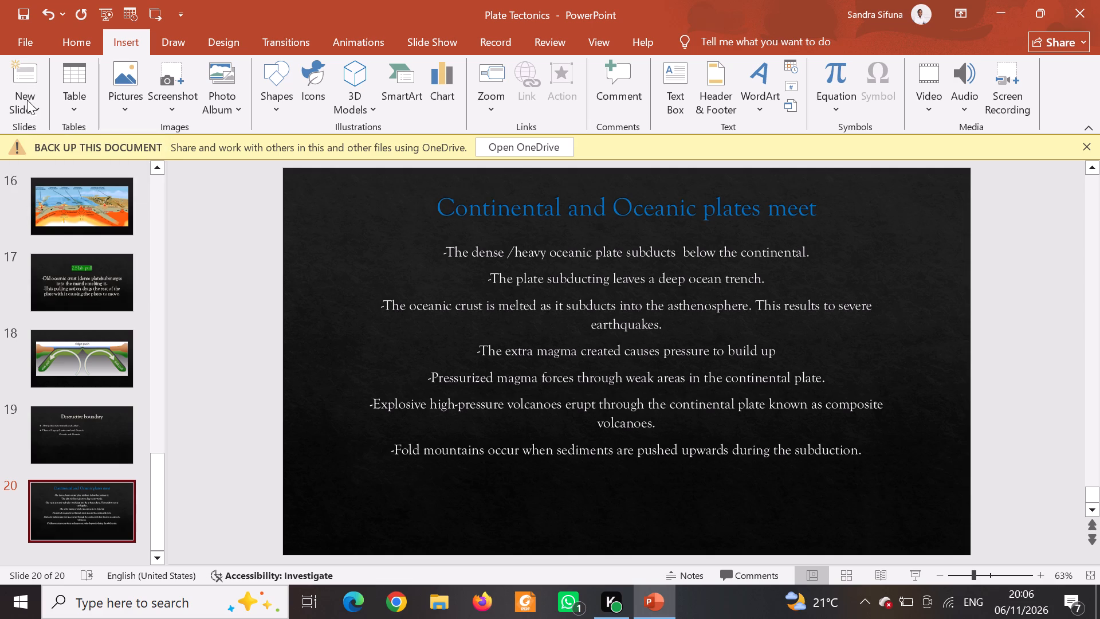
left_click(27, 131)
left_click(36, 99)
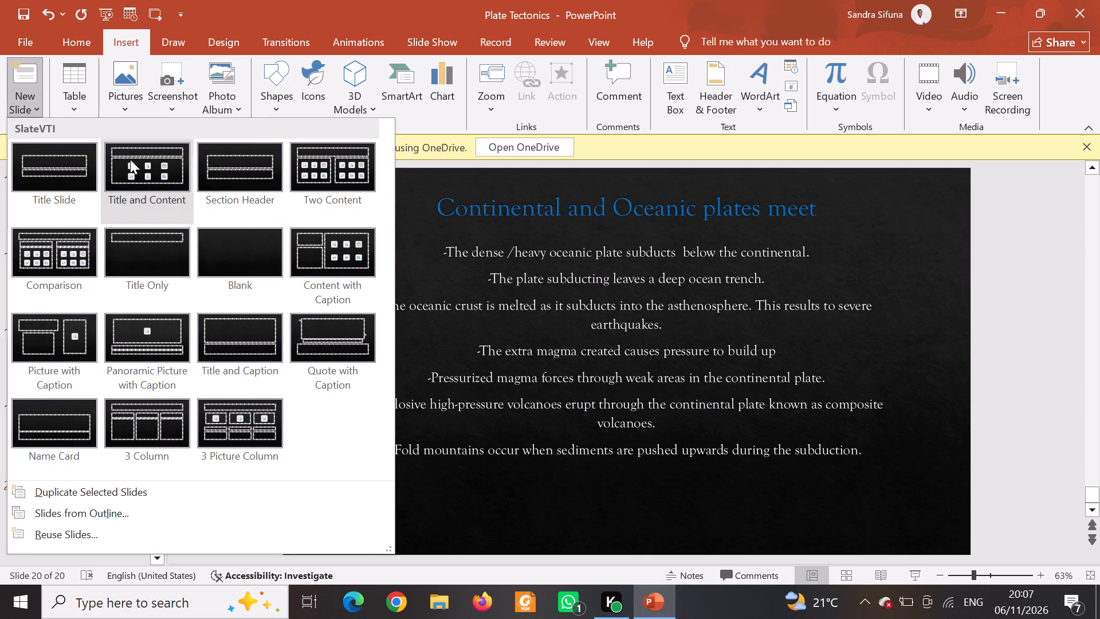
left_click(233, 175)
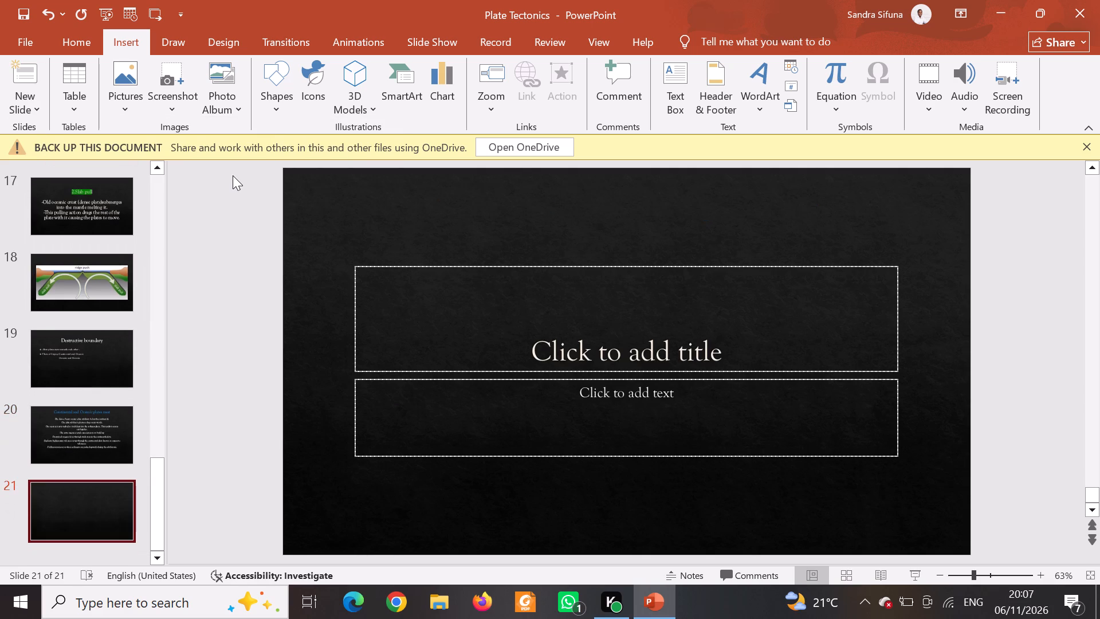
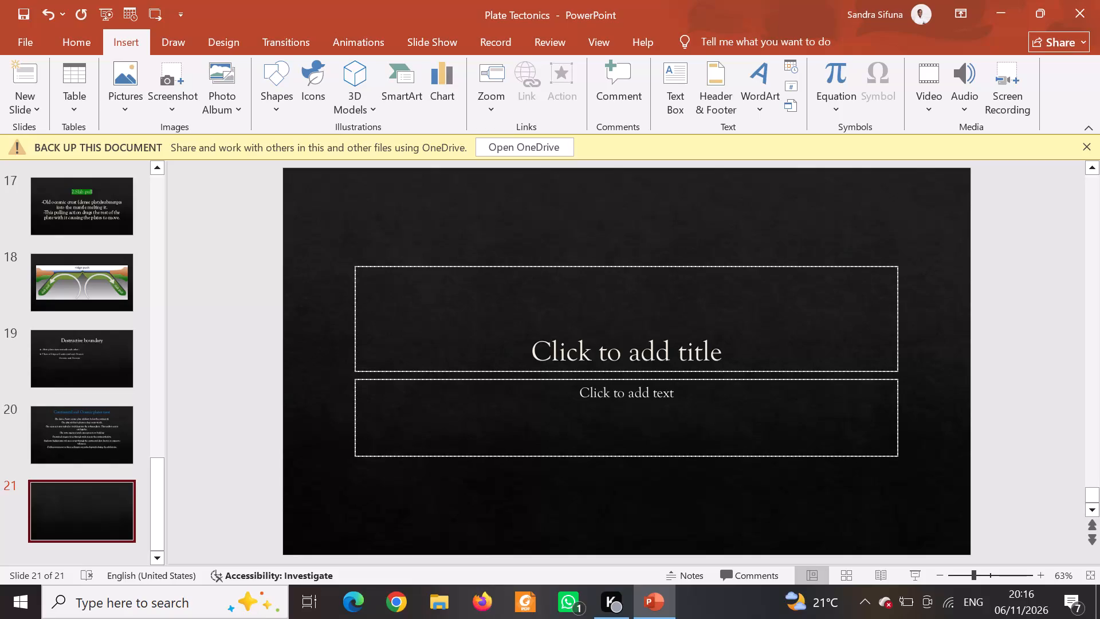
Enter the title "Oceanic and Oceanic plate" on slide 21.
type("ceani")
left_click(493, 345)
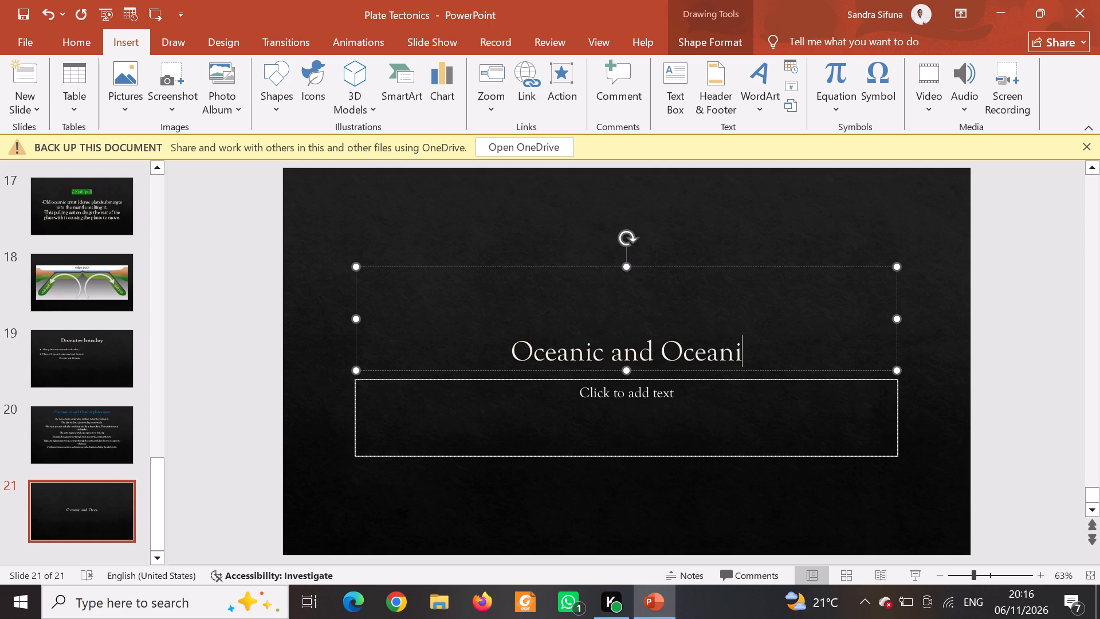
type("plat")
key("e")
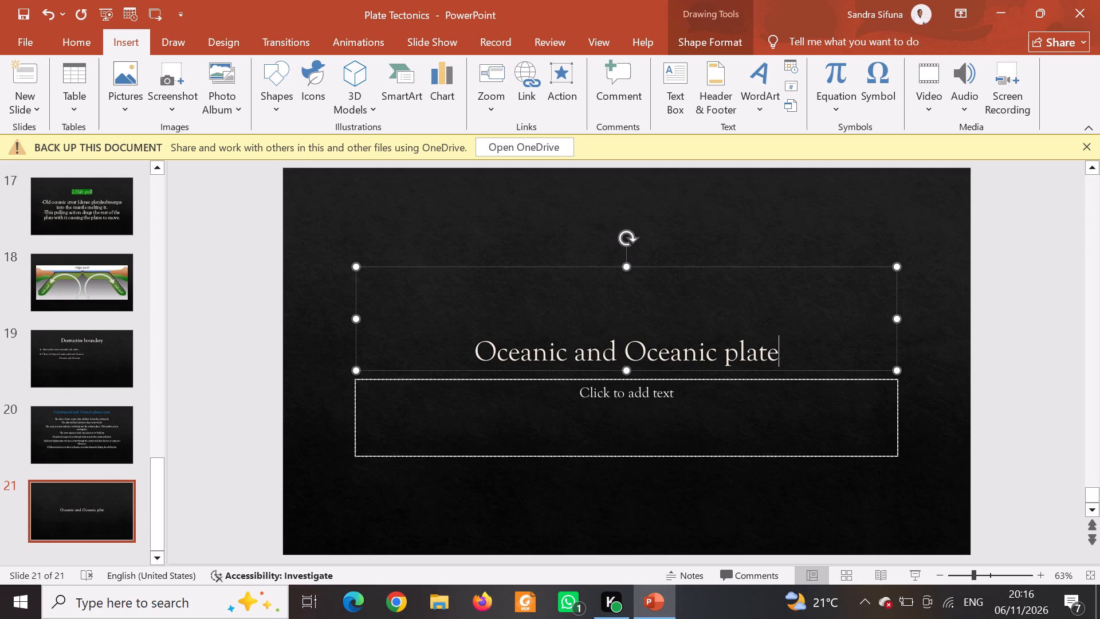
Resize slide 21's title placeholder into a shallow box near the top of the slide, similar to slide 20's heading position.
left_click(75, 422)
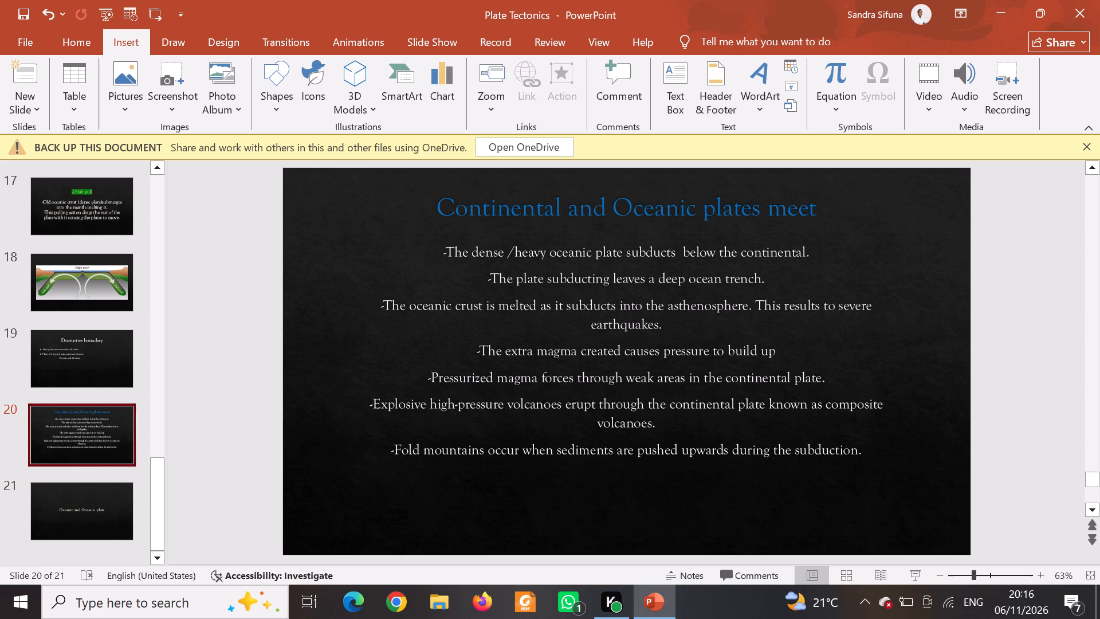
left_click(62, 508)
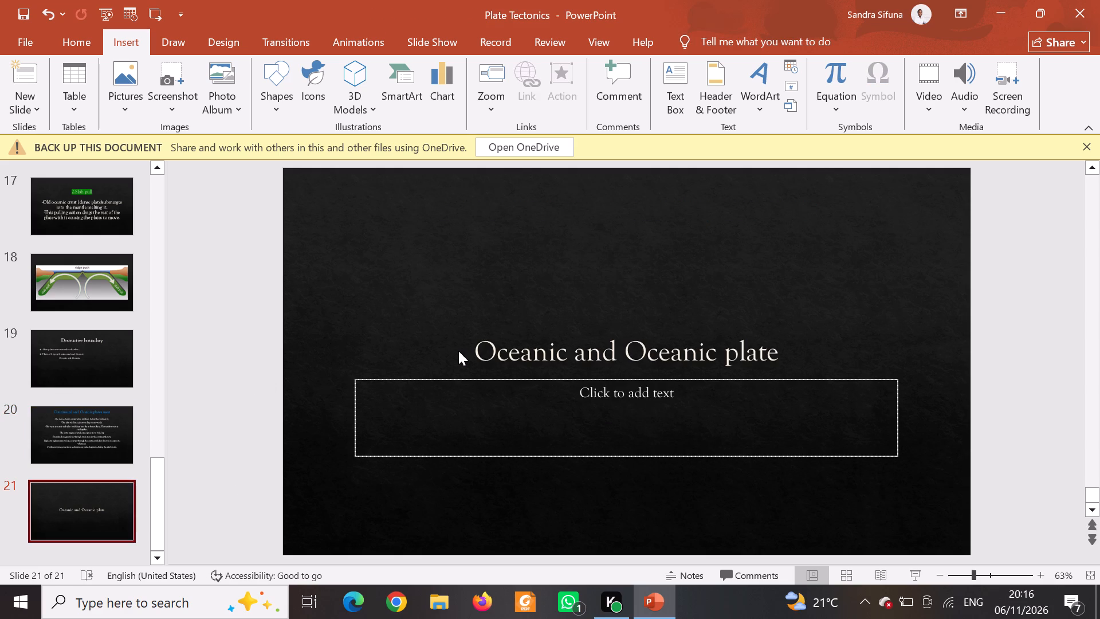
left_click(458, 351)
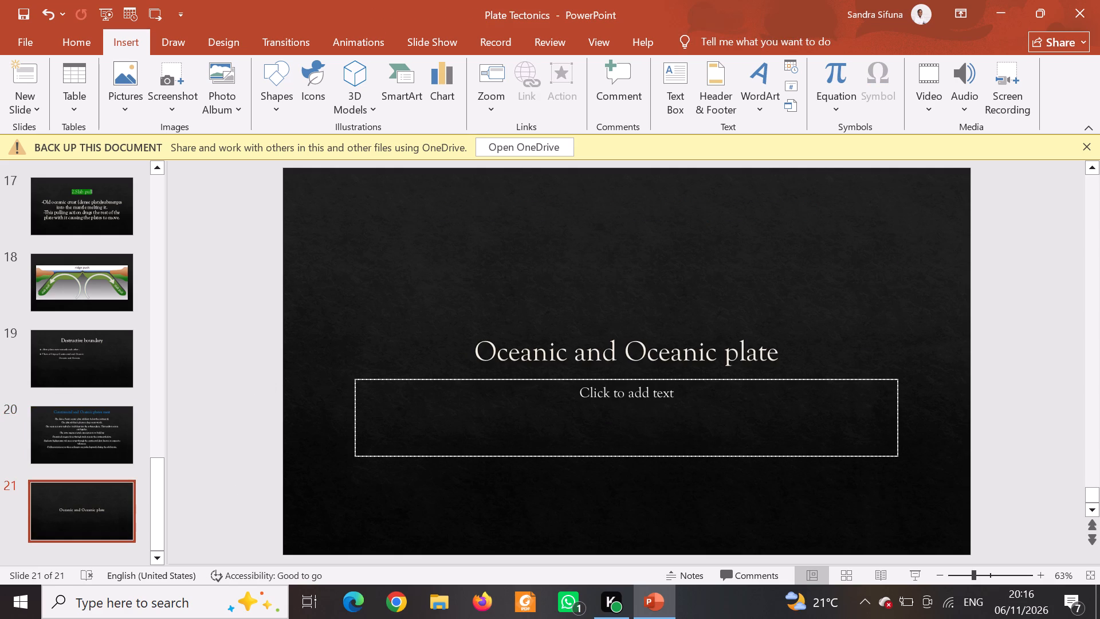
left_click(782, 352)
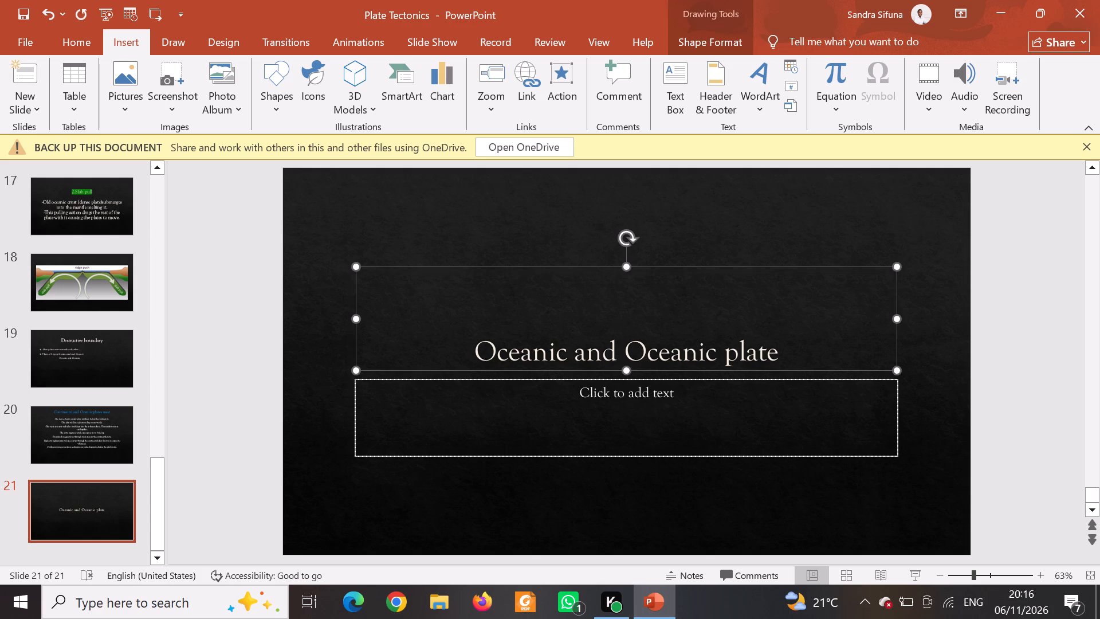
left_click_drag(626, 261, 626, 194)
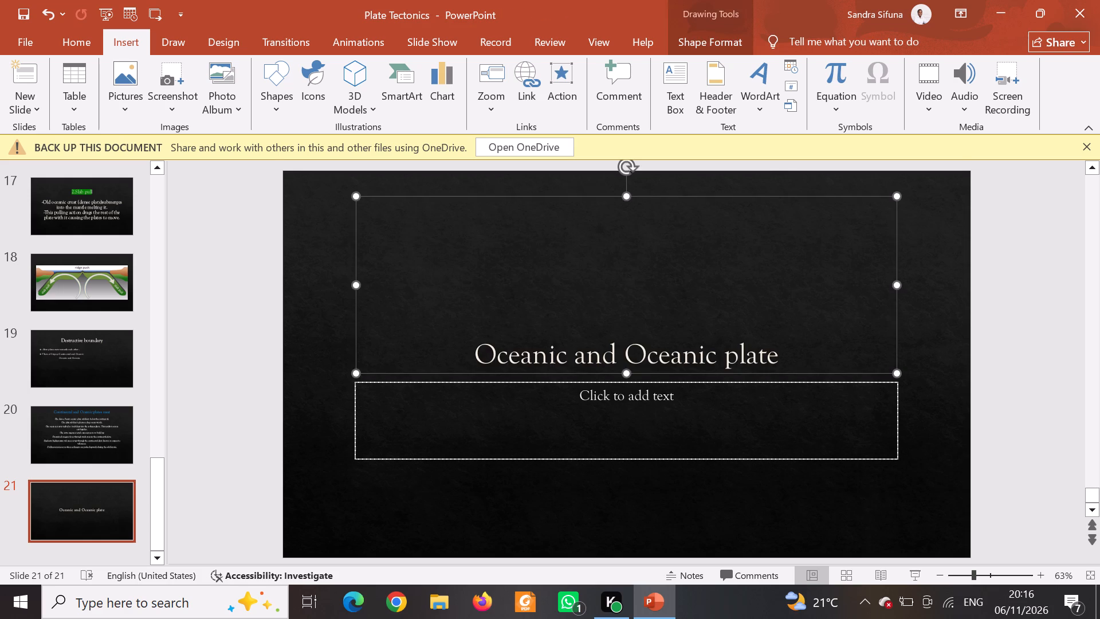
left_click_drag(630, 374, 630, 336)
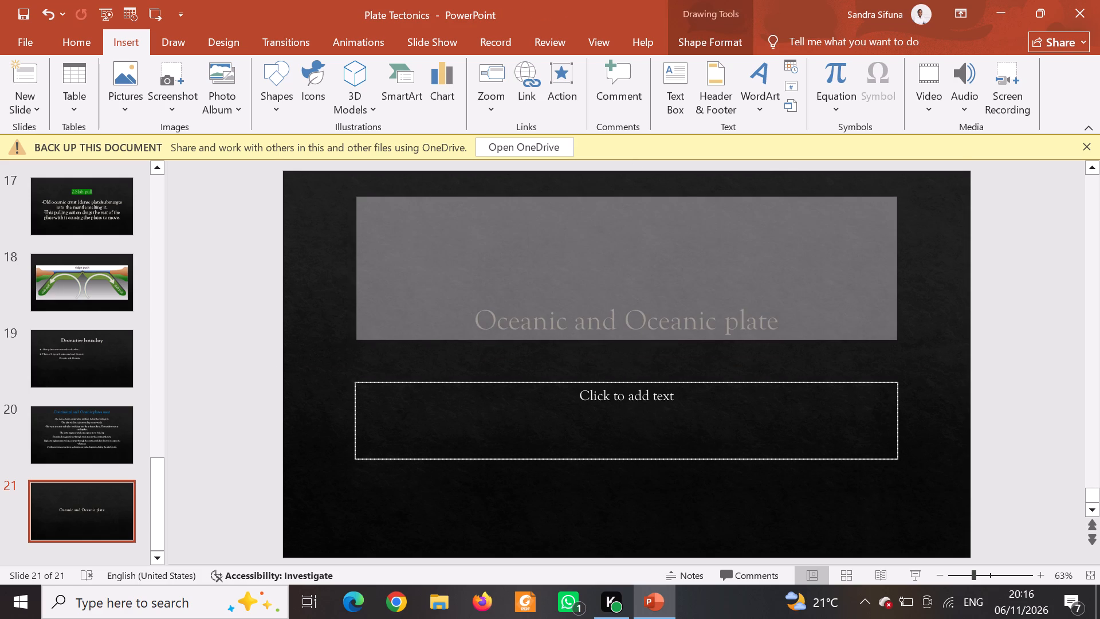
left_click_drag(630, 336, 621, 253)
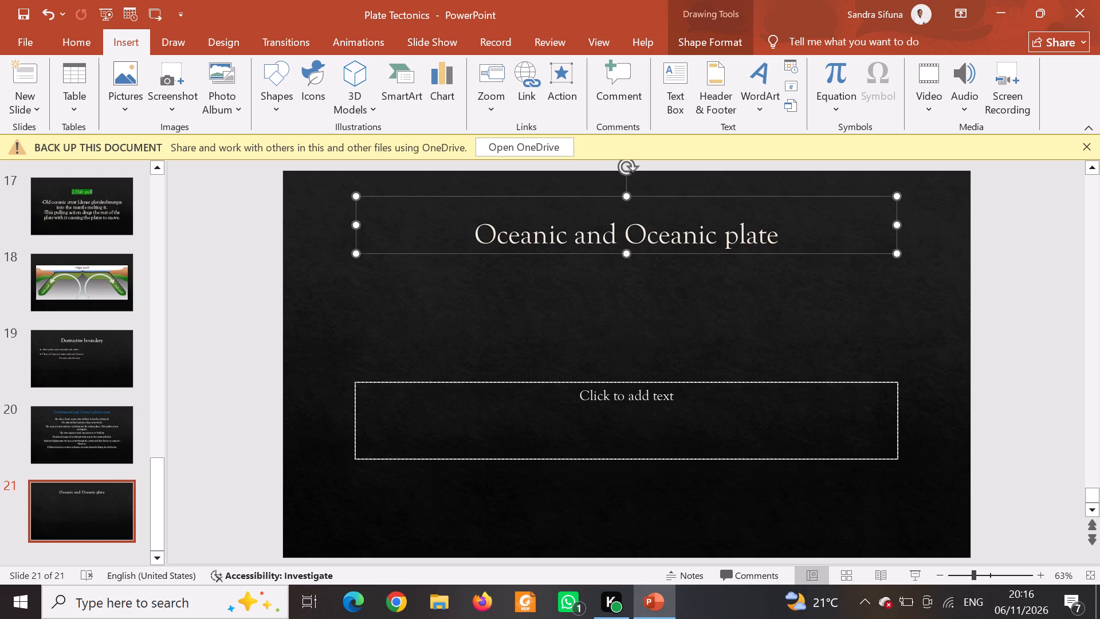
Extend the empty text placeholder on slide 21 upward until it starts just below the title.
left_click(617, 407)
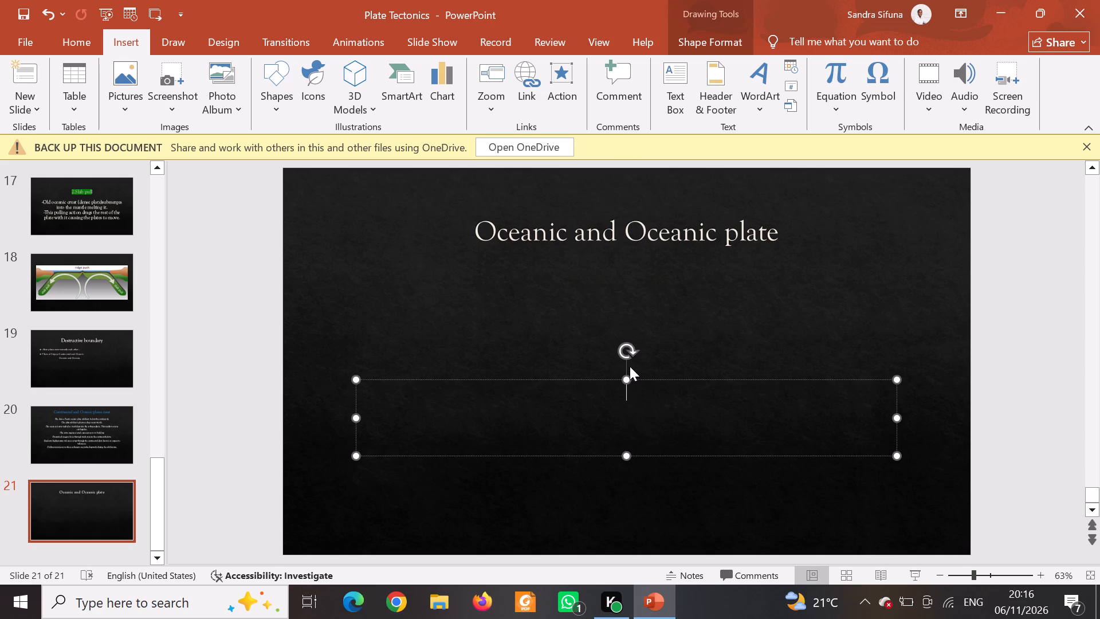
left_click_drag(624, 374, 615, 260)
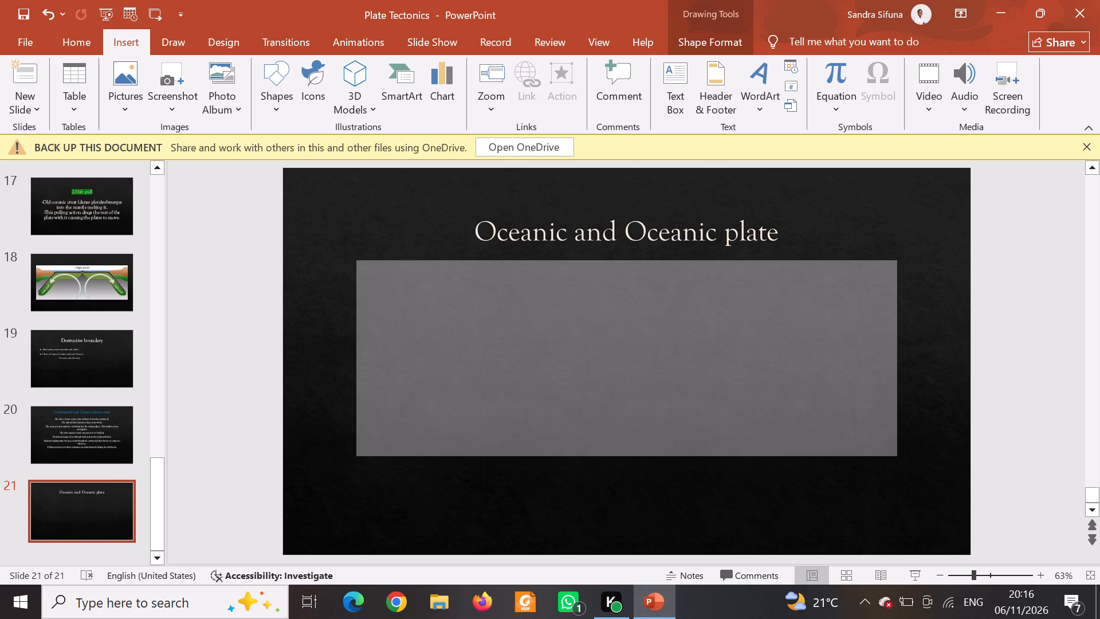
left_click_drag(615, 260, 614, 253)
Move slide 21's title placeholder up slightly so it sits just clear of the text placeholder.
left_click(792, 225)
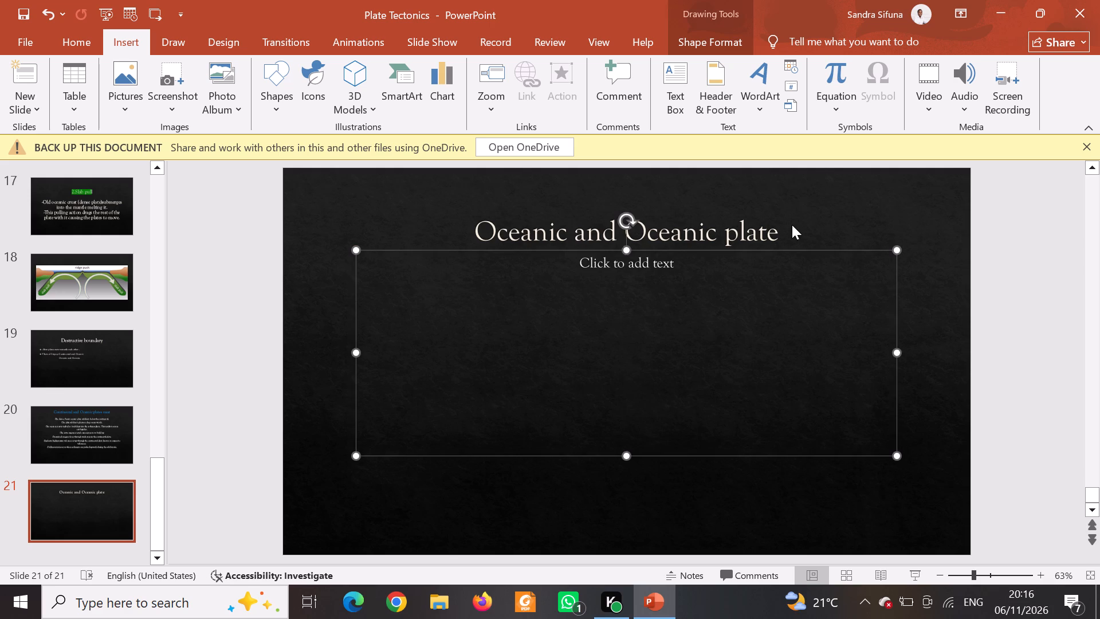
left_click(785, 229)
left_click(783, 231)
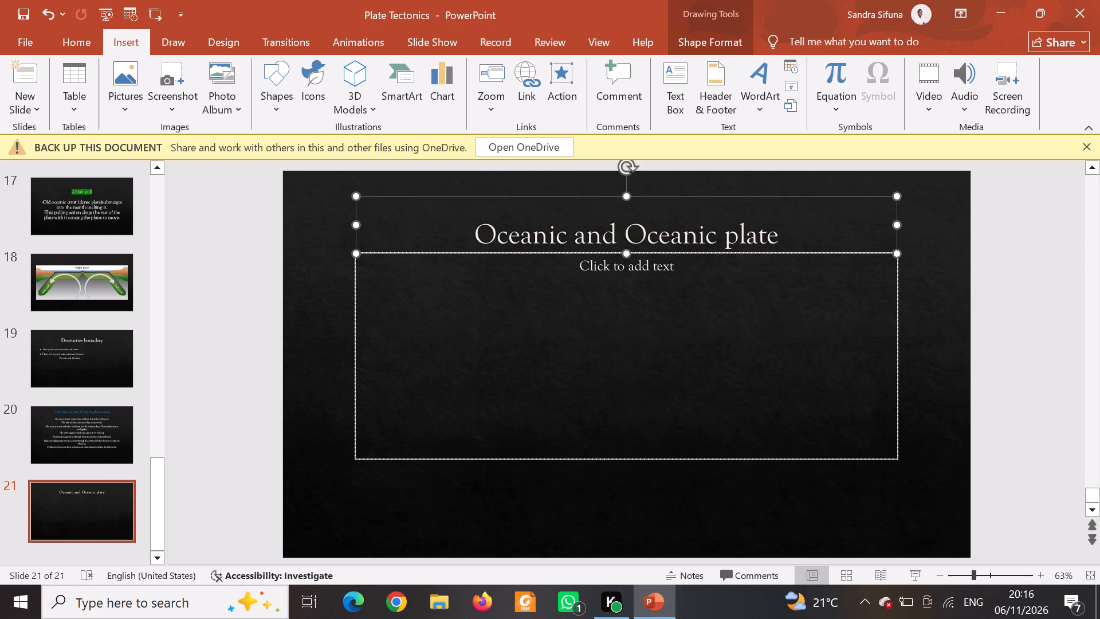
left_click(783, 231)
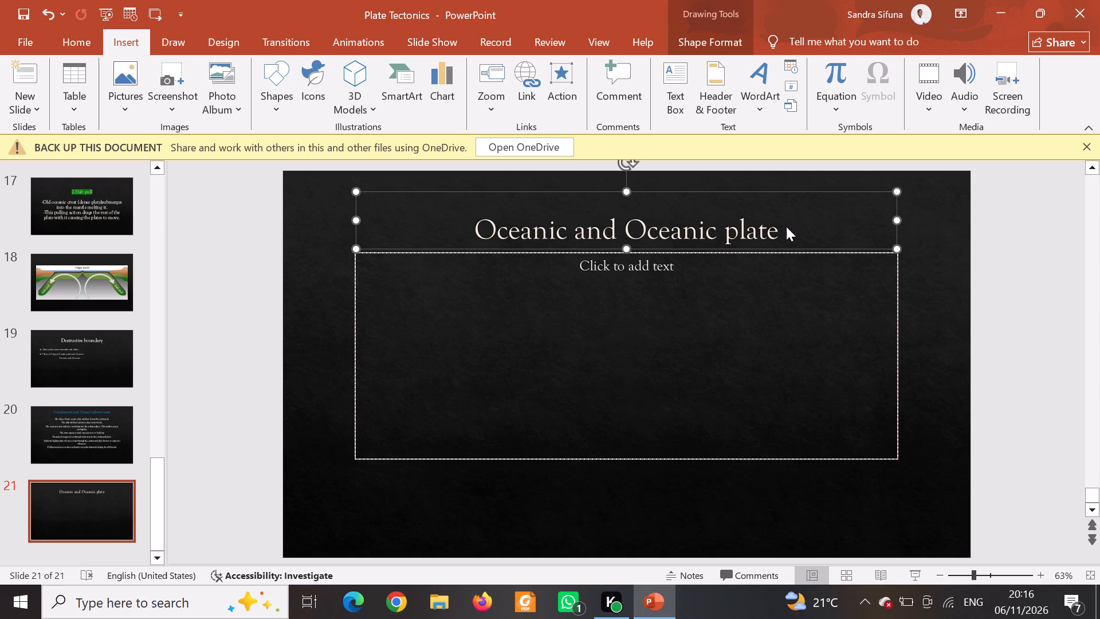
Colour the whole title text "Oceanic and Oceanic plate" blue, matching the heading of slide 20.
left_click(767, 238)
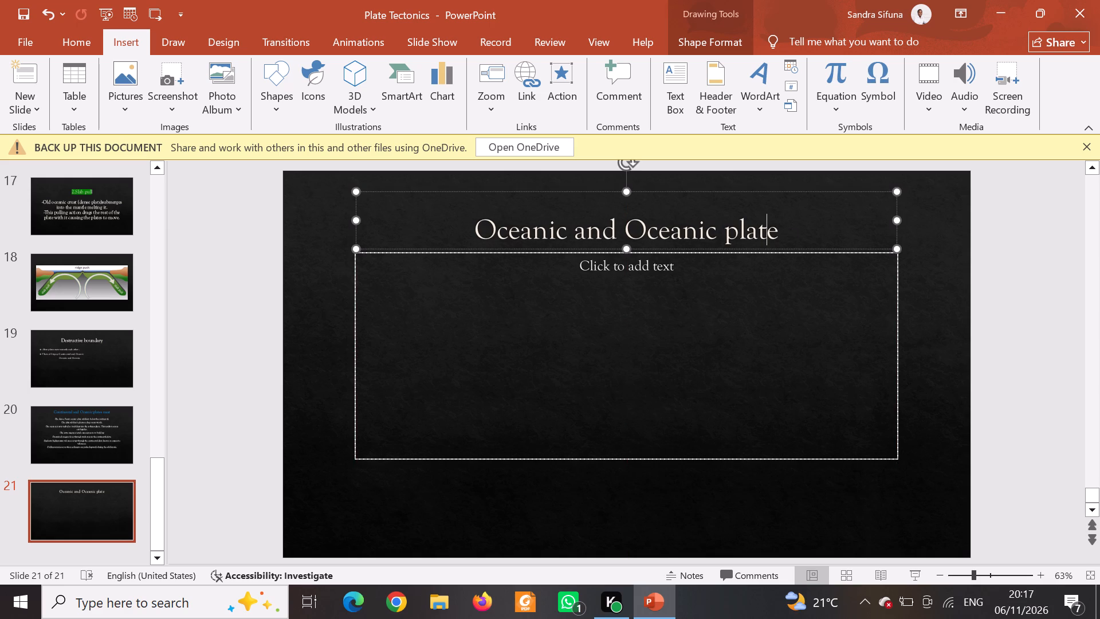
left_click(777, 234)
left_click_drag(777, 234, 764, 234)
left_click_drag(764, 234, 521, 232)
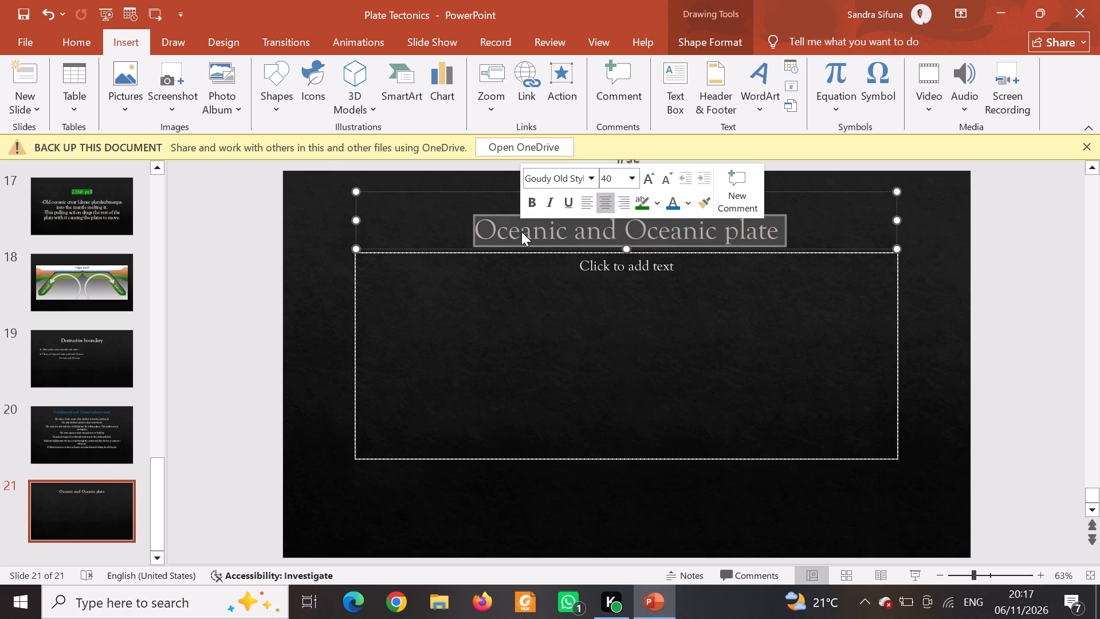
left_click(682, 204)
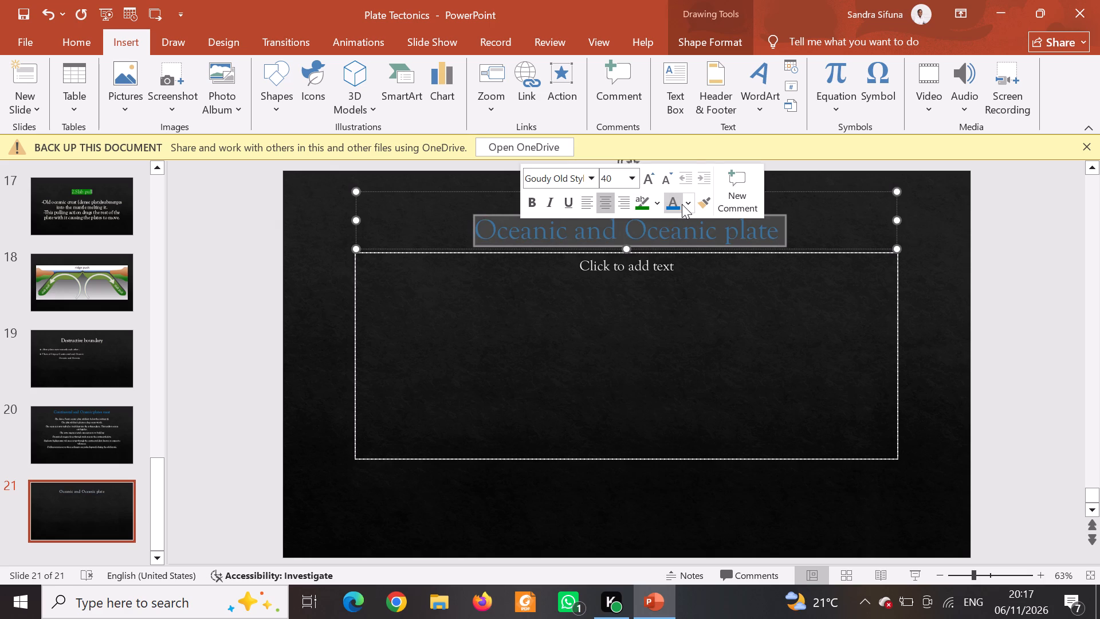
Enter "-One oceanic plate which is heavier(old one) will be forced below the other." as the first line of slide 21's body text.
left_click(616, 322)
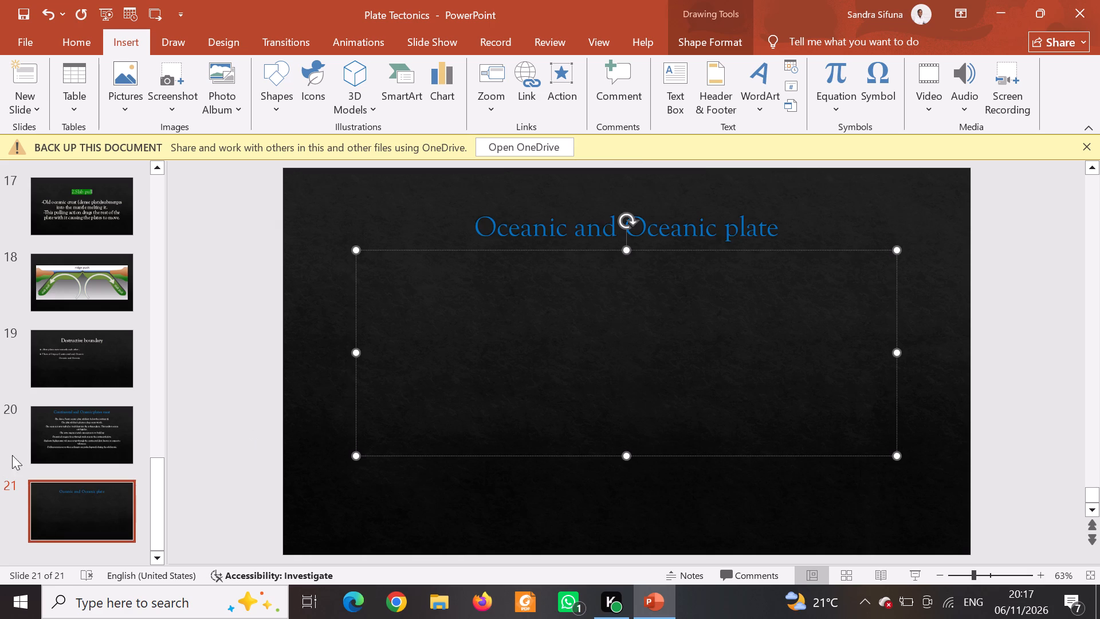
left_click(64, 430)
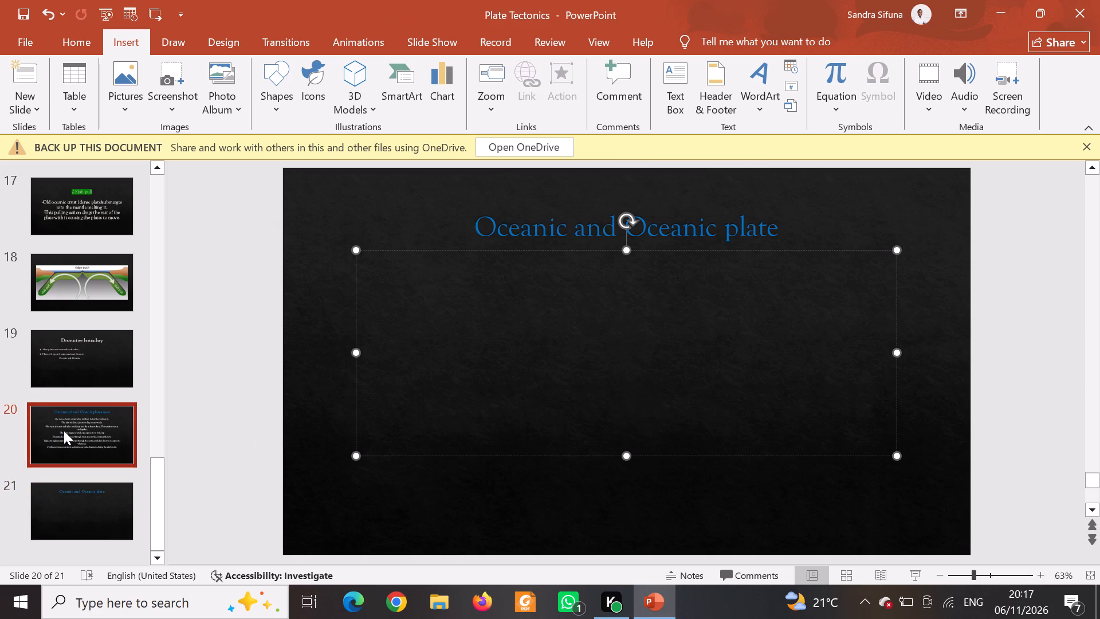
left_click(68, 499)
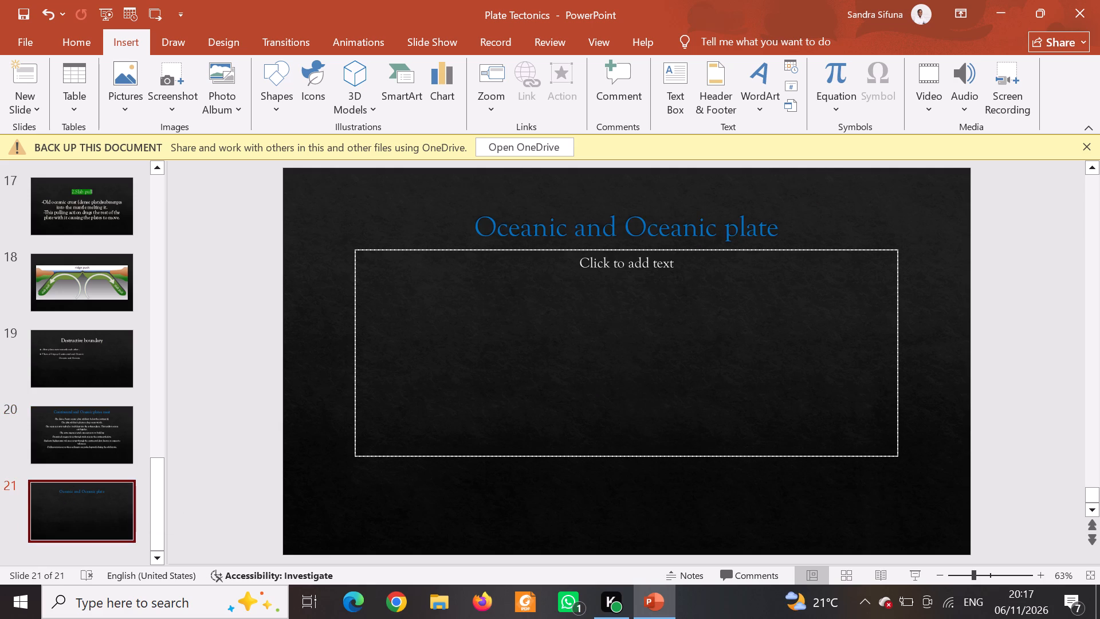
left_click(410, 270)
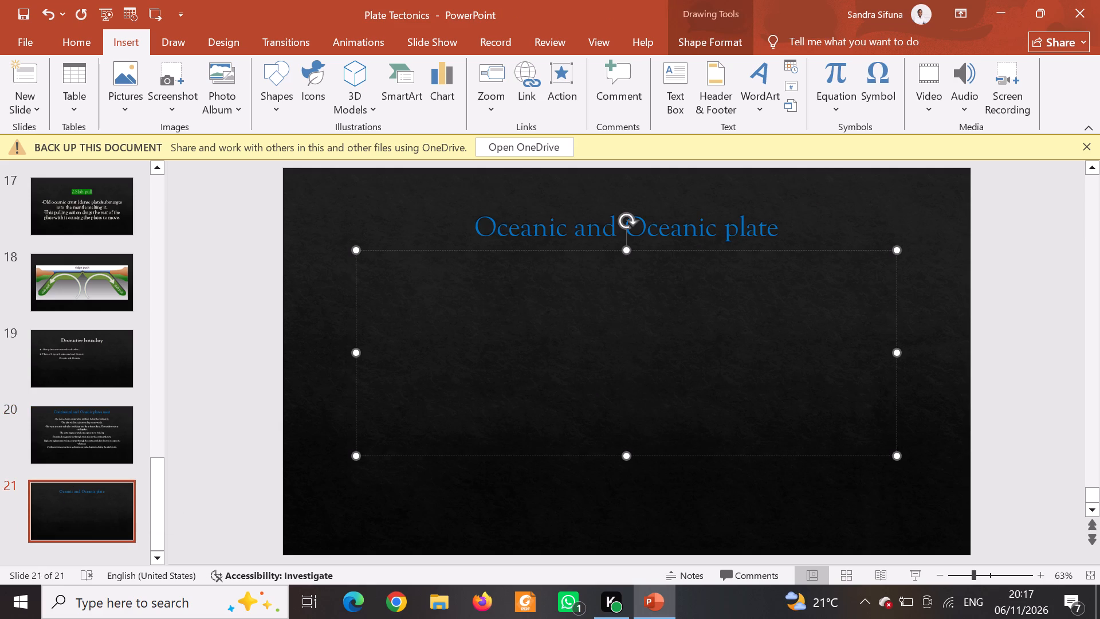
type("-O")
type("ne oceanic")
key("space")
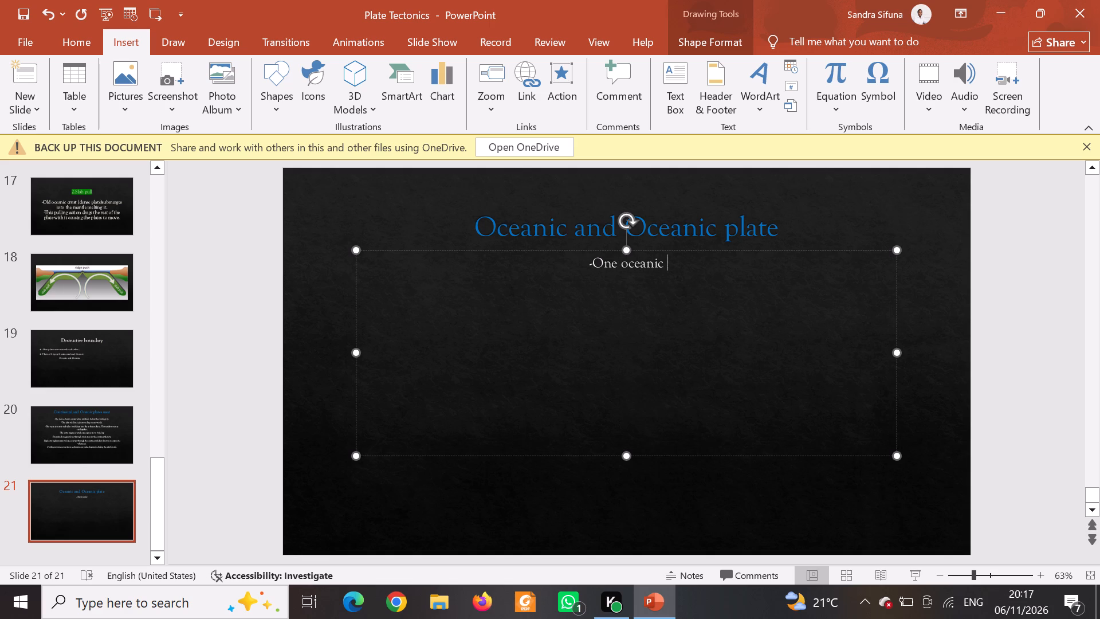
key("o")
key("BackSpace")
type("plate")
key("space")
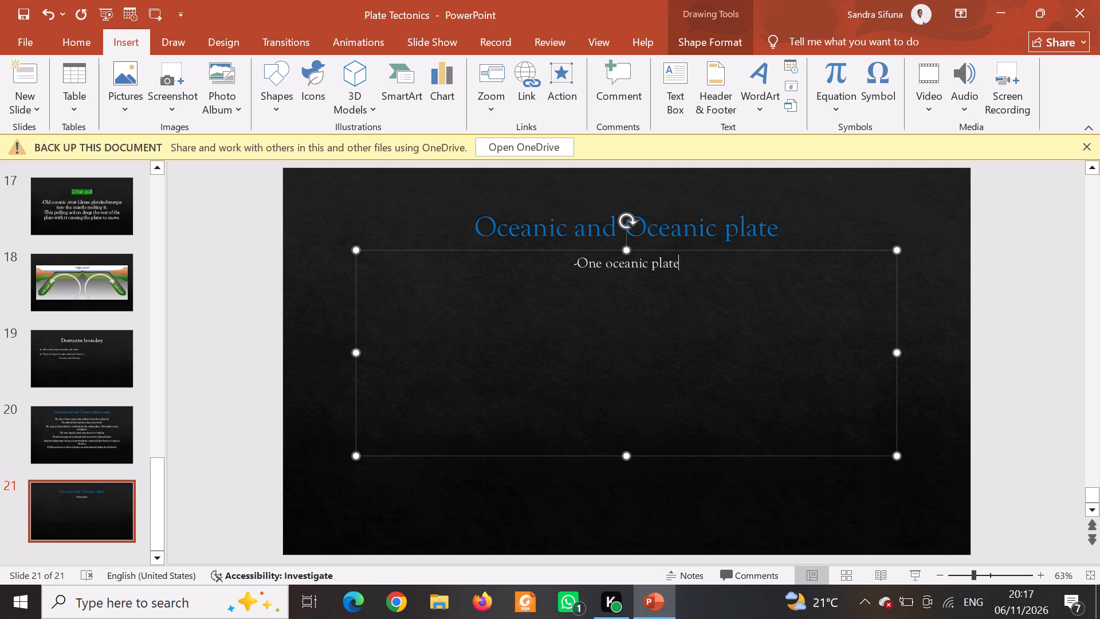
type("which")
key("space")
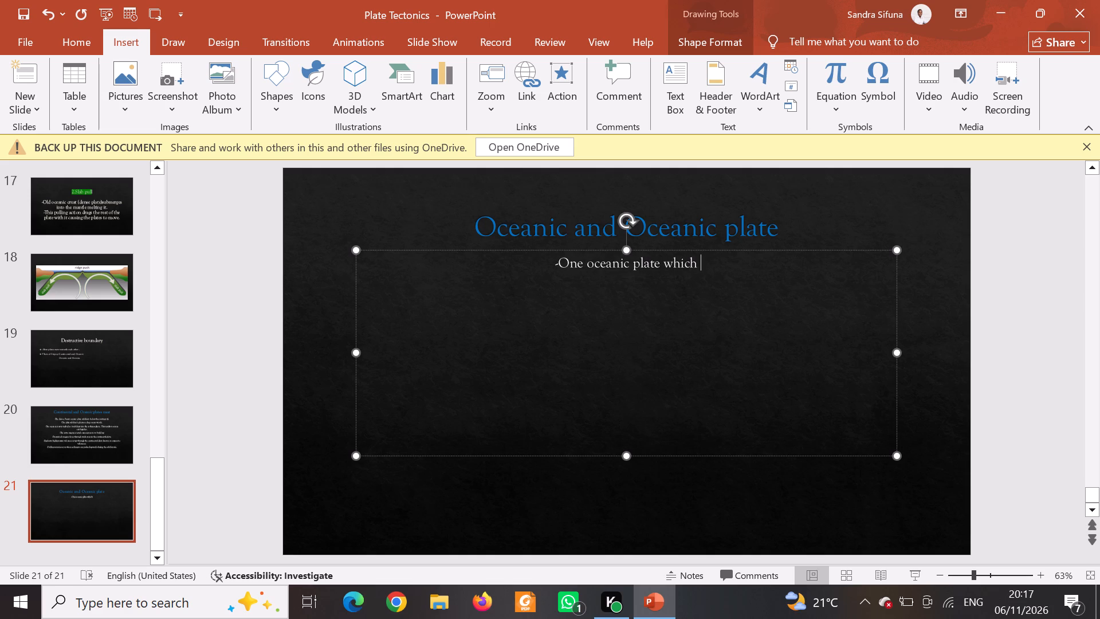
key("i")
type("s")
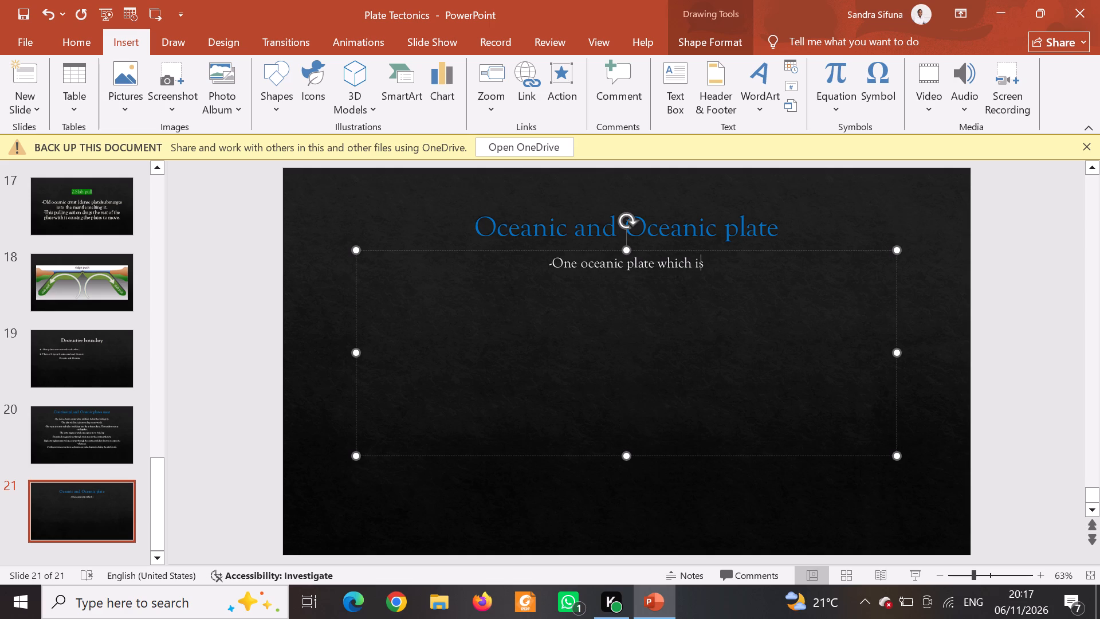
key("space")
type("heavier")
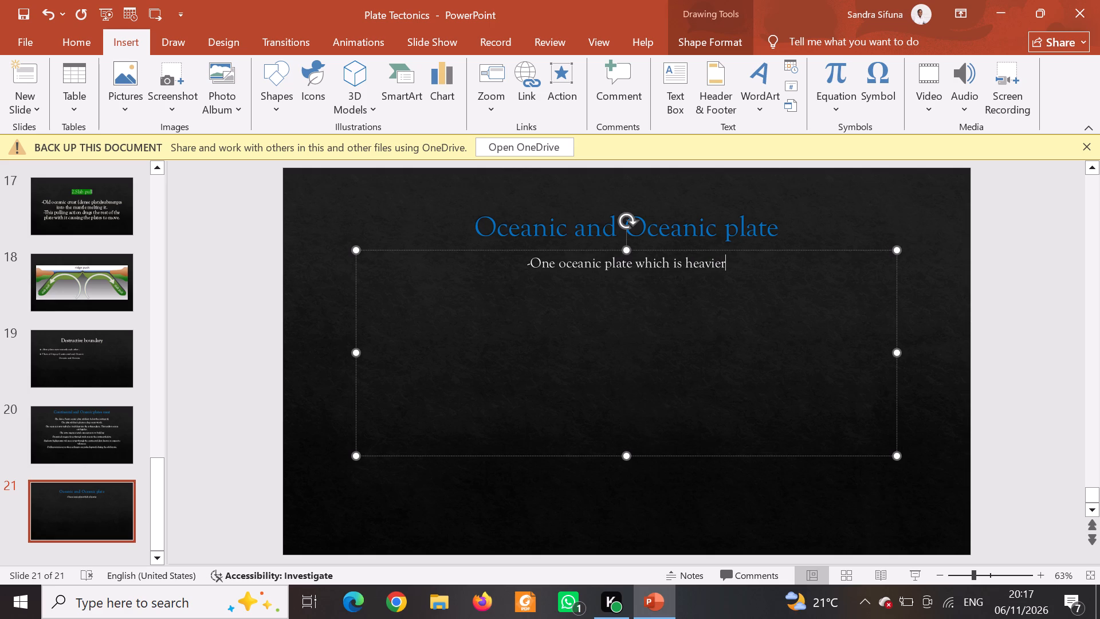
key("shift+parenleft")
type("old one")
key("shift+parenright")
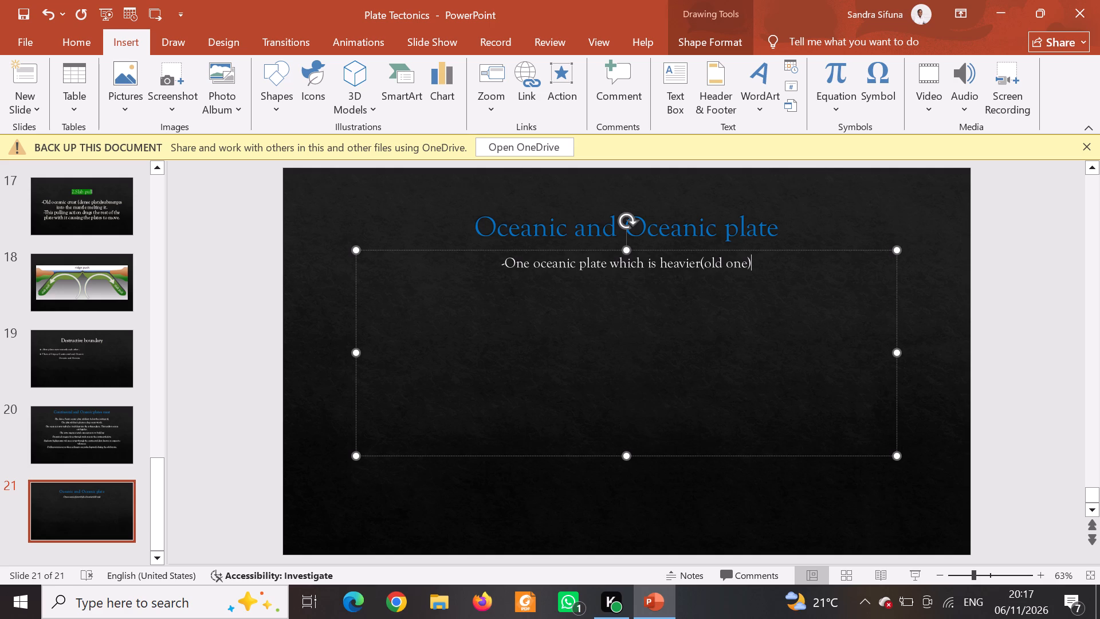
key("space")
type("wil")
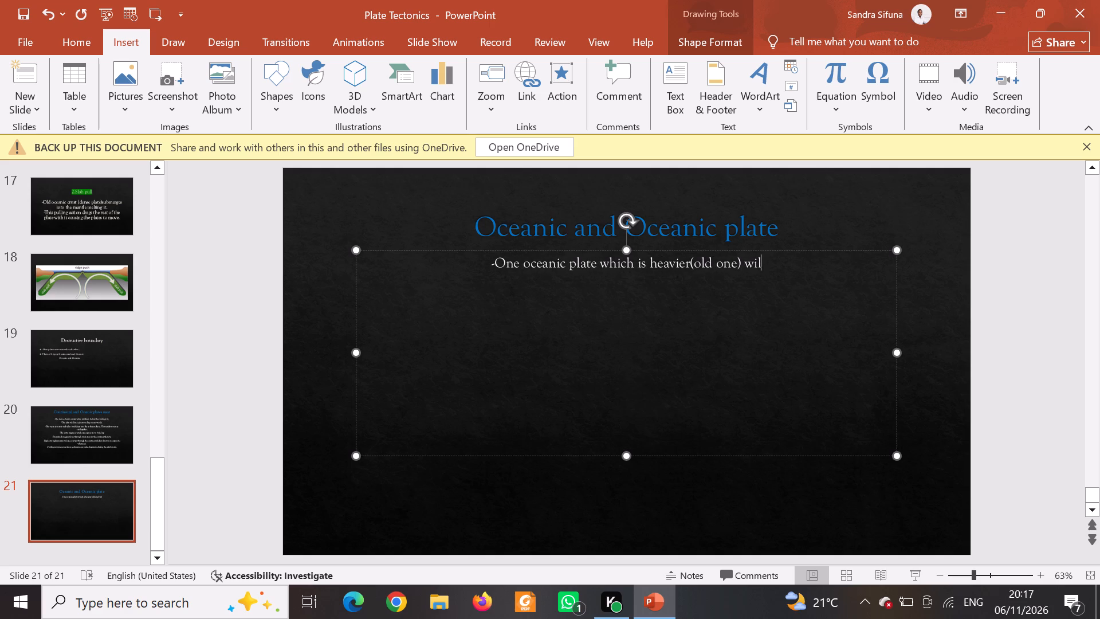
type("l be forced")
key("space")
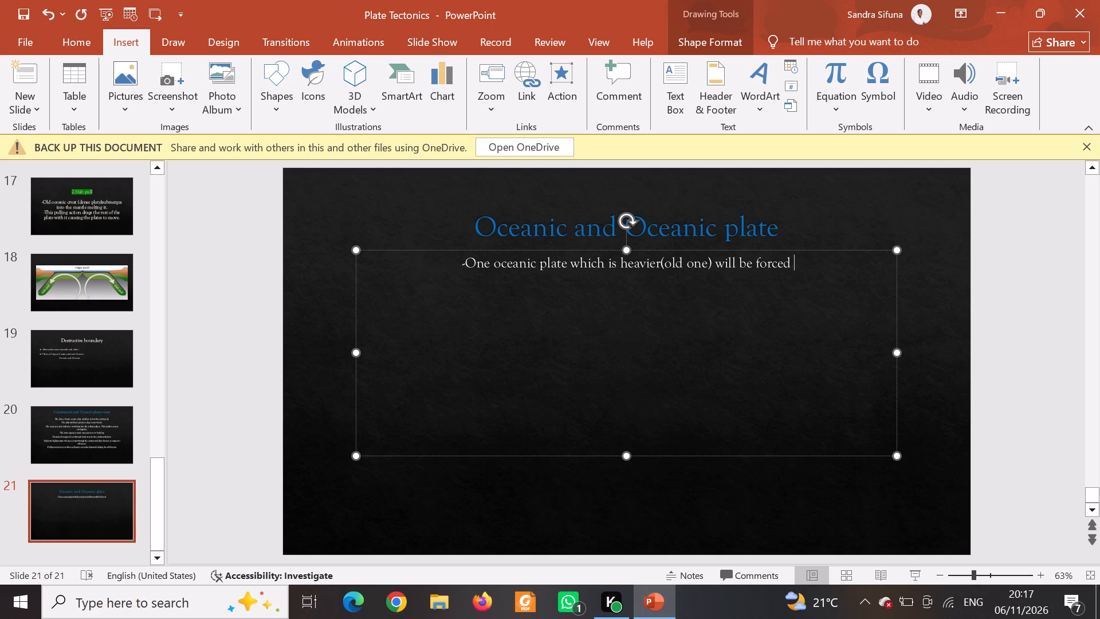
type("below the other")
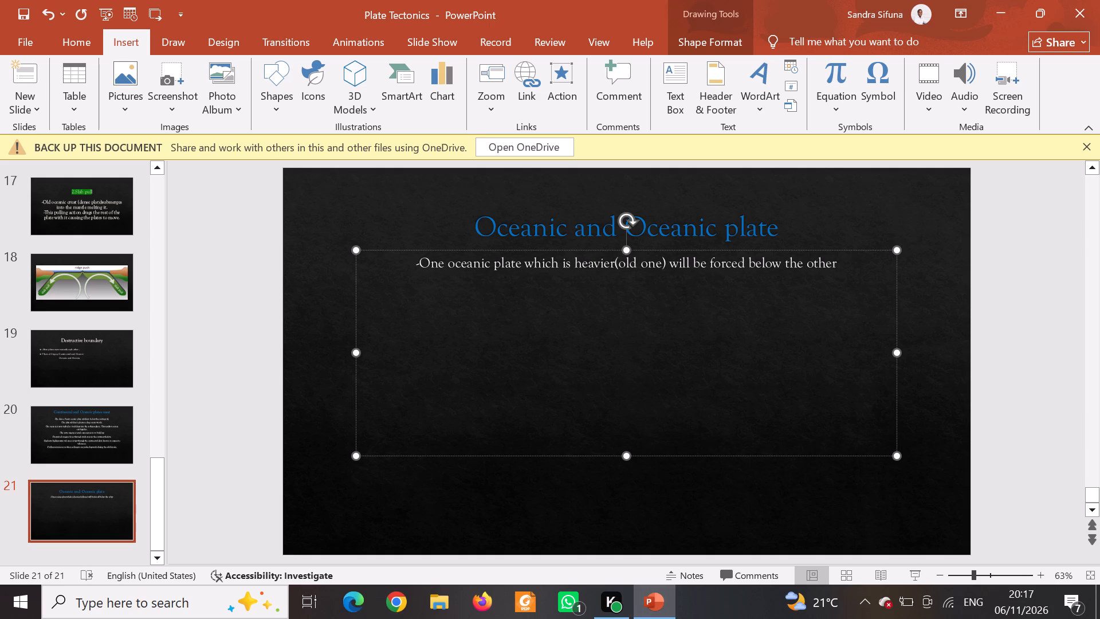
key("period")
Start a second body paragraph on slide 21 reading "-As it subducts it leaves an ocean trench .".
key("Return")
key("minus")
key("a")
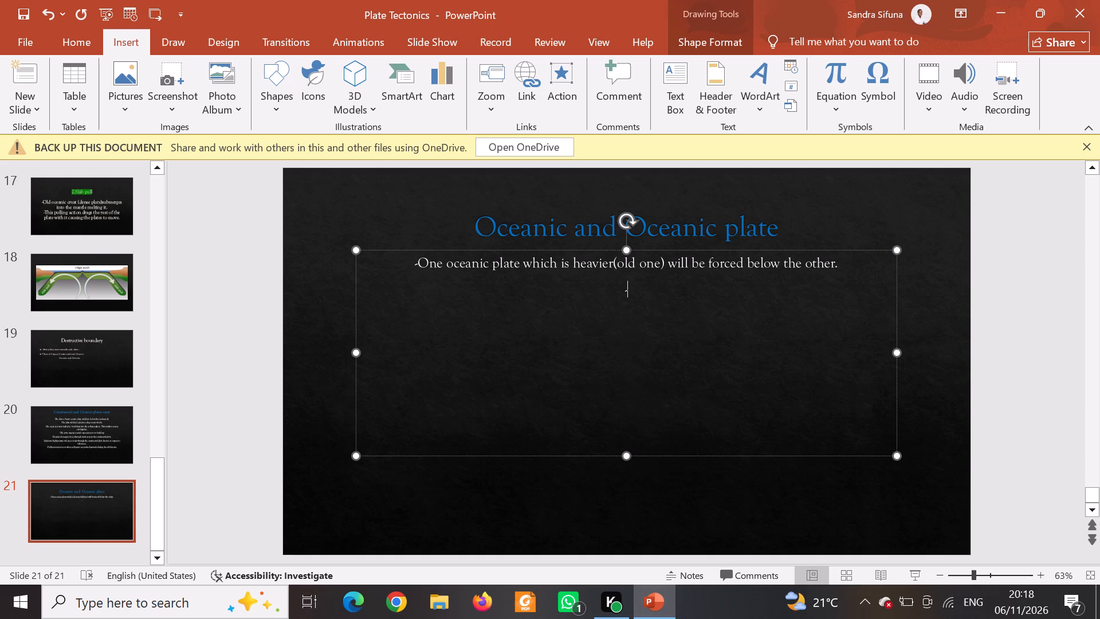
key("space")
type("it su")
type("bducts")
key("space")
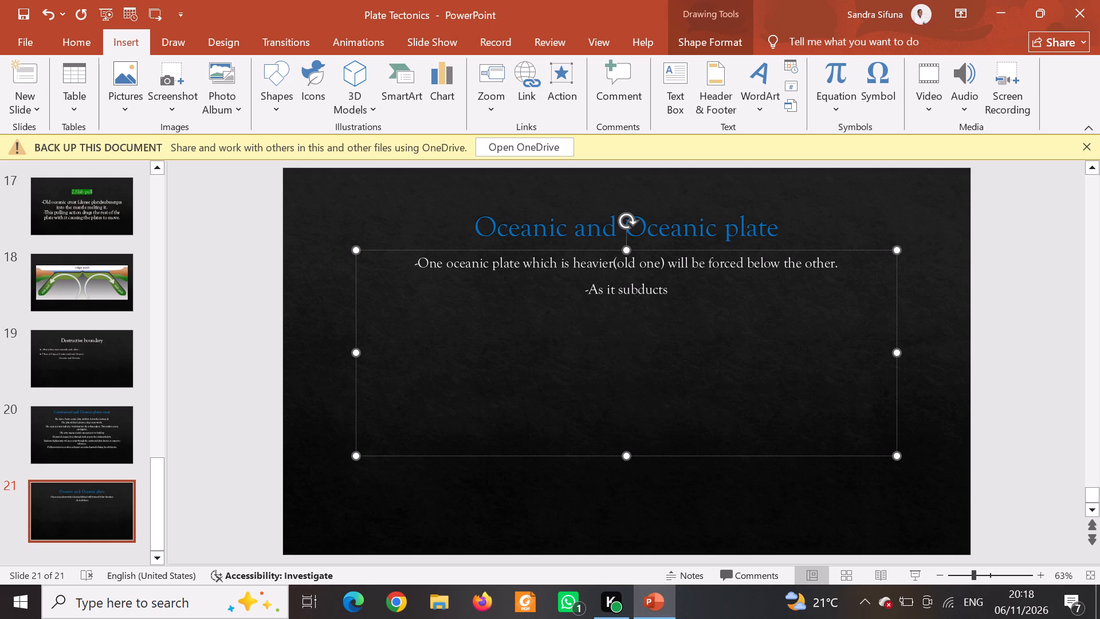
type("it")
key("space")
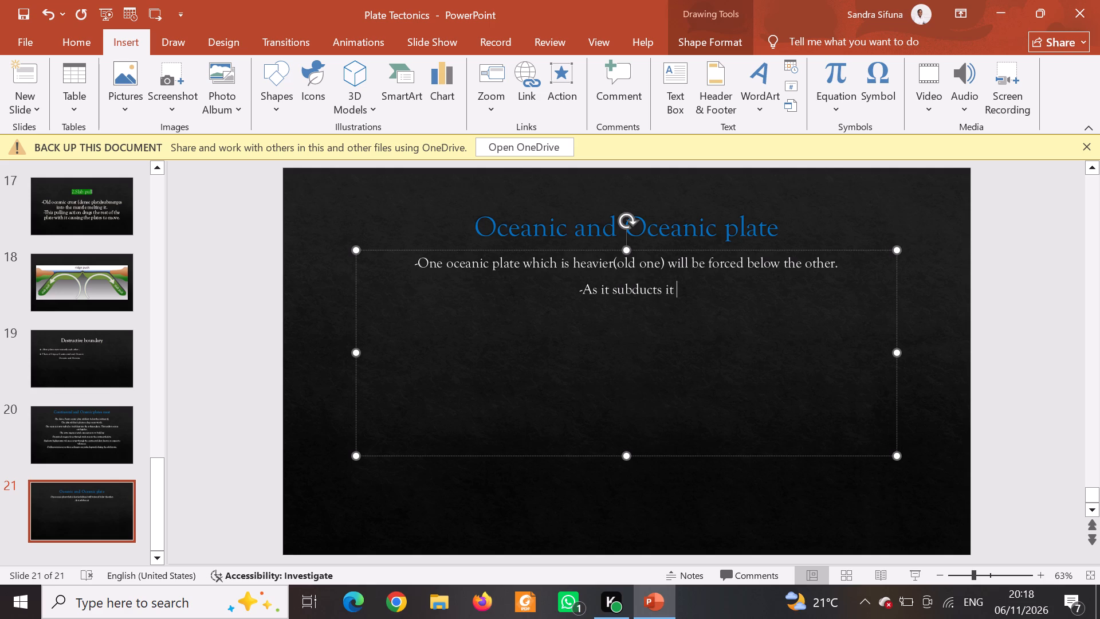
type("leaves")
key("space")
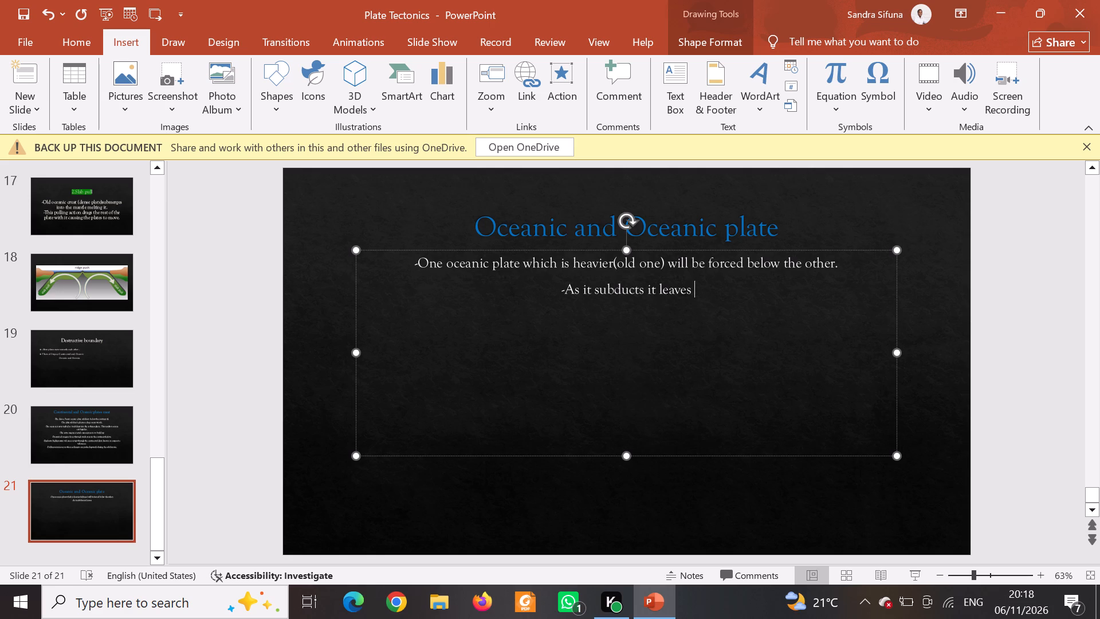
type("an ocea")
type("n trench")
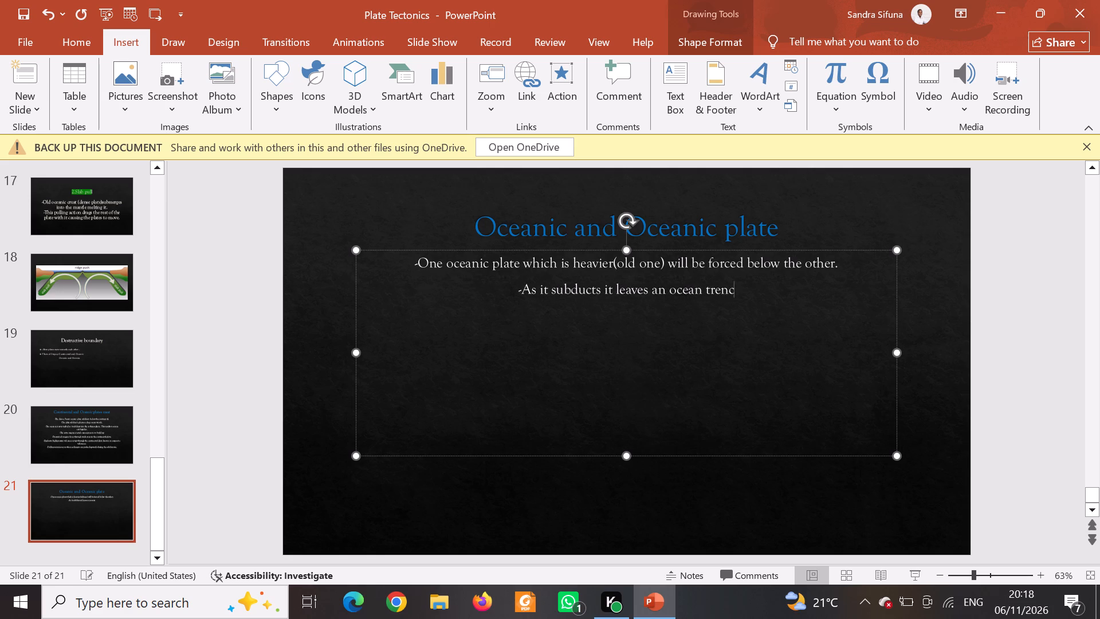
key("space")
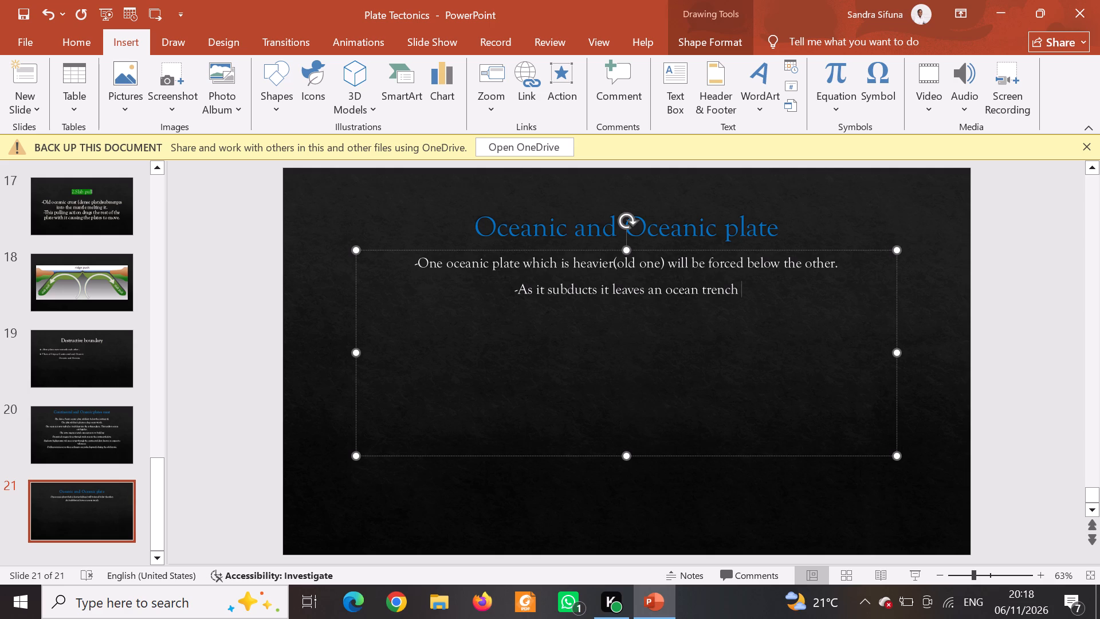
key("period")
Continue slide 21's second point with "The subducted plate is melted out increasing pressure".
type("e")
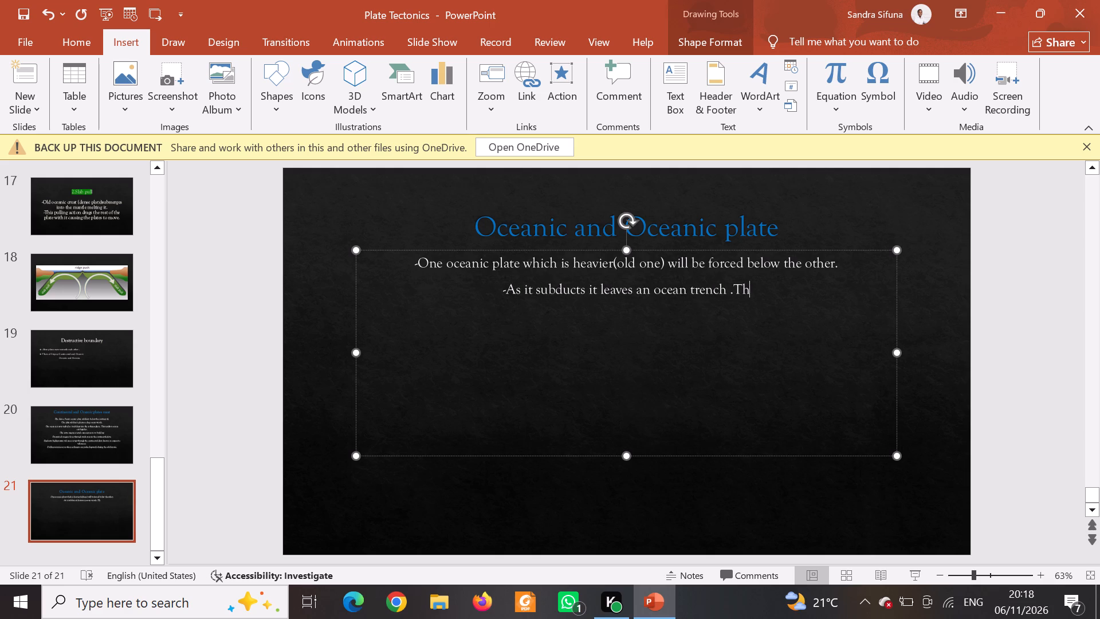
key("space")
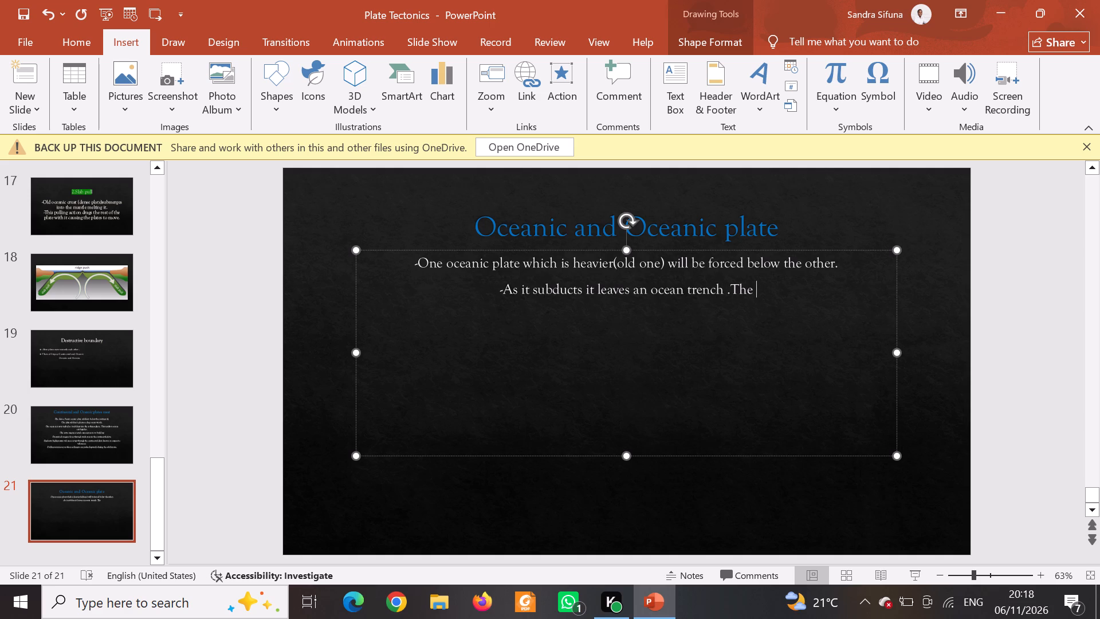
type("subducted")
key("space")
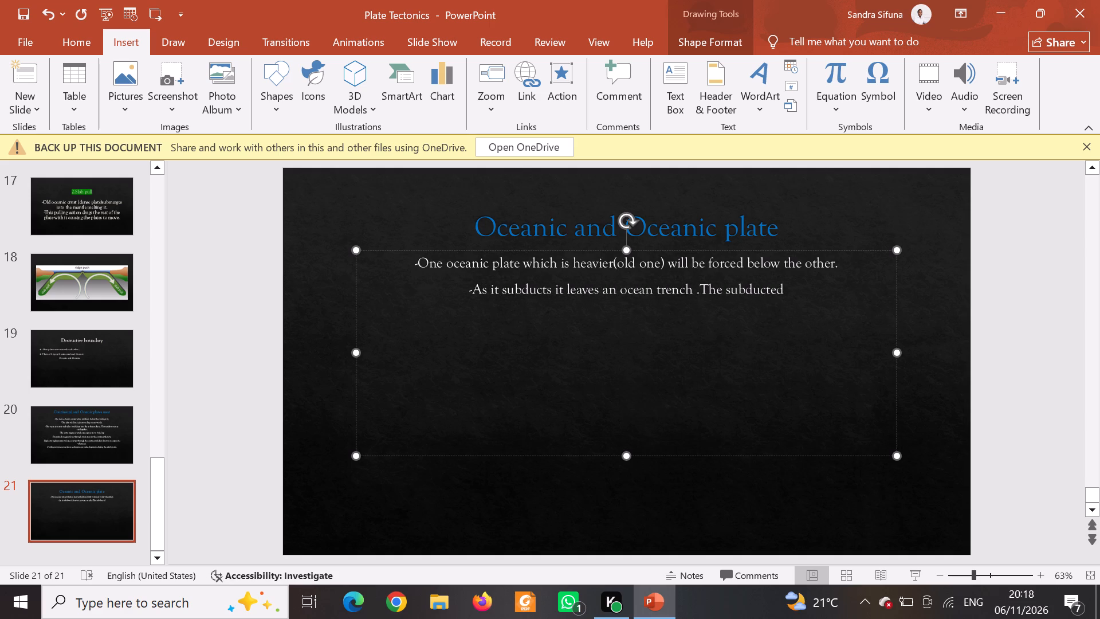
type("plla")
key("BackSpace")
key("BackSpace")
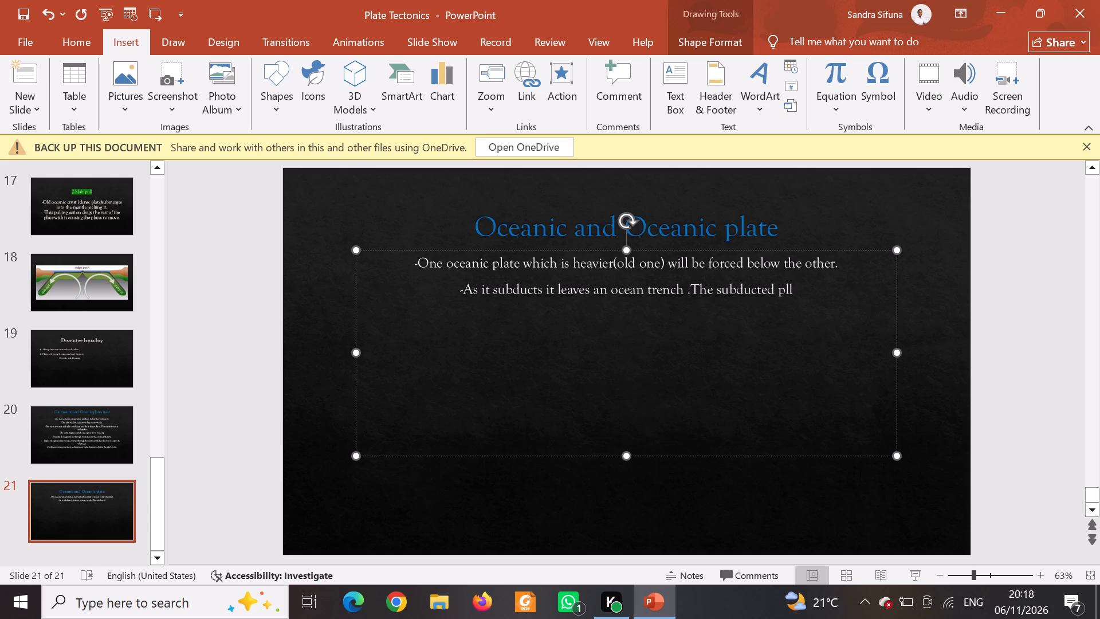
type("ate")
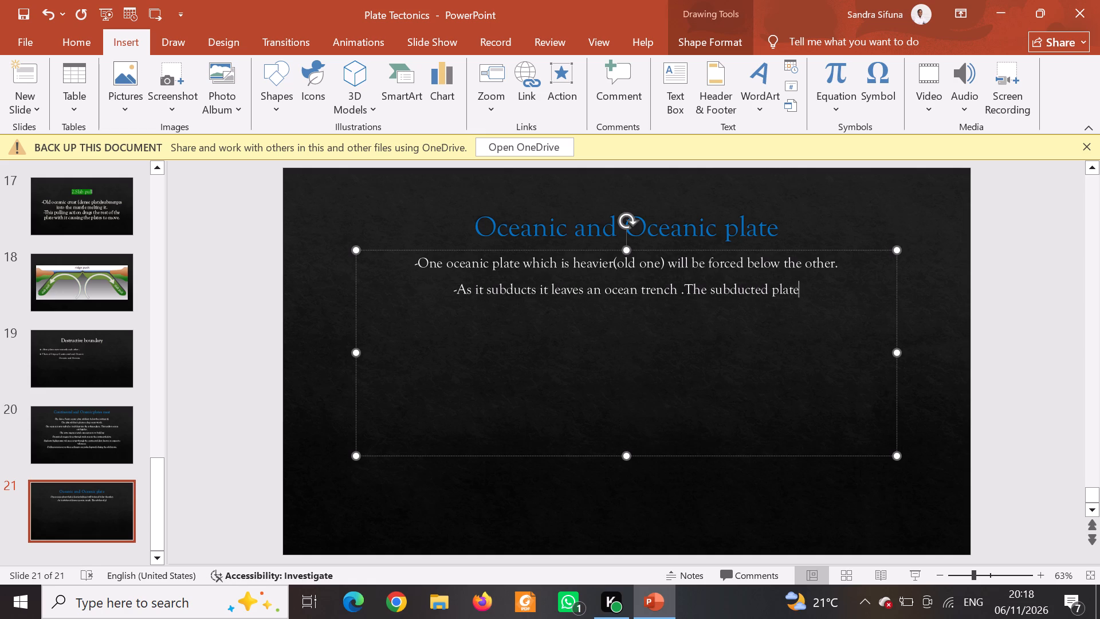
key("space")
type("is melted")
key("space")
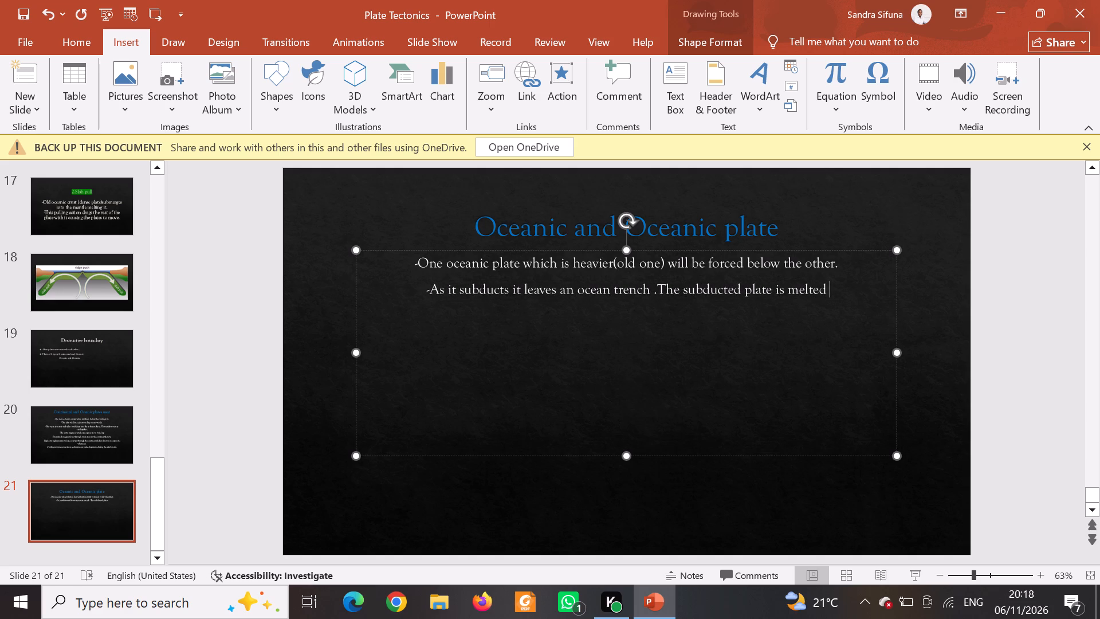
type("out")
key("space")
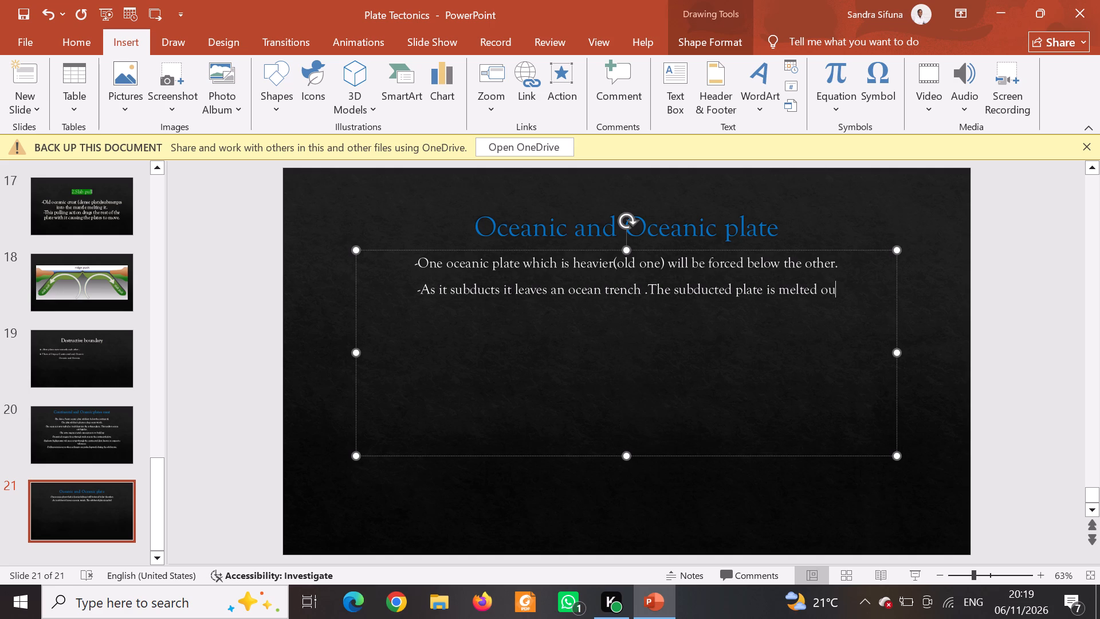
type("inceasin")
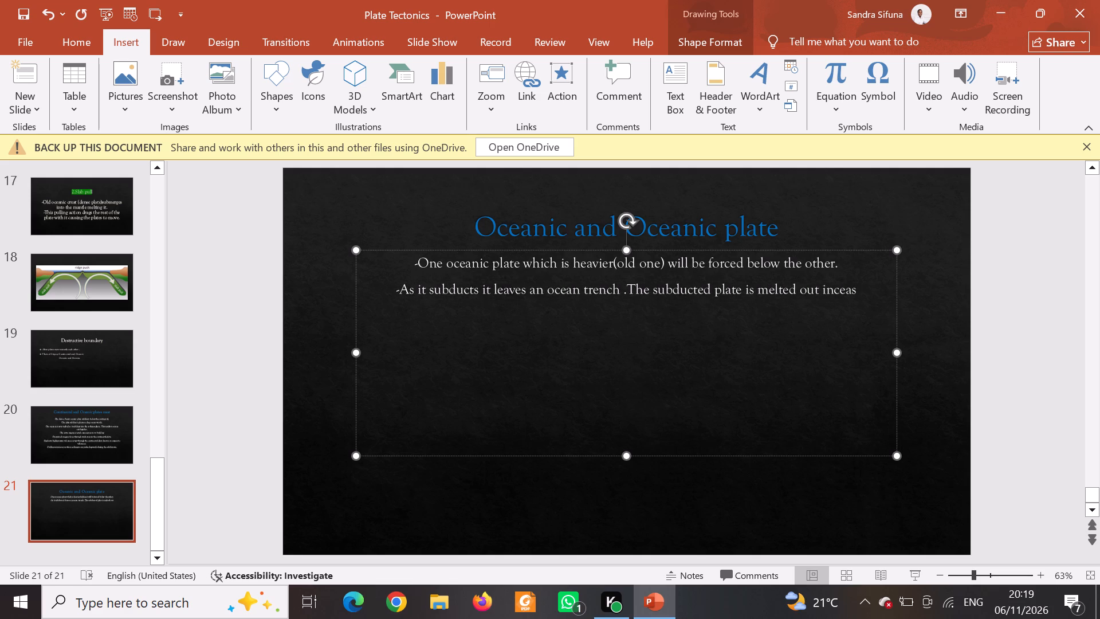
key("BackSpace")
key("BackSpace")
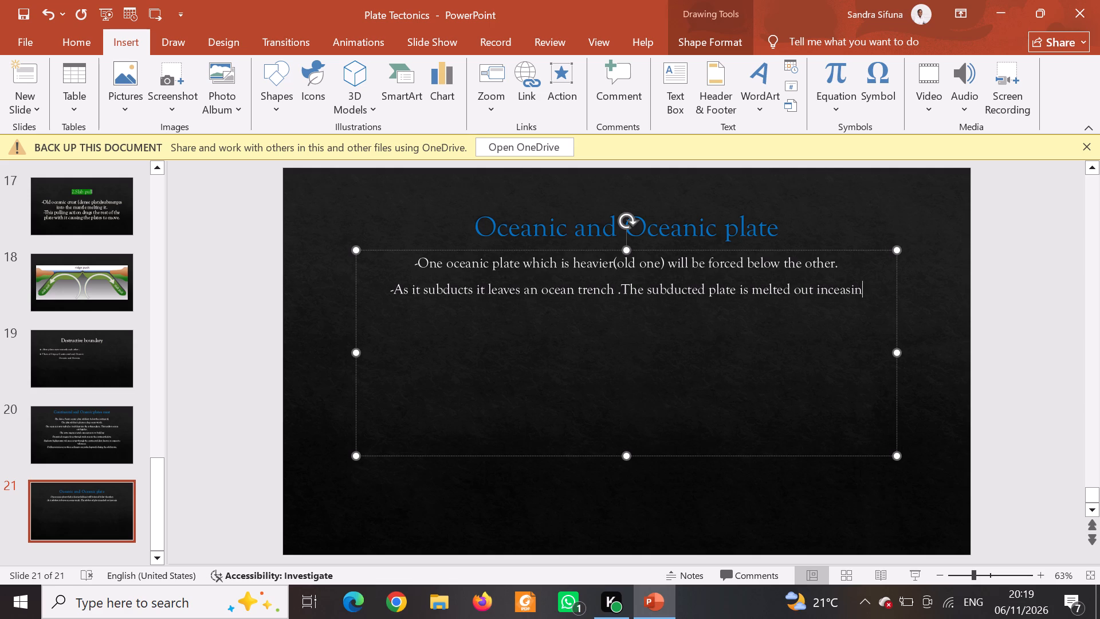
key("BackSpace")
key("BackSpace")
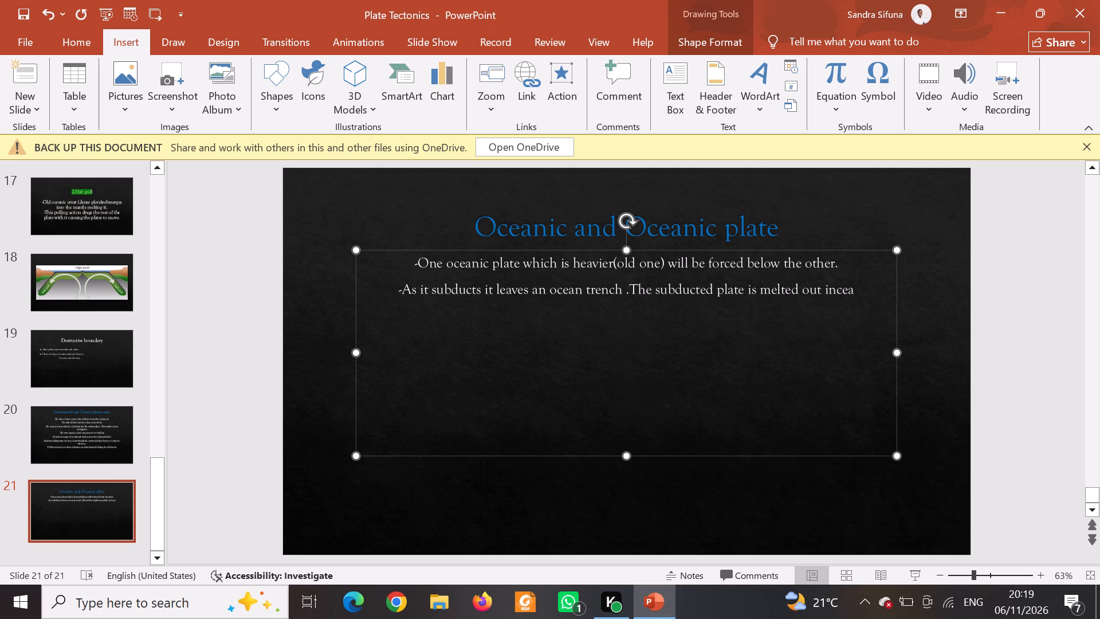
key("BackSpace")
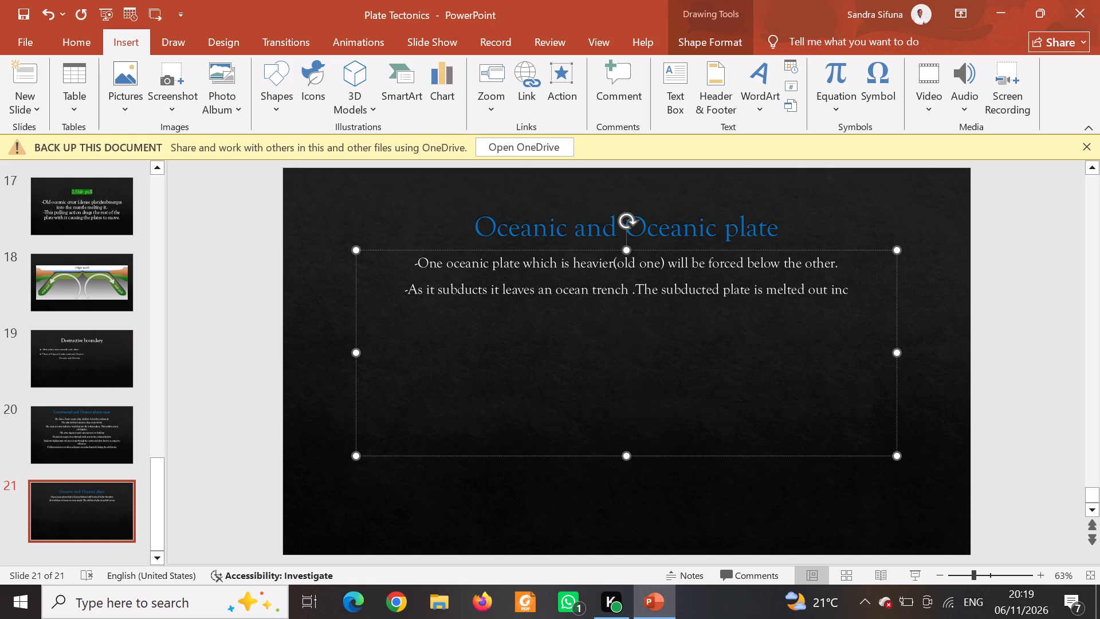
type("reasin")
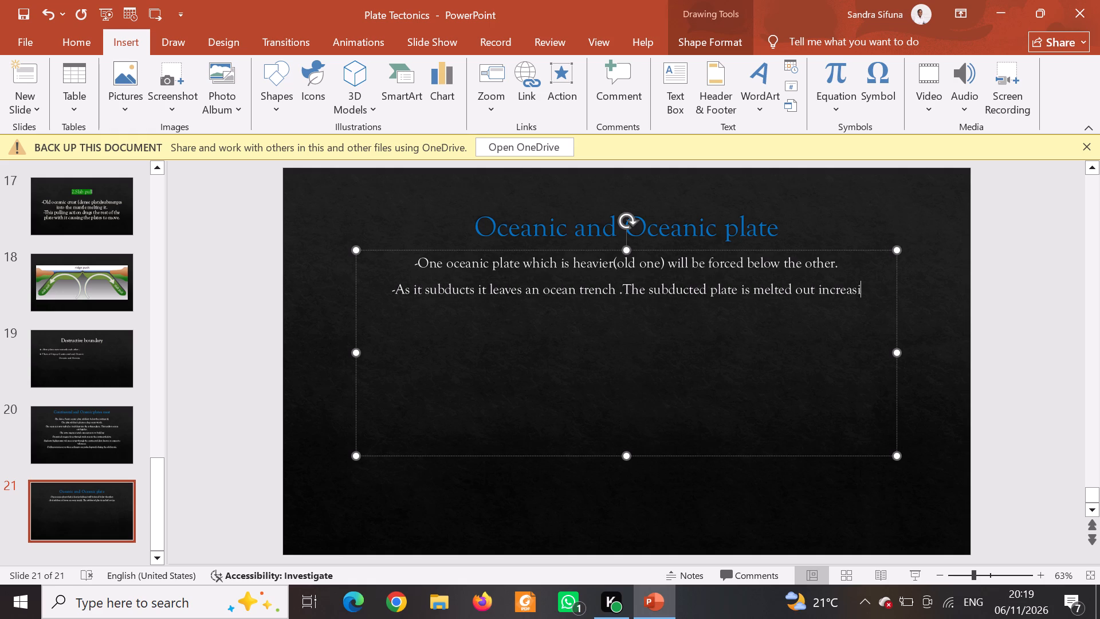
type("g pressure")
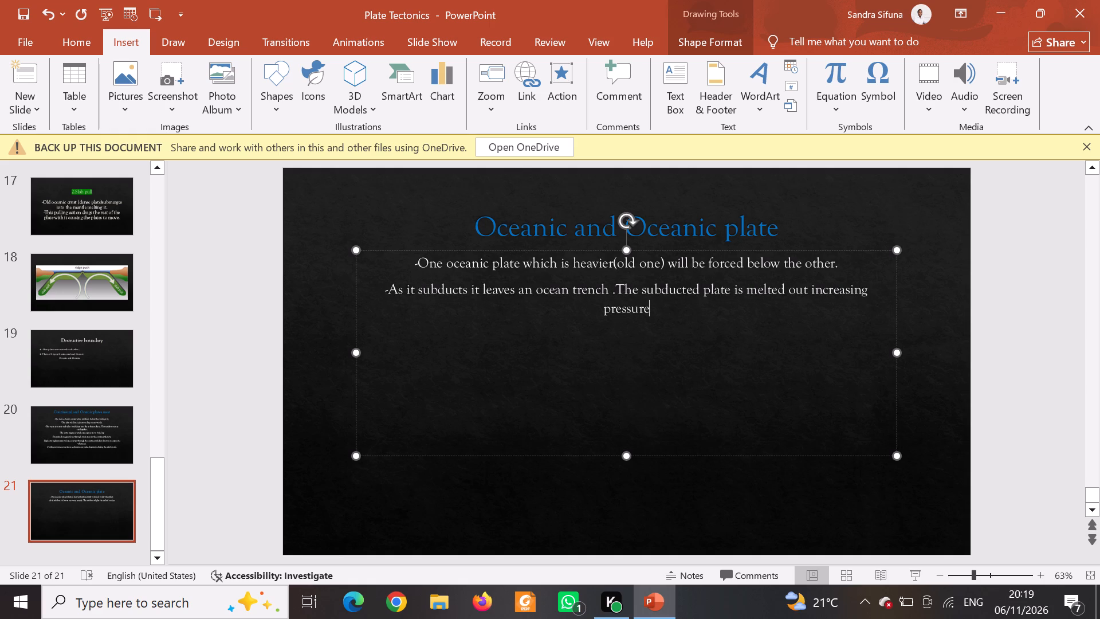
Complete slide 21's second point with "which leads to violent volcanic eruption forming island arcs".
key("space")
type("which")
key("space")
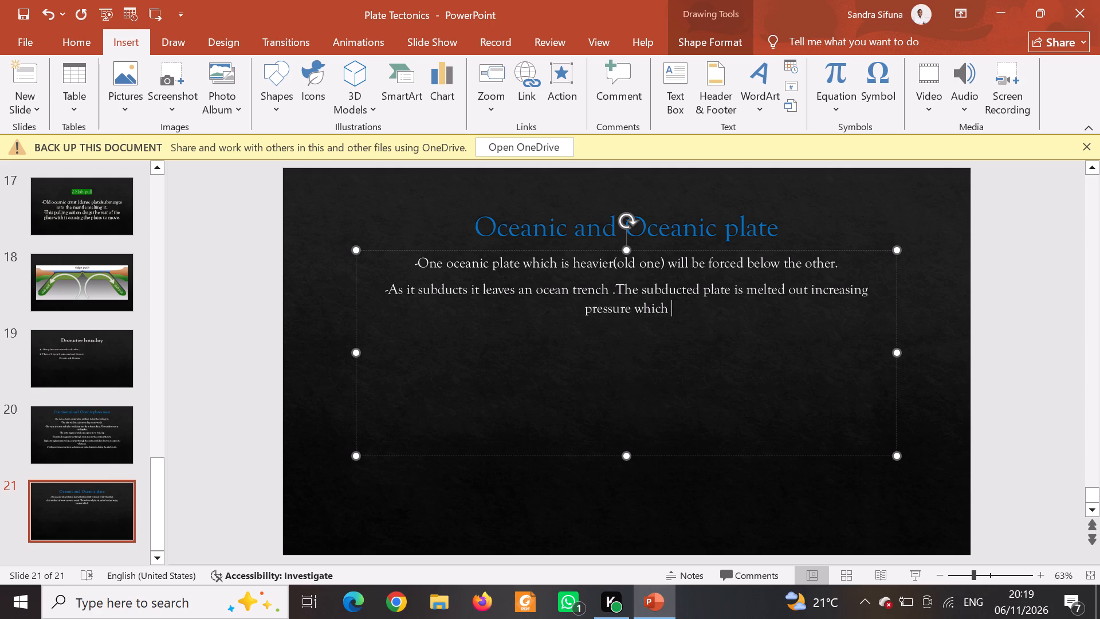
type("leads")
key("space")
type("to violent volcanic eru")
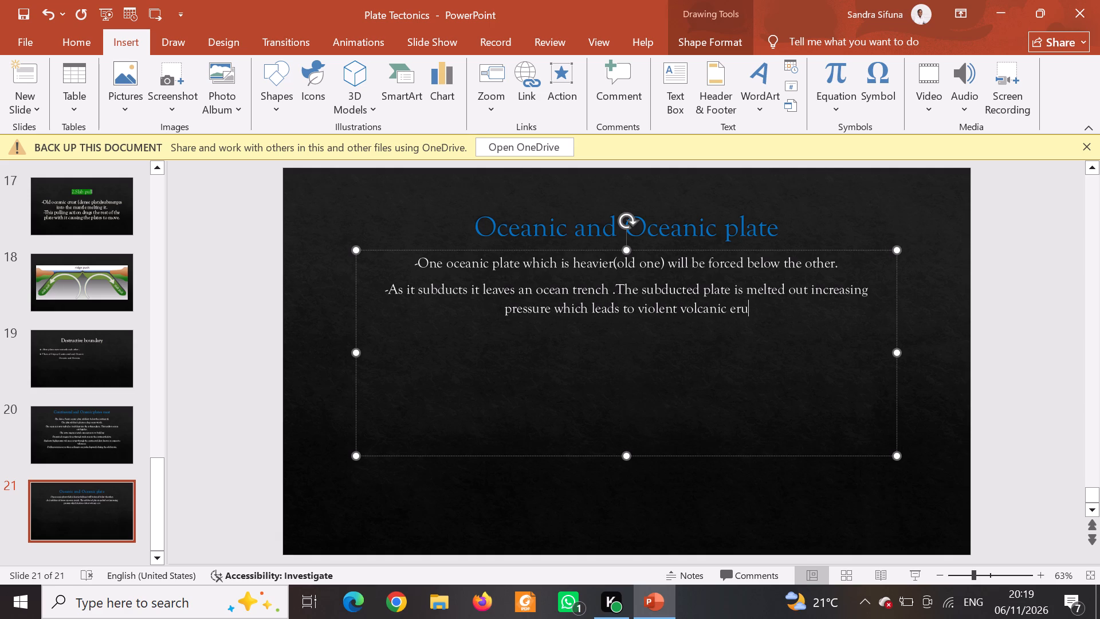
type("ption")
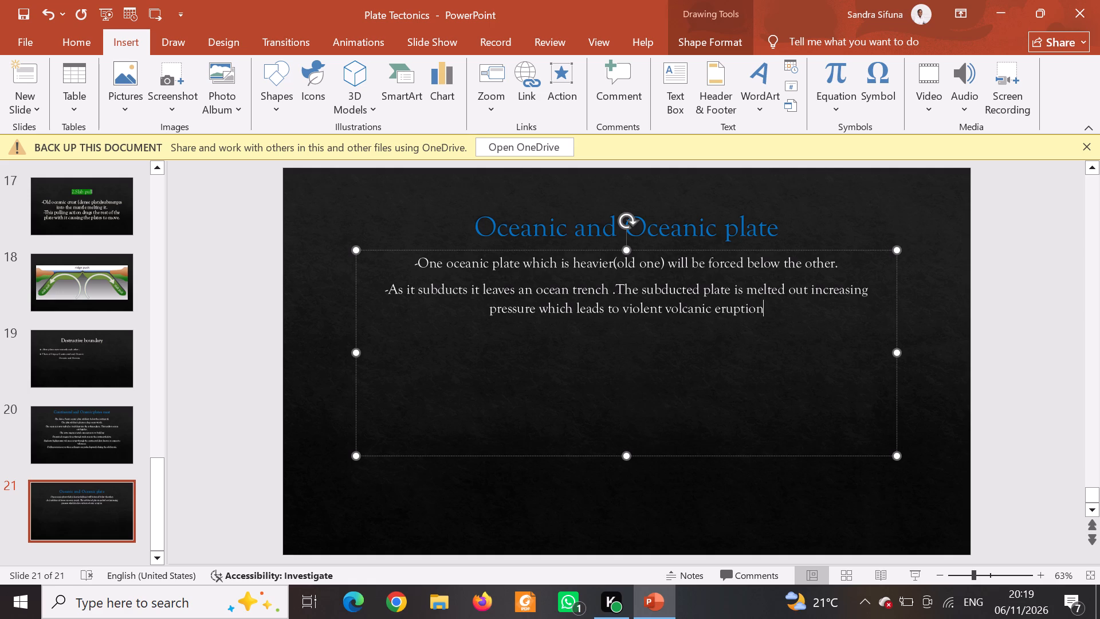
key("space")
type("formin")
key("g")
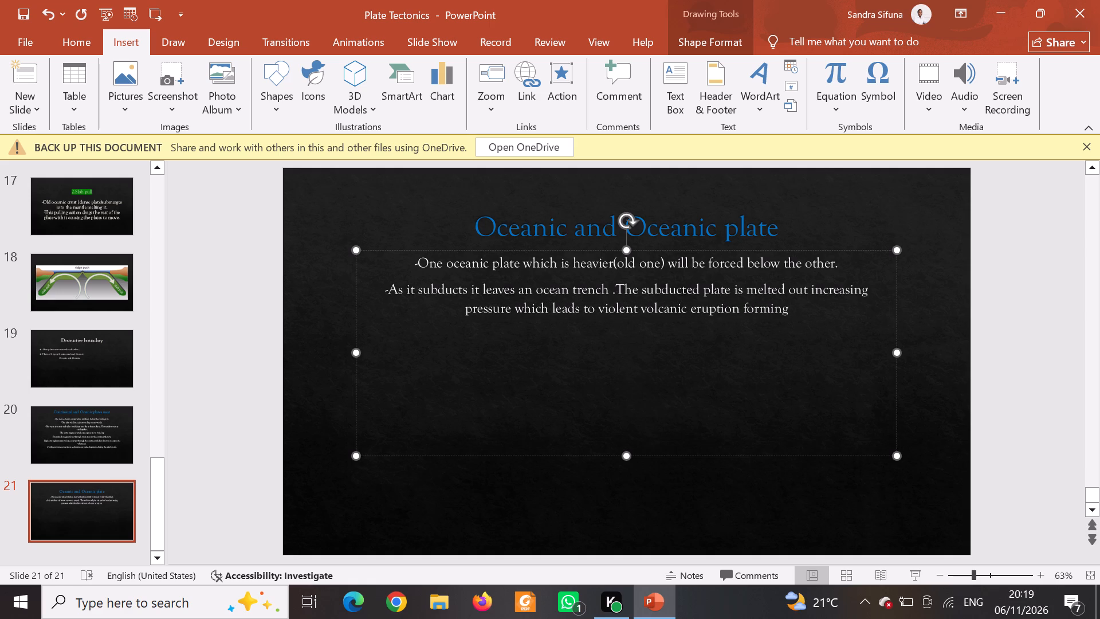
key("space")
type("island arc")
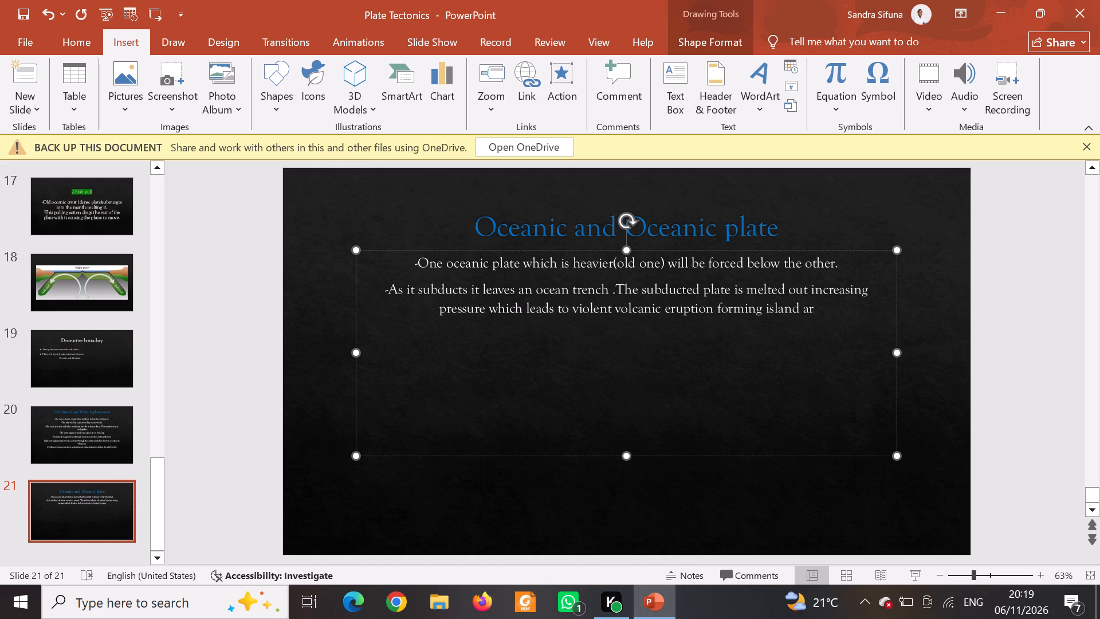
key("s")
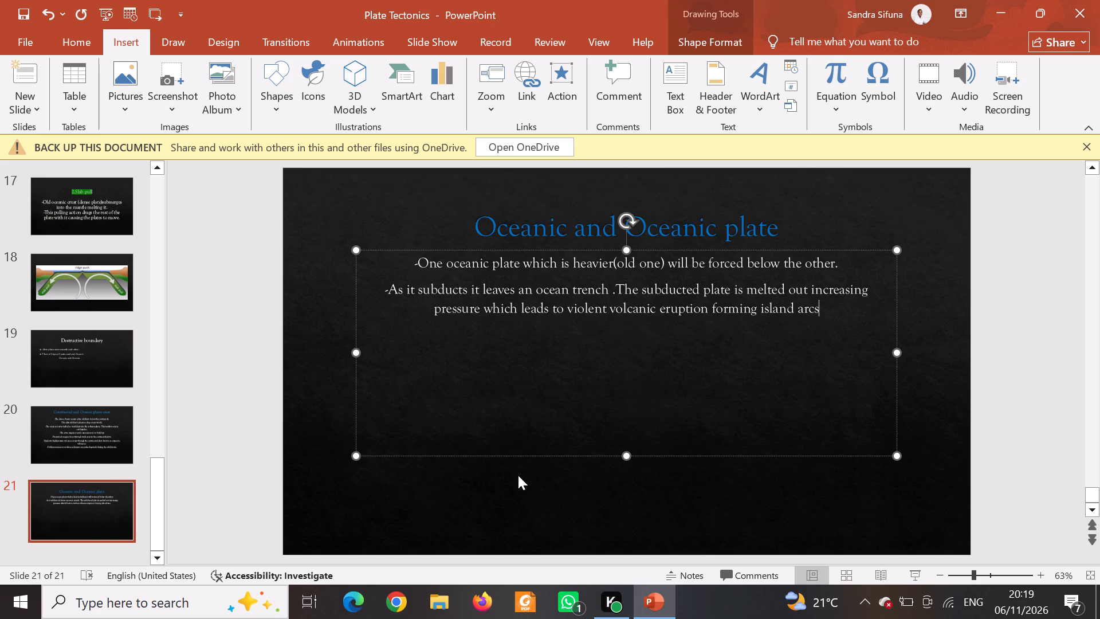
Start a third body paragraph on slide 21 reading "-The pacific oceanic plate".
key("Return")
key("minus")
type("pacific")
key("space")
type("ce")
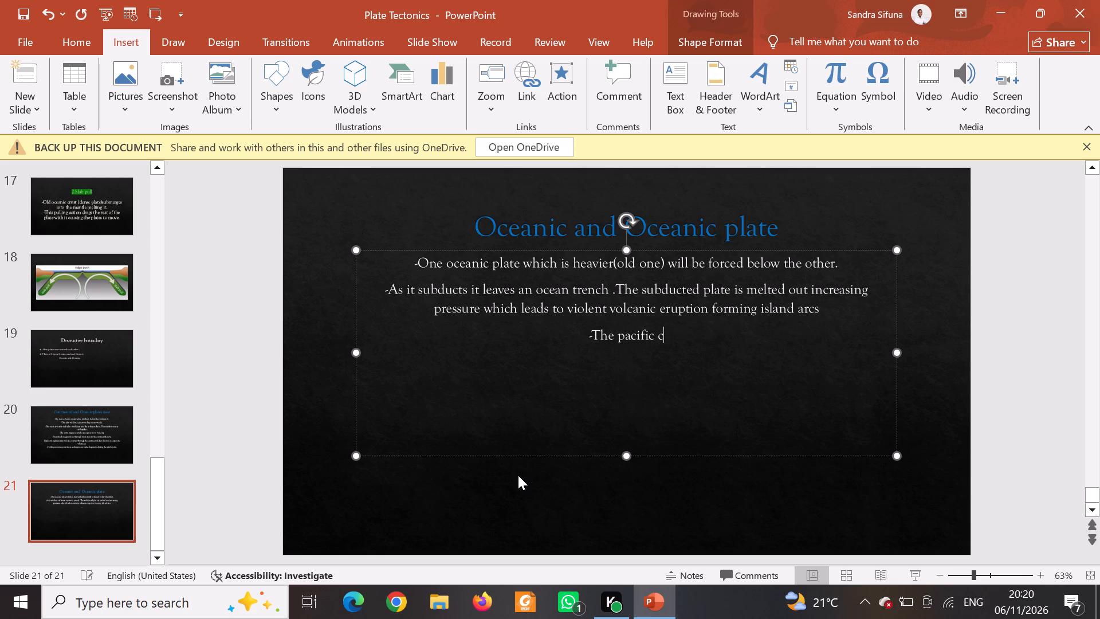
key("a")
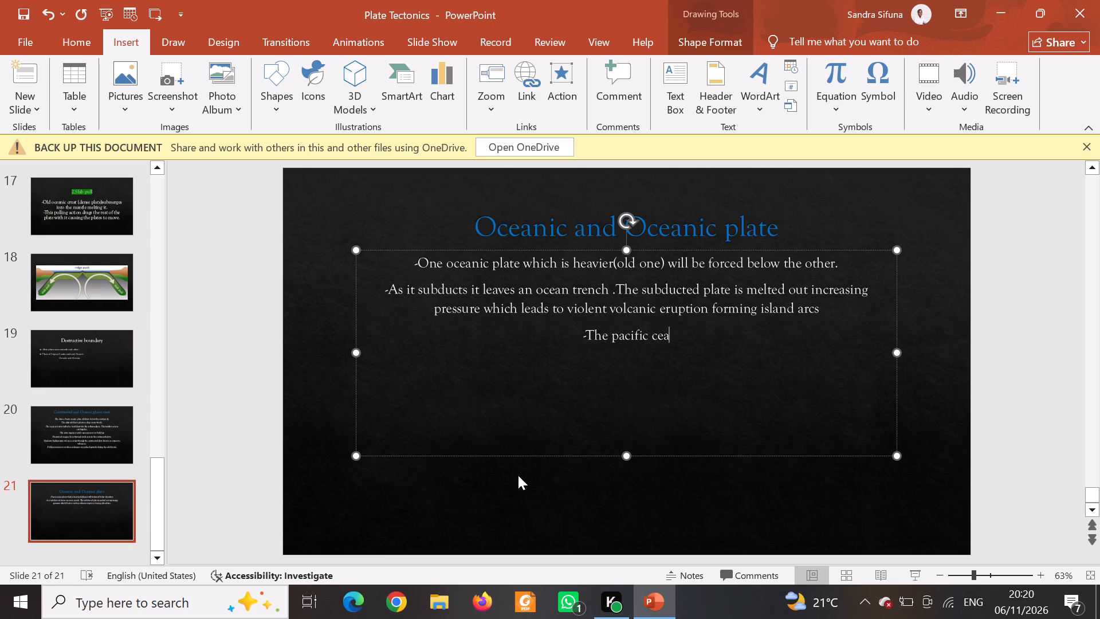
key("BackSpace")
key("BackSpace")
key("BackSpace")
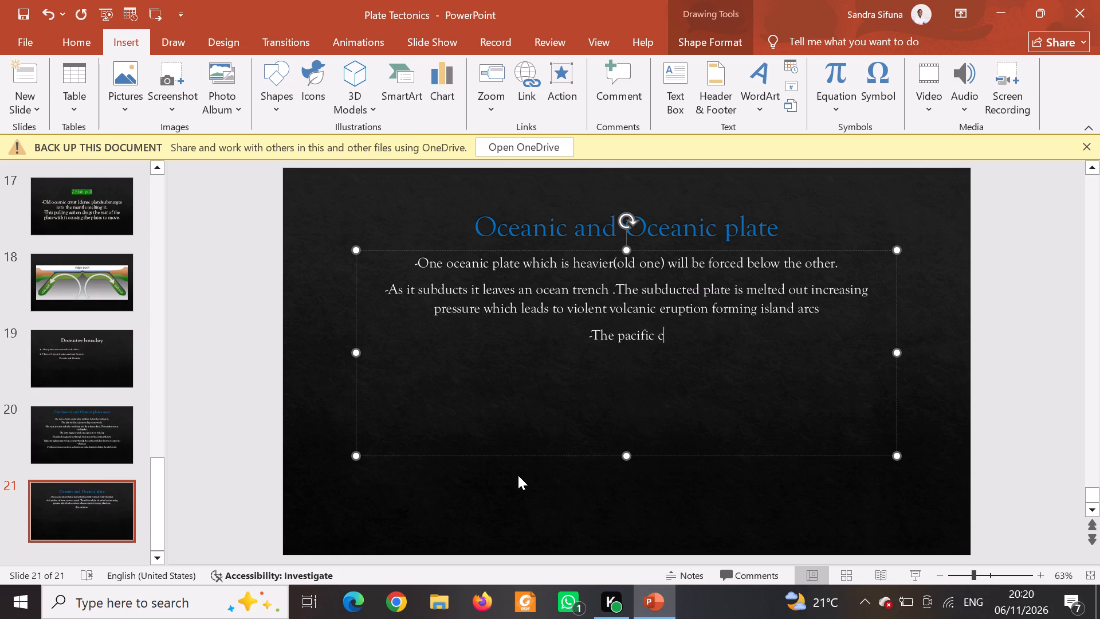
type("oceanic")
key("space")
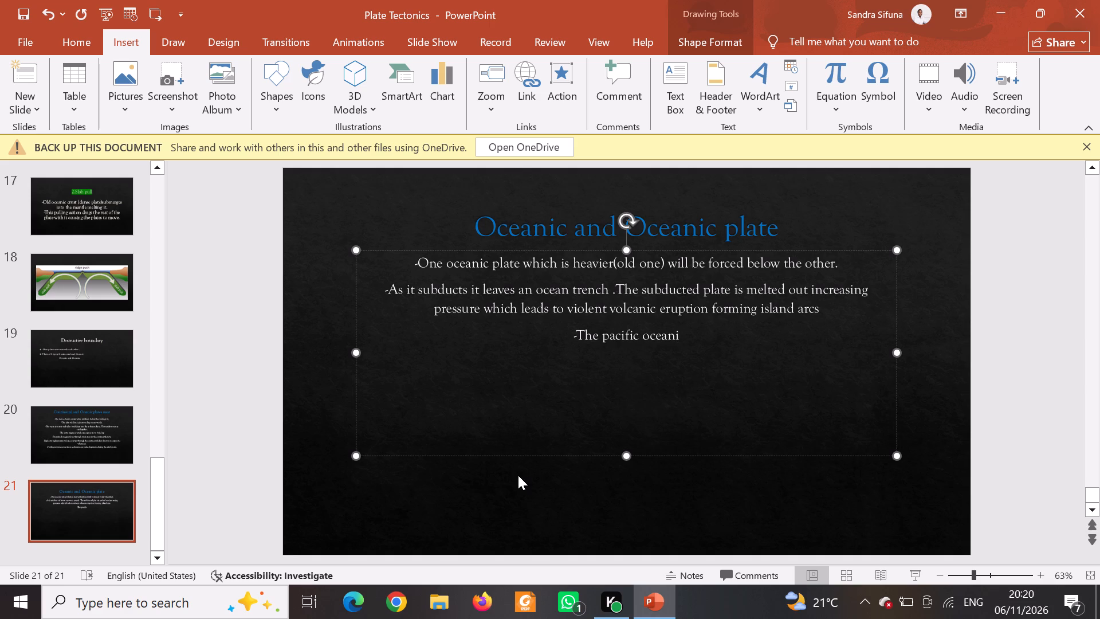
type("plate")
key("space")
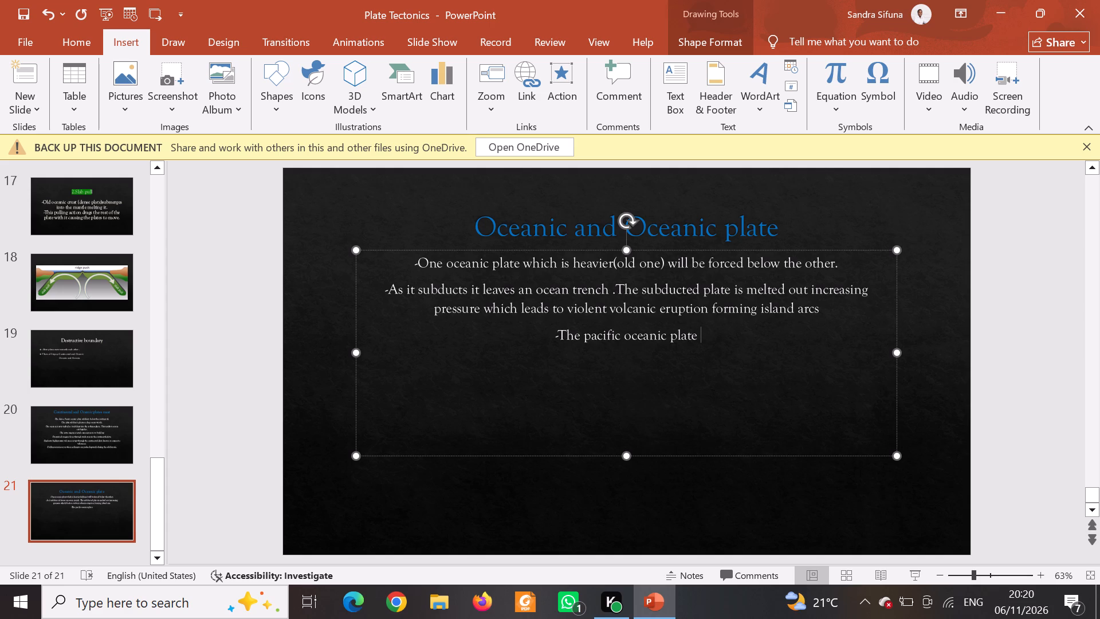
Complete the opening sentence of slide 21's third point with "and the Phillipines oceanic plate.".
type("and")
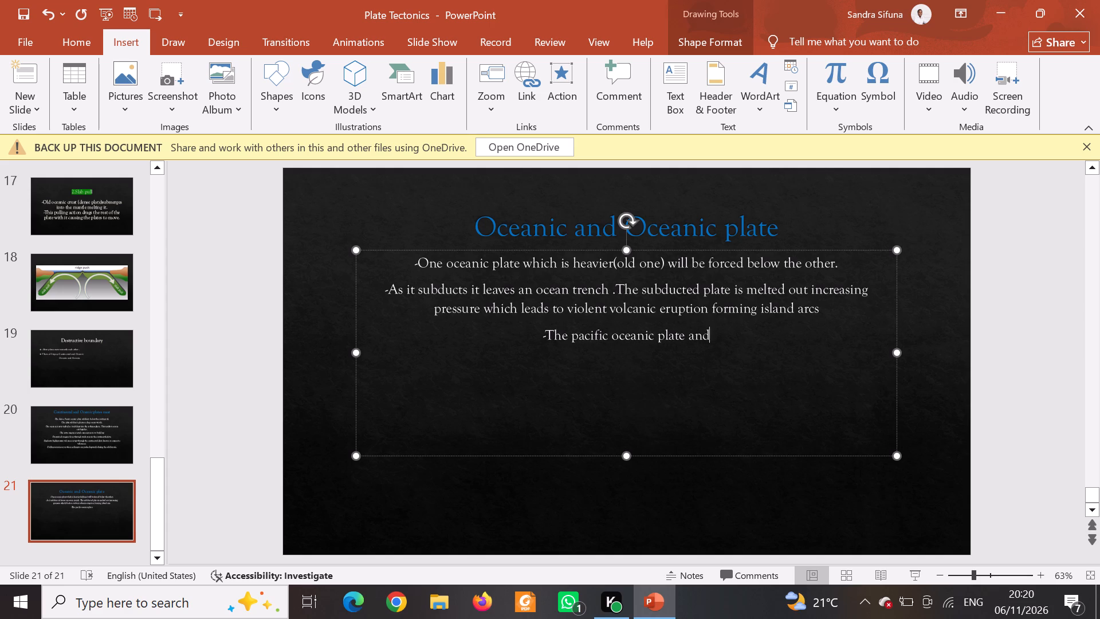
key("space")
type("the")
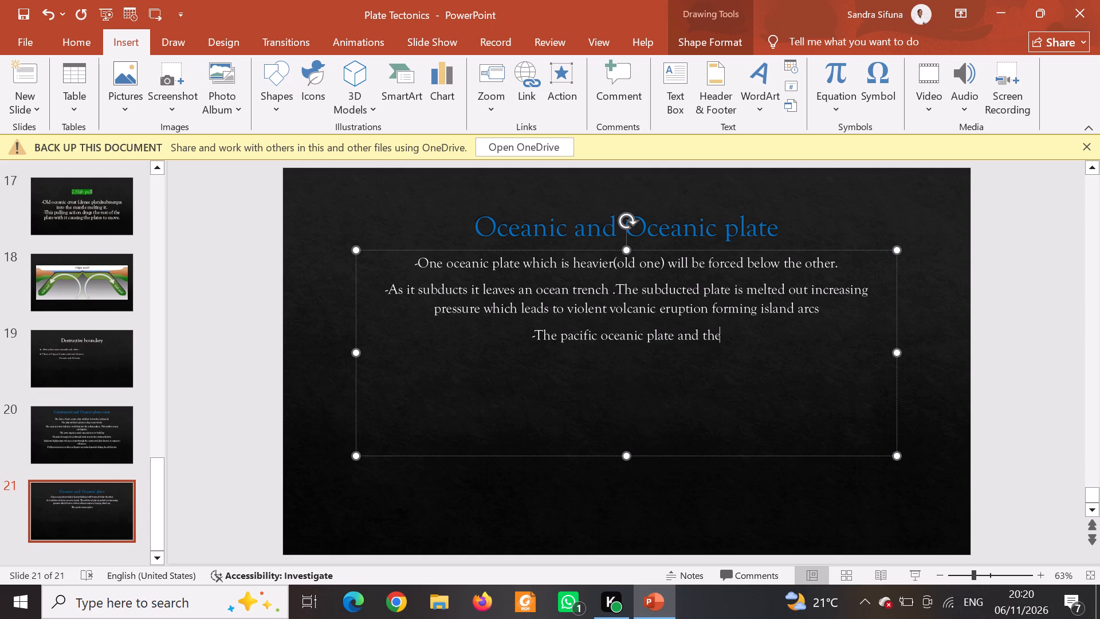
key("space")
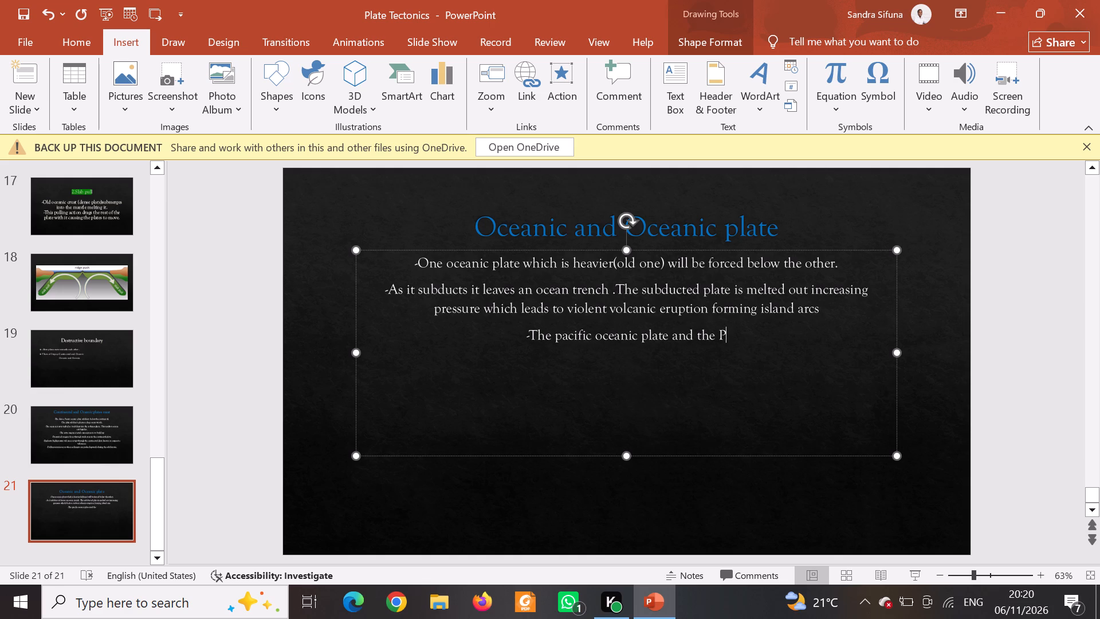
type("HILL")
type("IP")
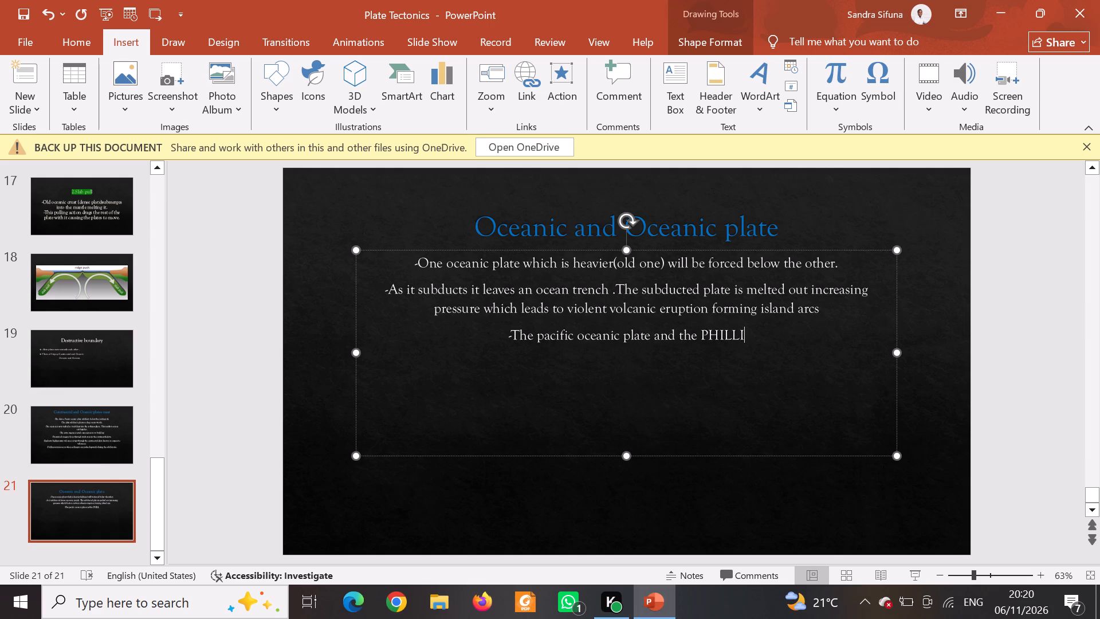
key("BackSpace")
key("BackSpace")
key("BackSpace")
key("BackSpace")
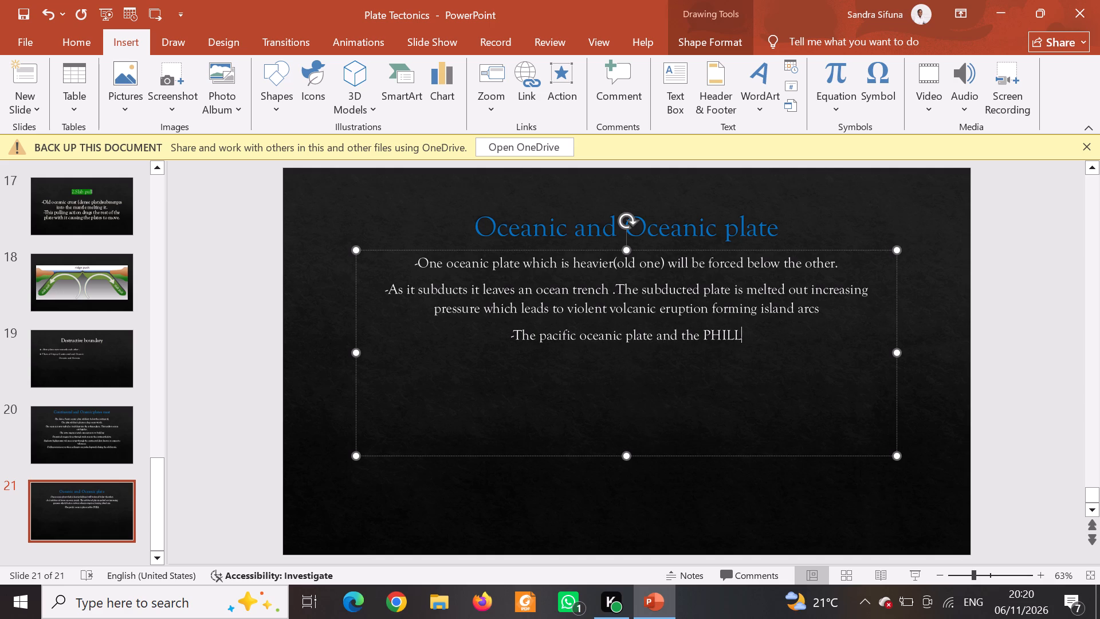
key("BackSpace")
key("BackSpace")
key("BackSpace")
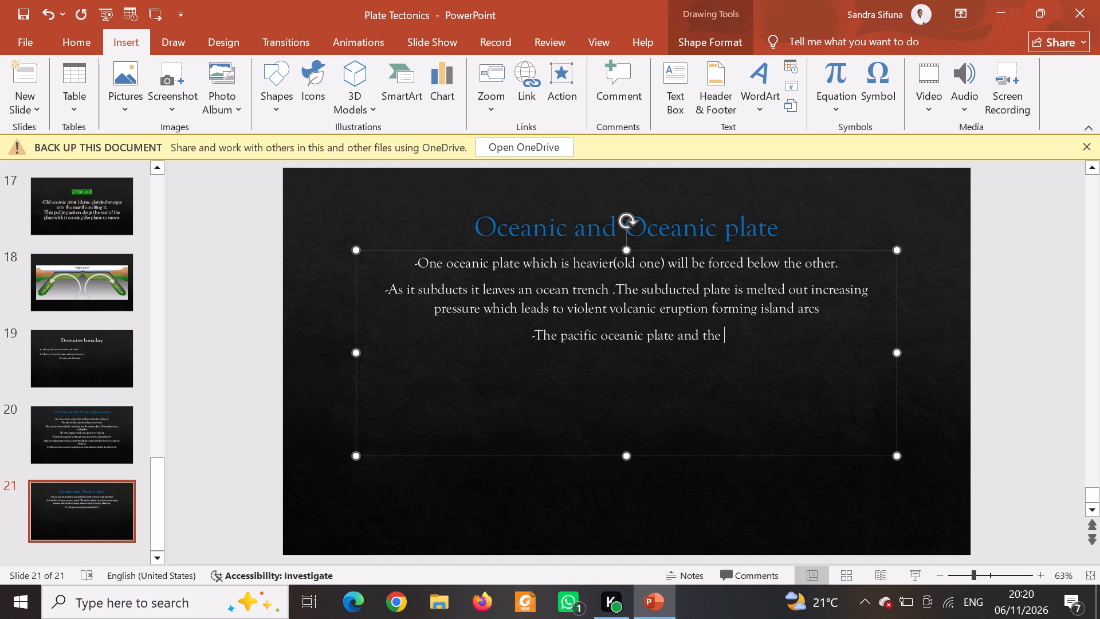
type("PP")
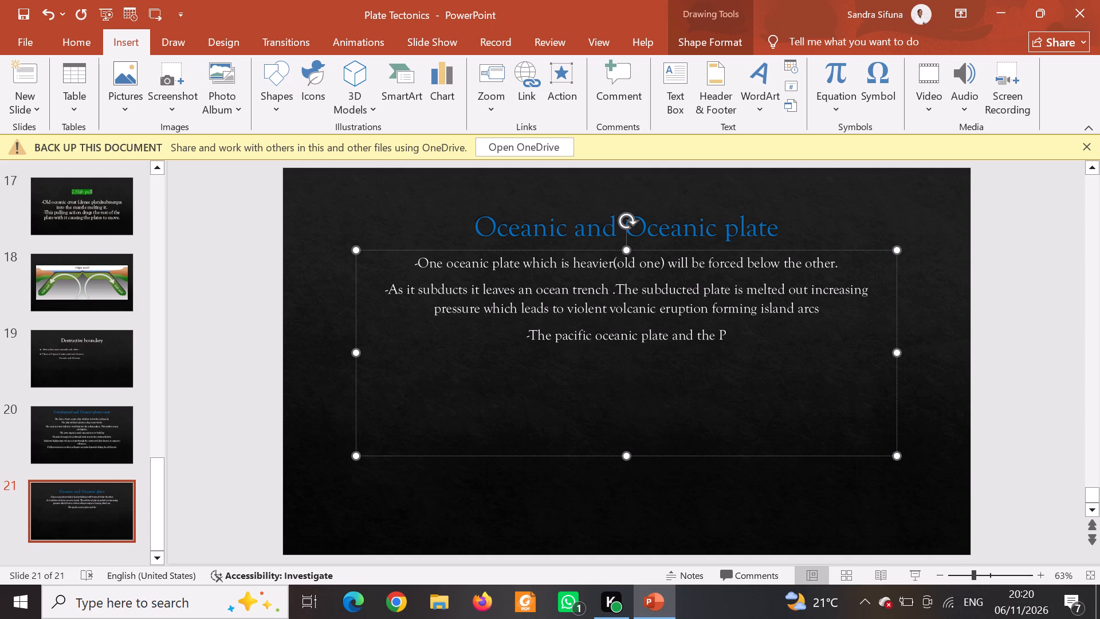
key("BackSpace")
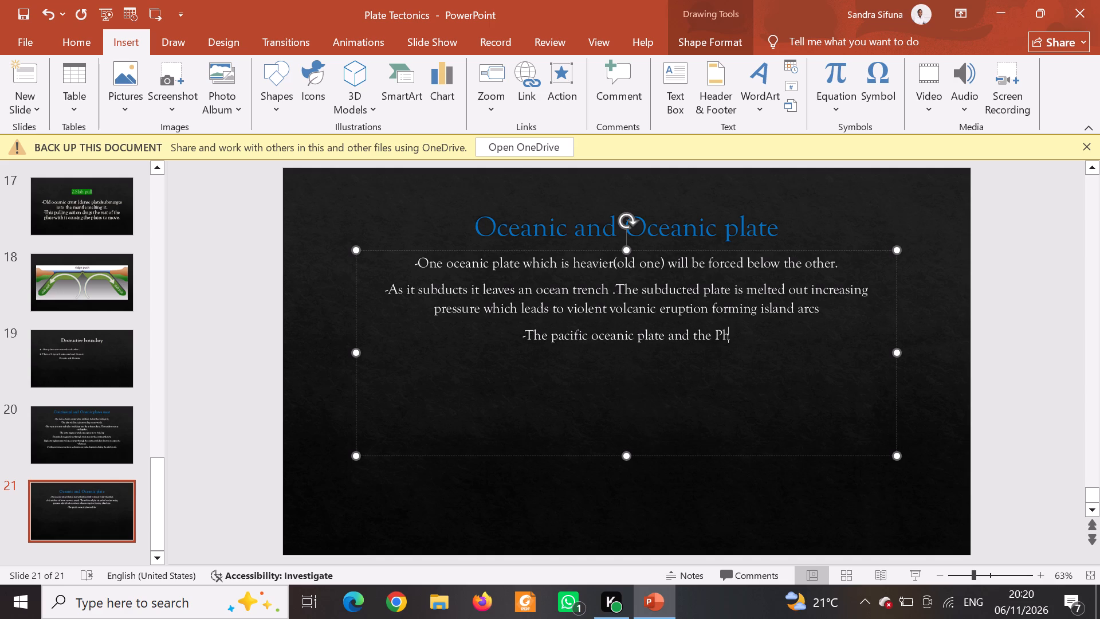
type("llipine")
key("s")
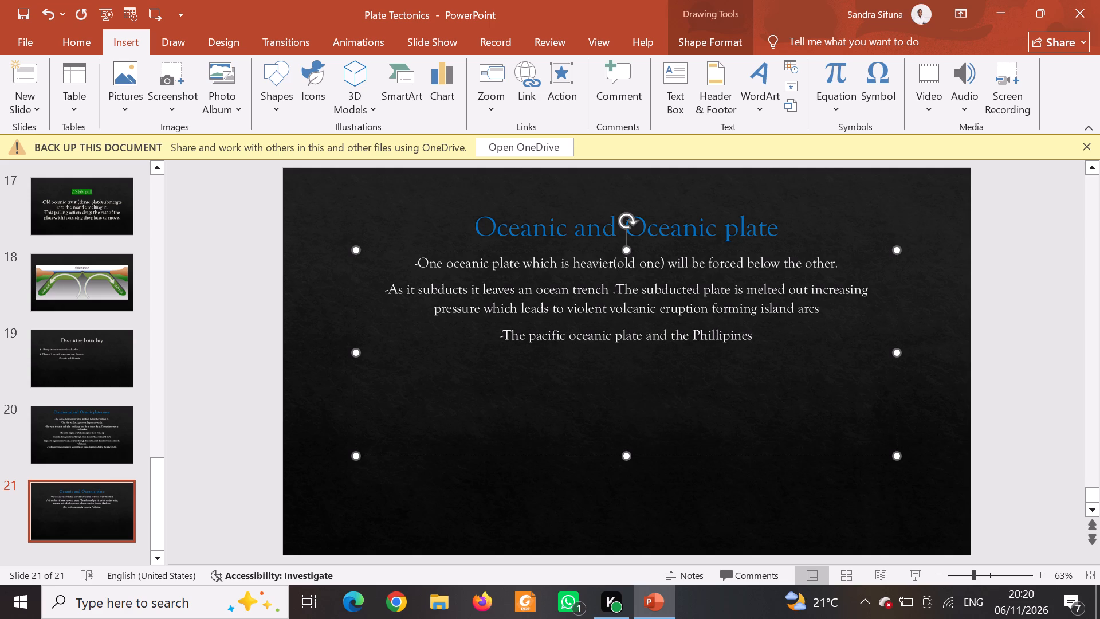
key("space")
type("oceanic plate.")
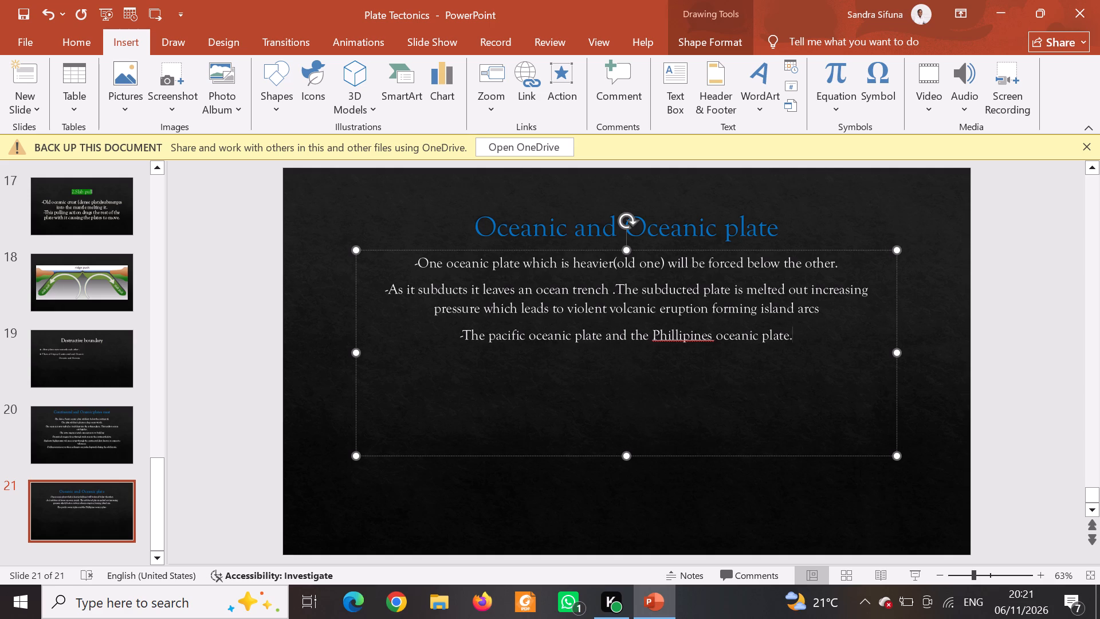
Continue slide 21's third point with "Build up pressure causes underwater volcanoes".
key("b")
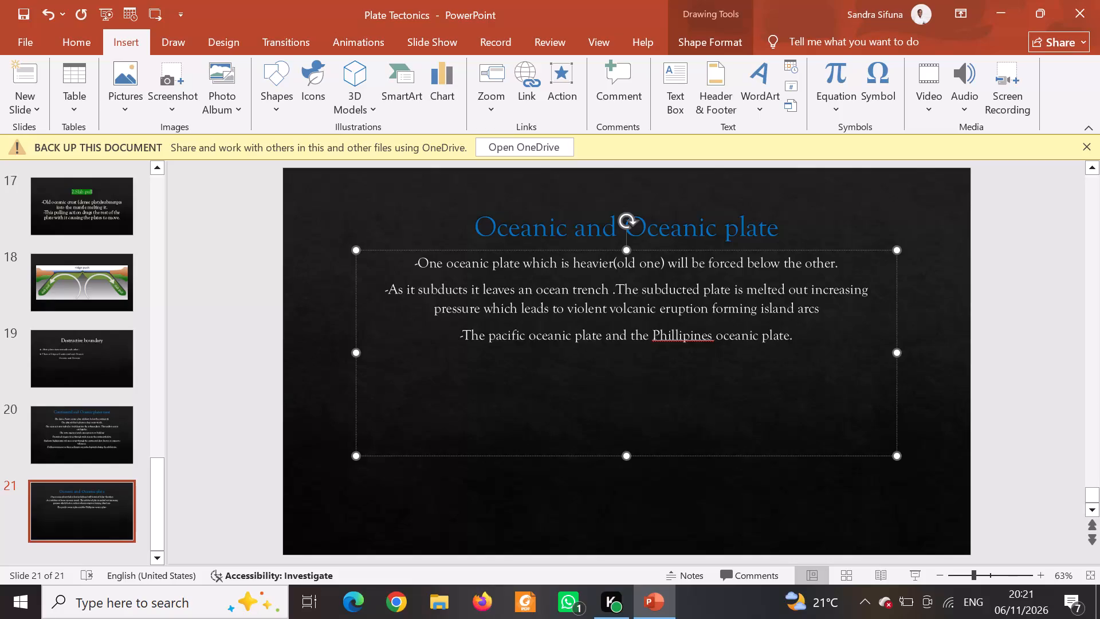
type("uild up")
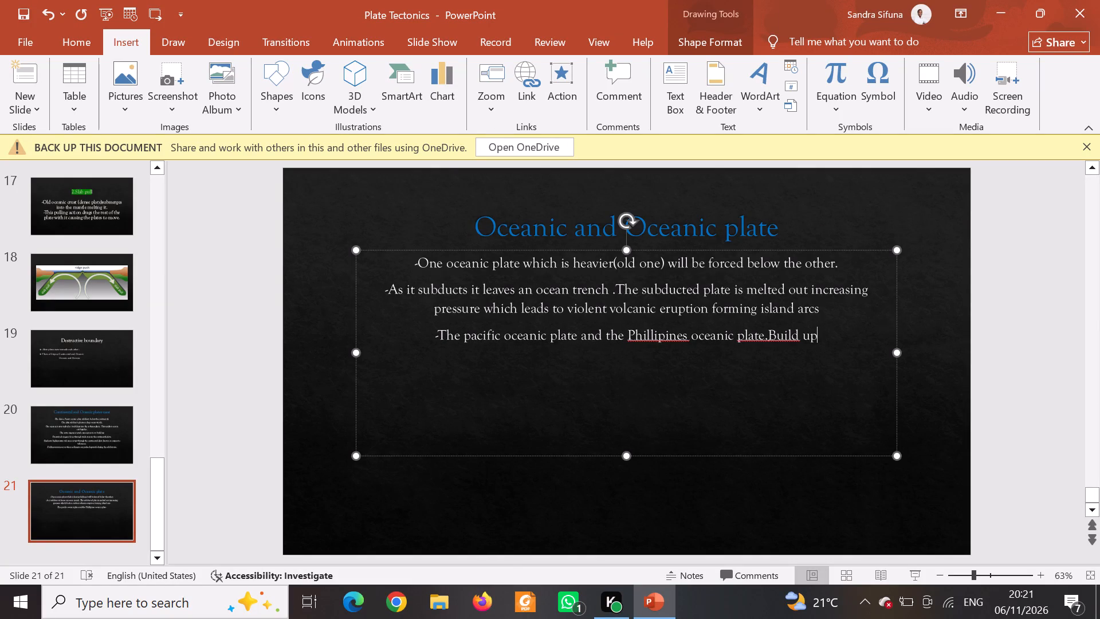
key("space")
type("pressure")
key("space")
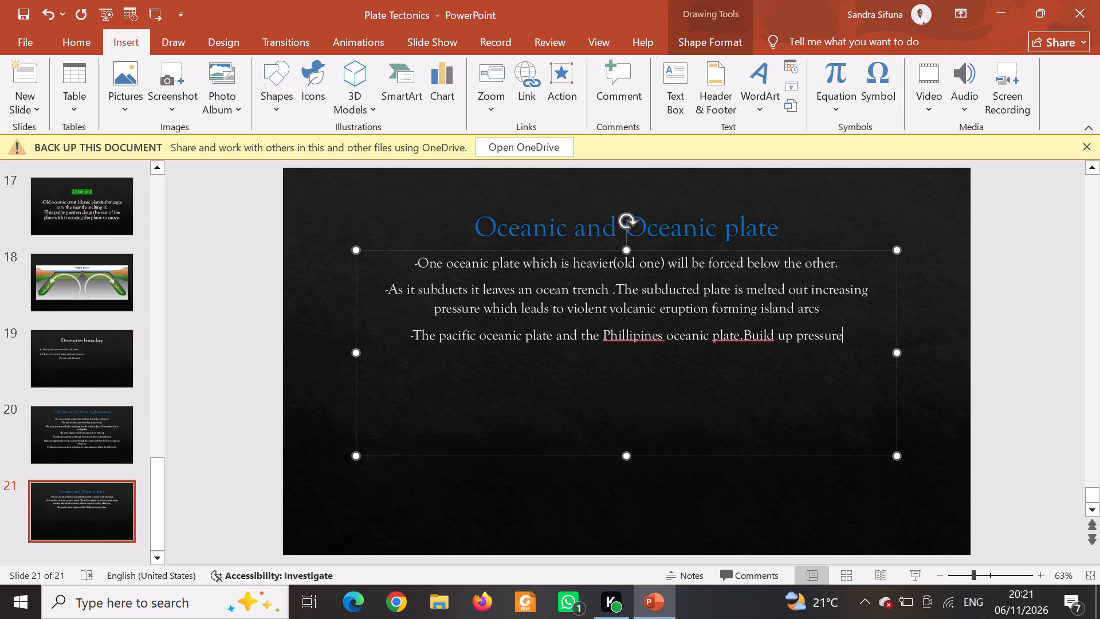
type("cause")
type("s underwater")
key("space")
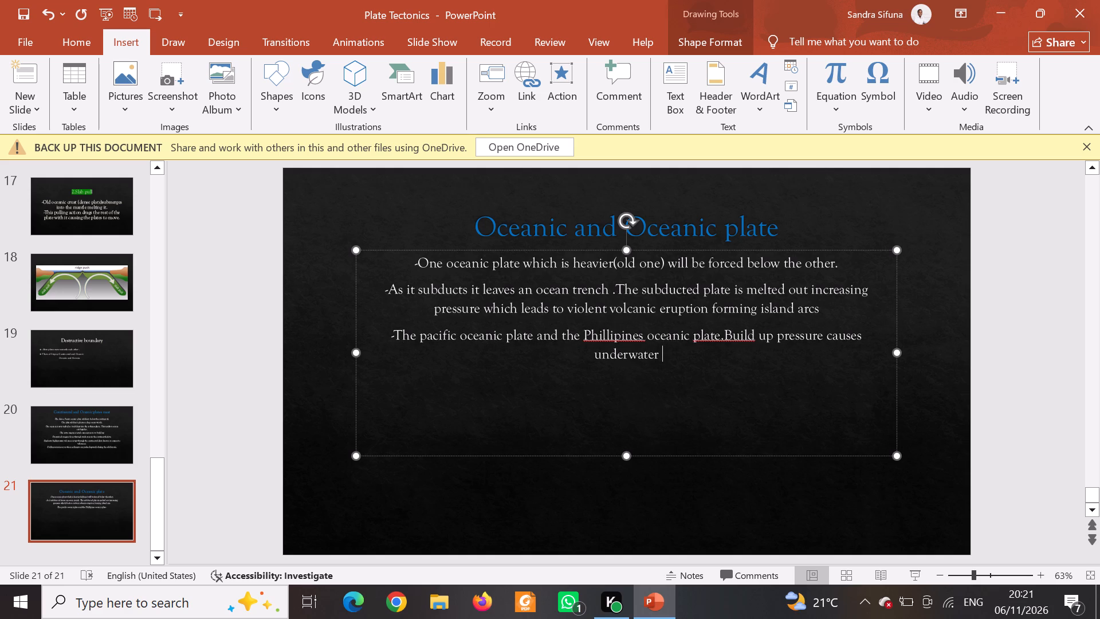
type("volcano")
key("e")
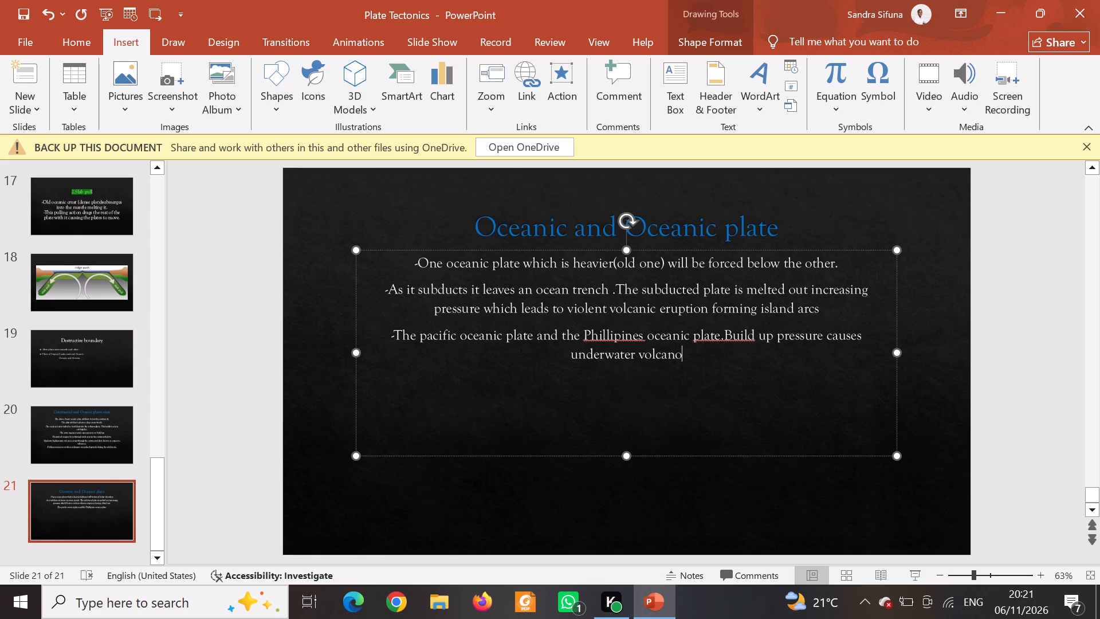
type("s")
key("space")
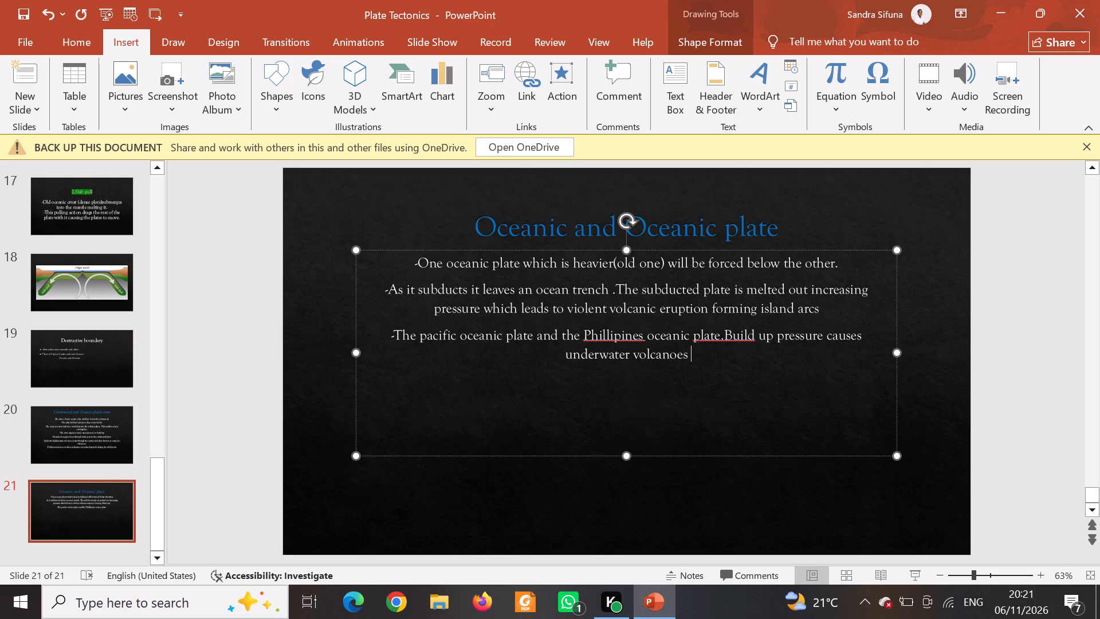
Extend the volcanoes sentence in slide 21's third point with "bursting through oceanic".
type("bursting throug")
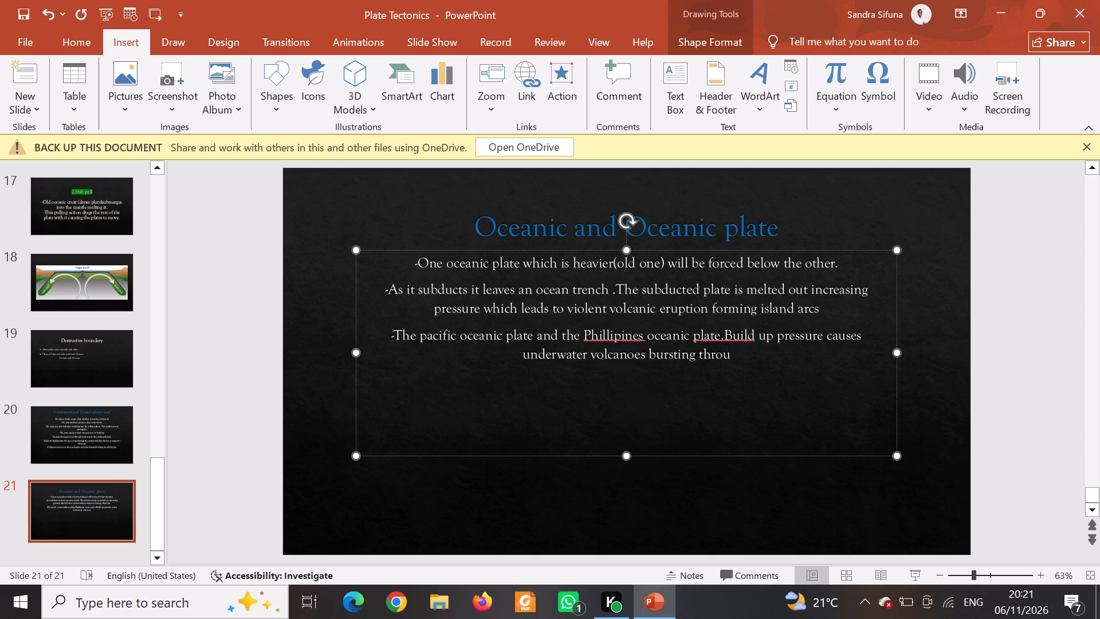
key("h")
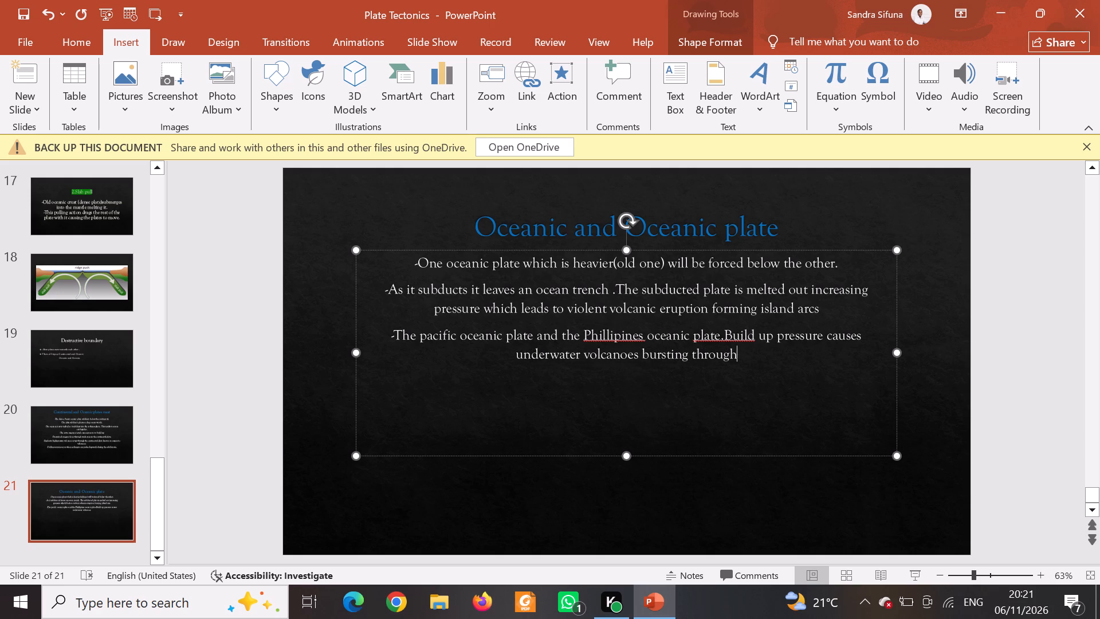
key("h")
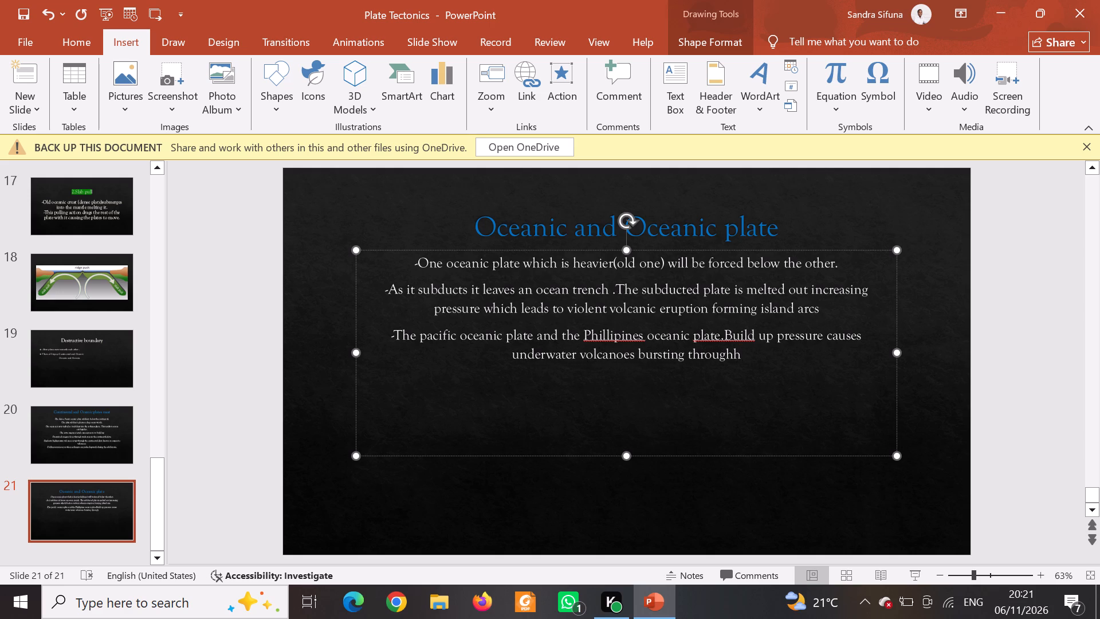
key("BackSpace")
key("space")
type("oceanic")
key("space")
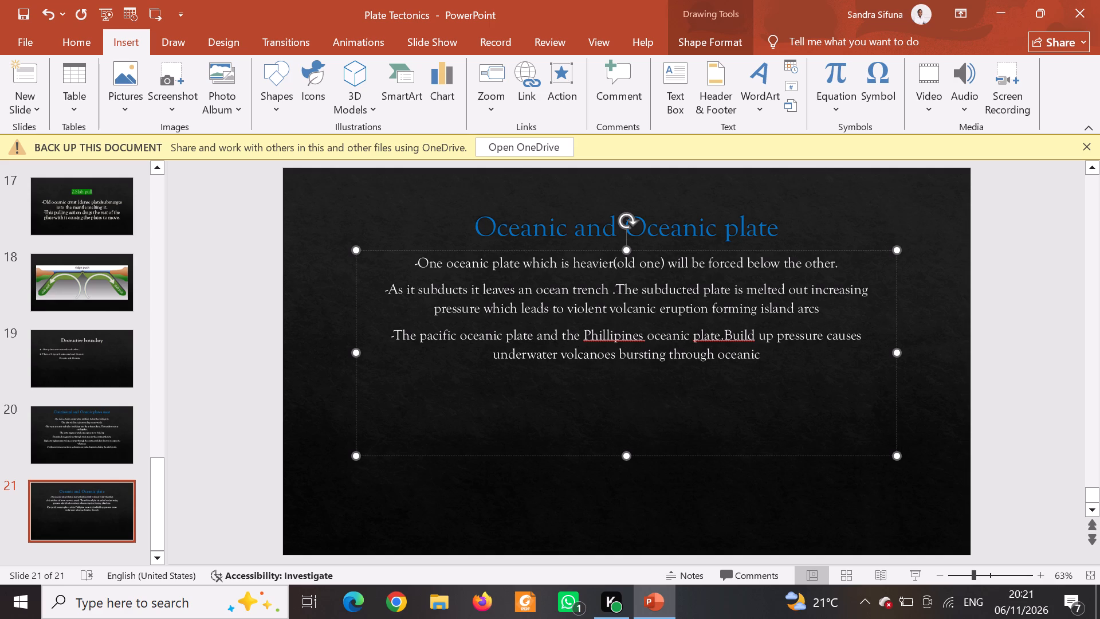
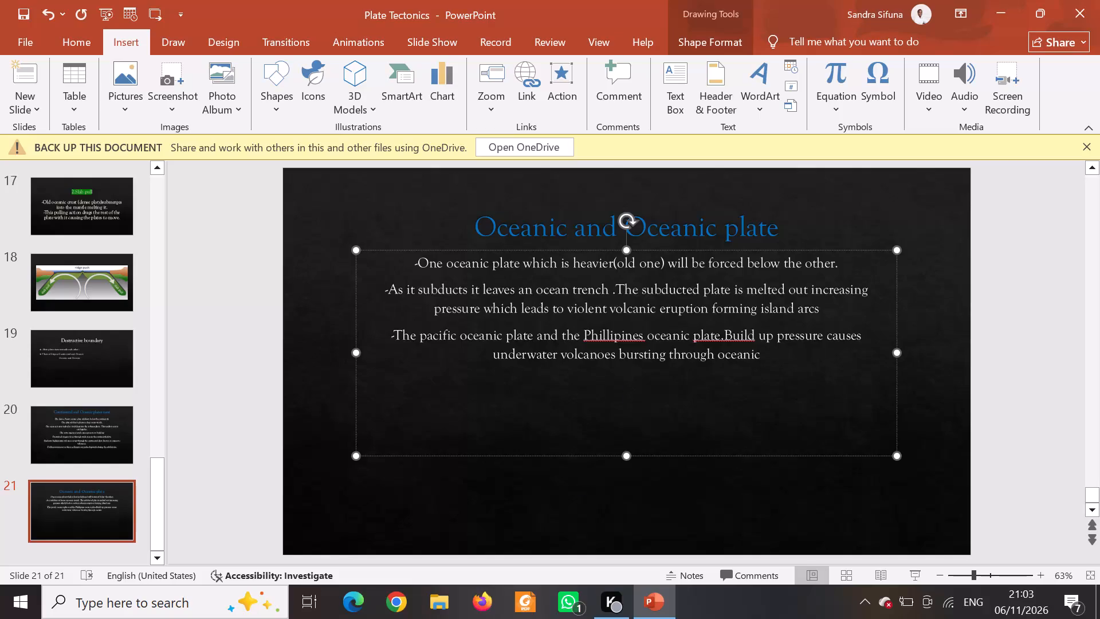
Correct slide 21's third point with the suggested spellings "Philippines" and "plate. Build".
left_click(618, 330)
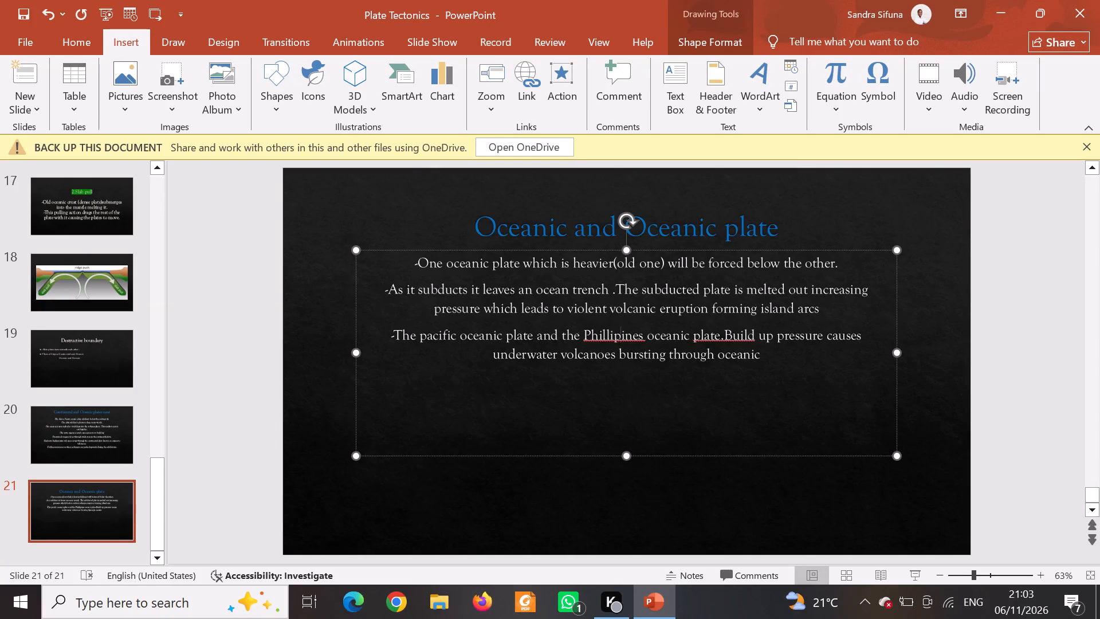
right_click(618, 330)
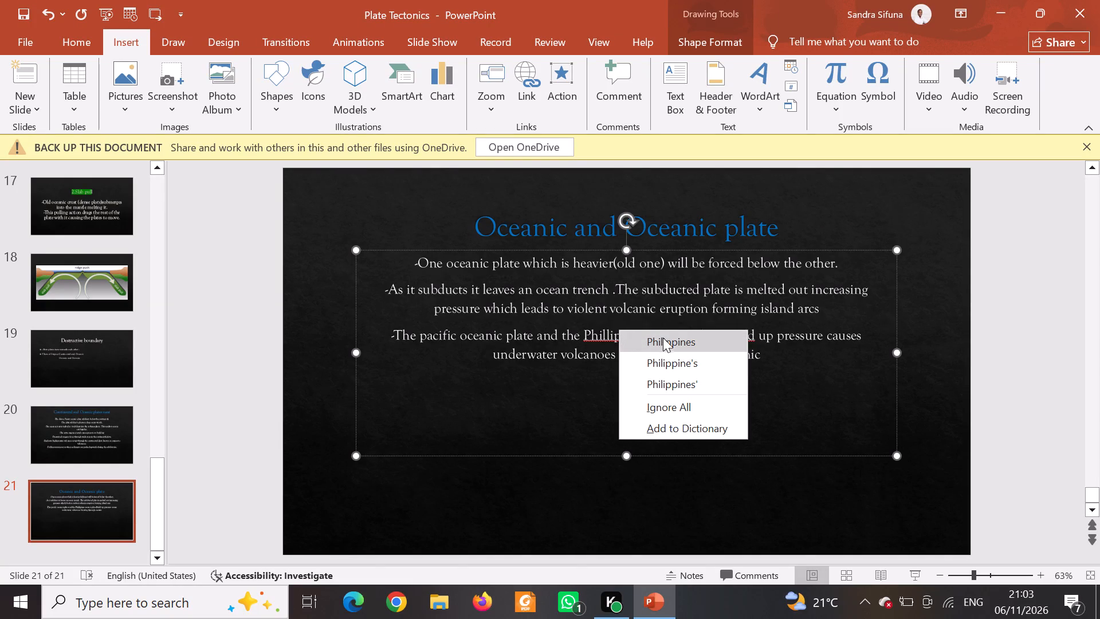
left_click(663, 339)
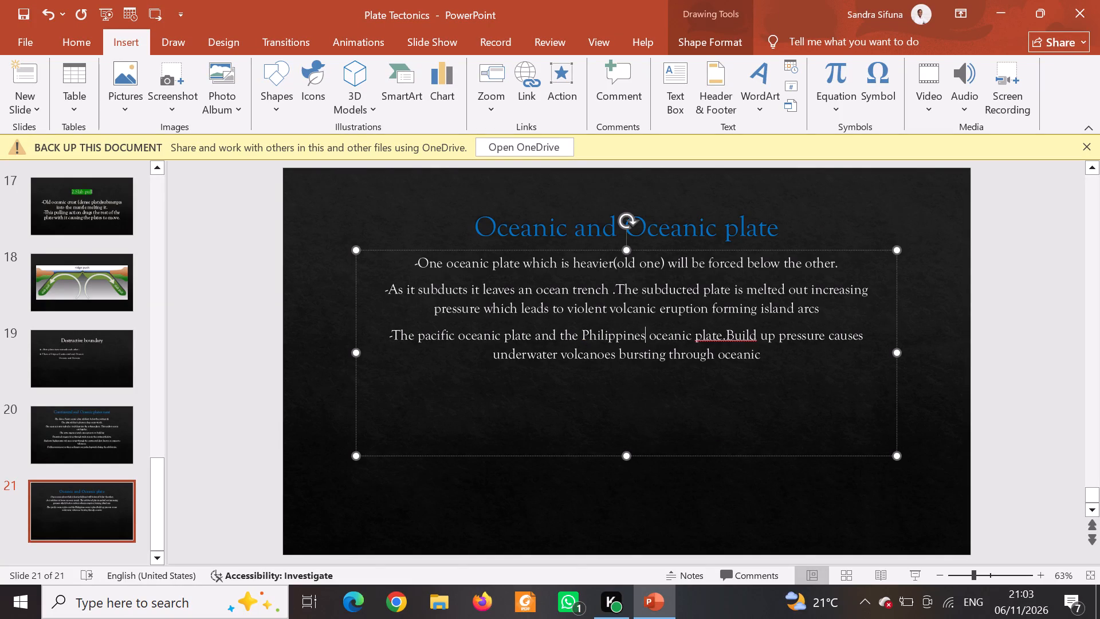
left_click(726, 342)
right_click(726, 342)
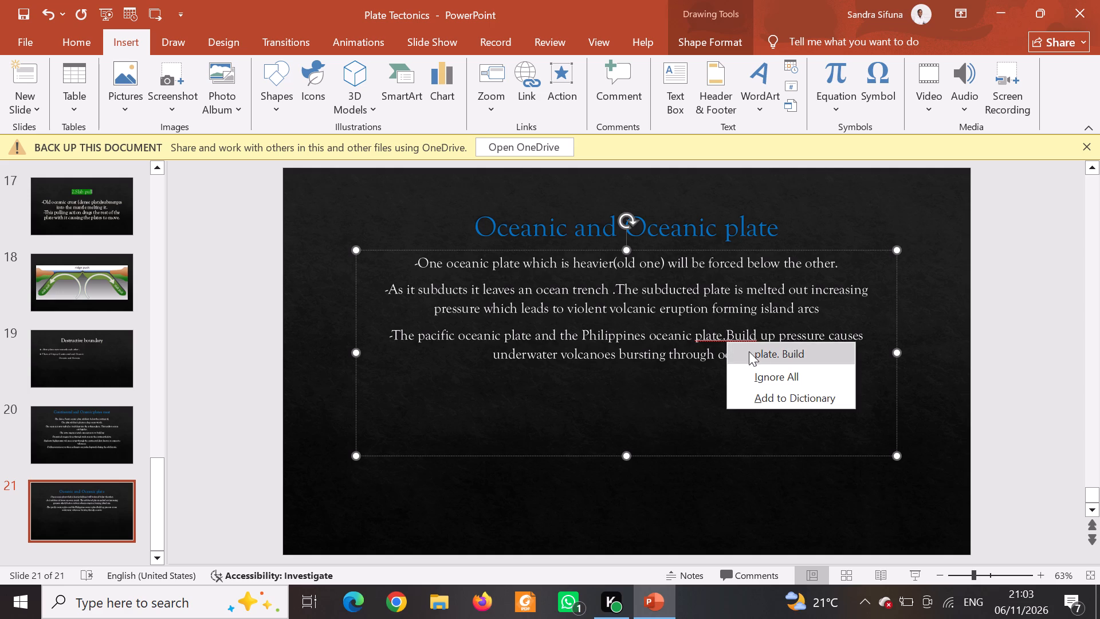
left_click(759, 351)
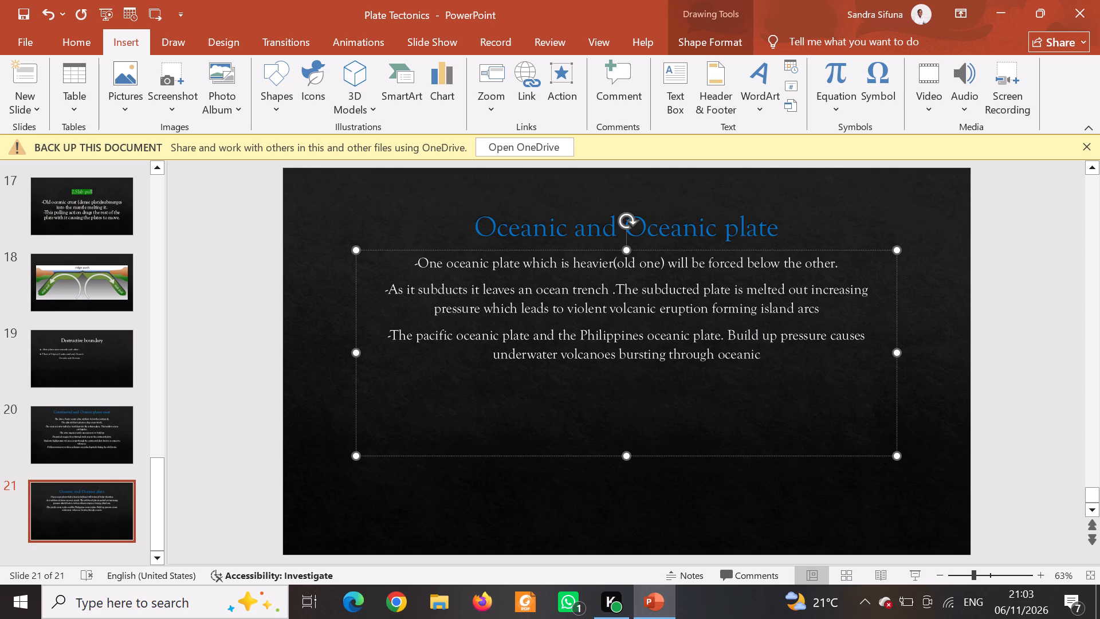
Finish slide 21's third point by adding "plate." after "bursting through oceanic".
left_click(769, 354)
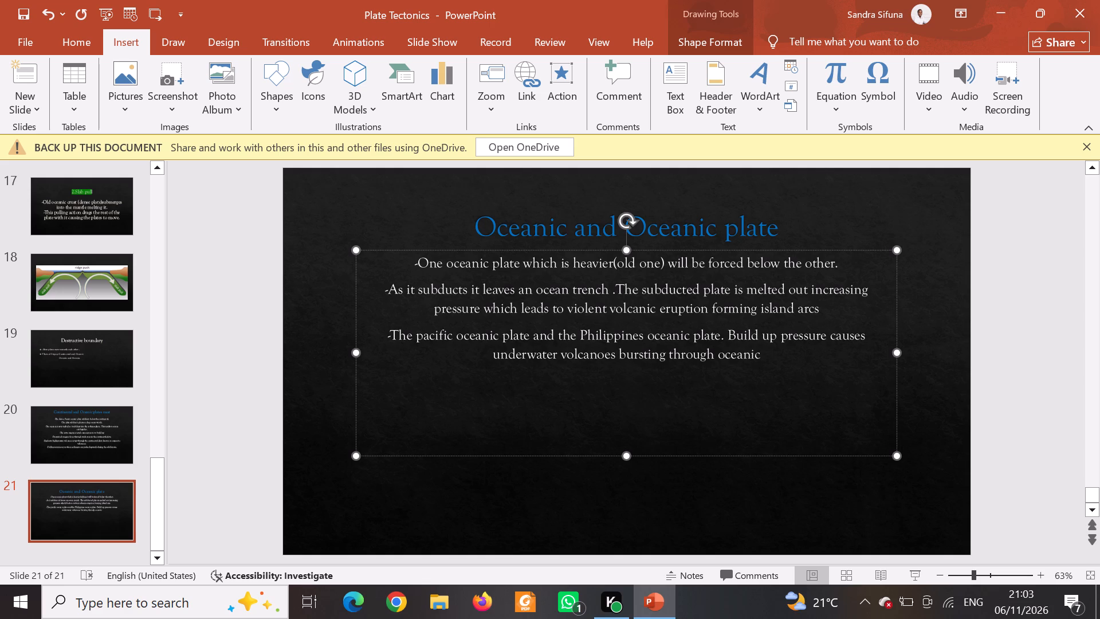
type("plate")
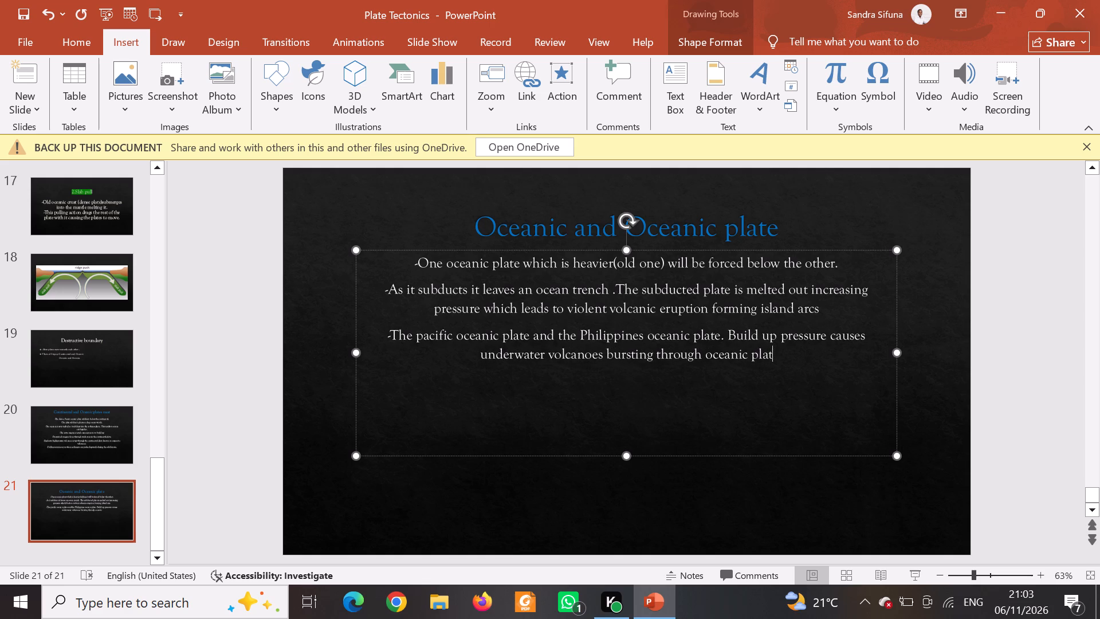
key("period")
Add a fourth point on slide 21 reading "-The lava cools and created new land called island arcs.".
key("Return")
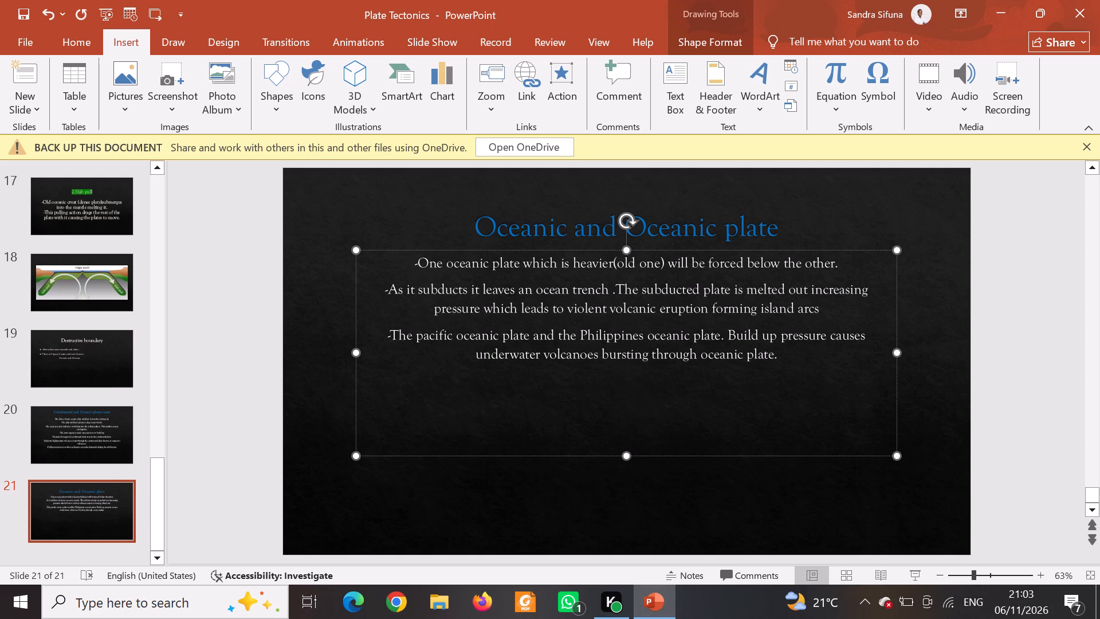
key("minus")
key("t")
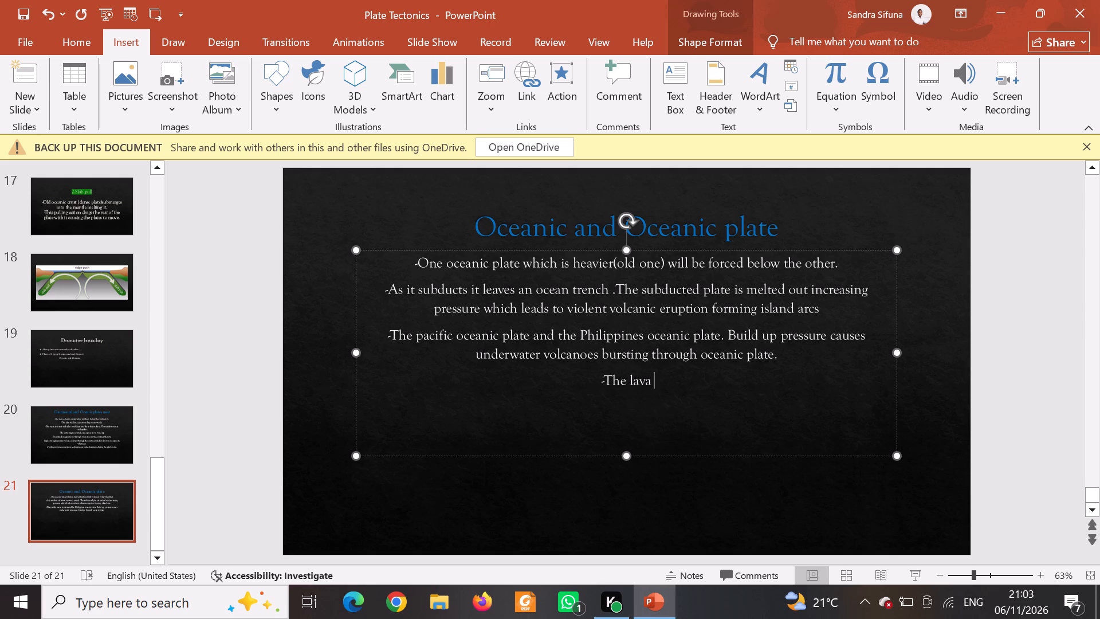
key("space")
type("cools")
key("space")
type("and created")
key("space")
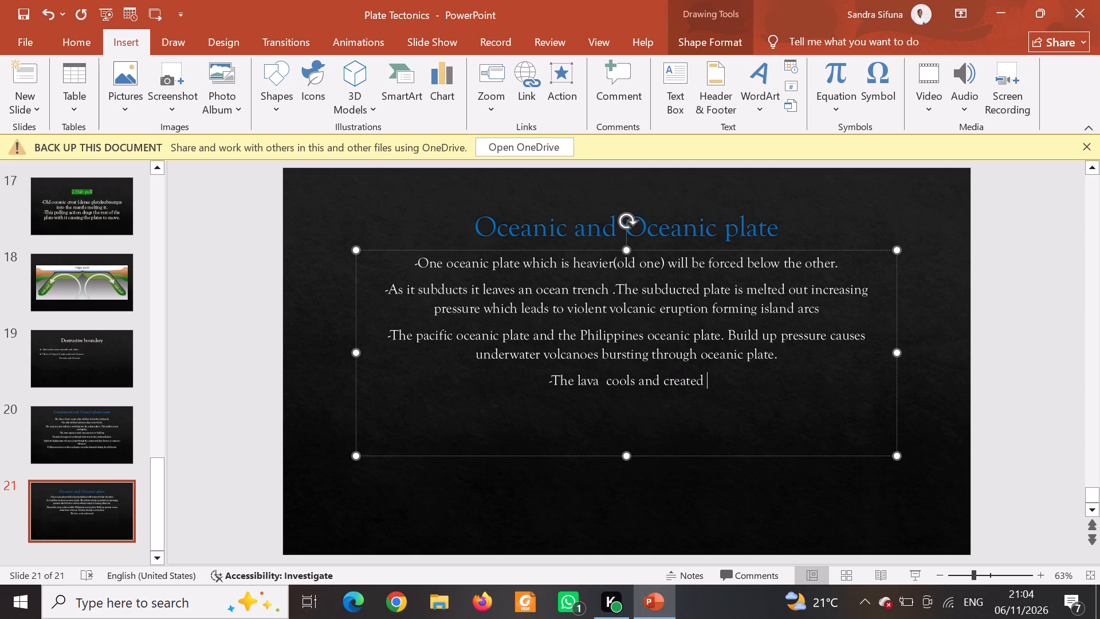
type("new")
key("space")
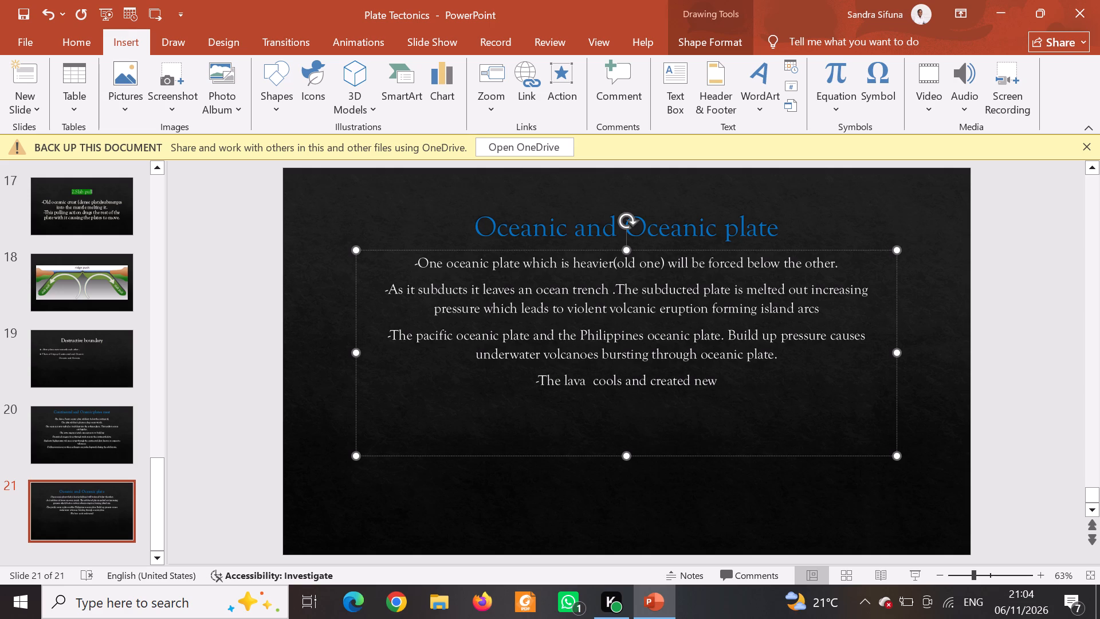
type("land called")
key("space")
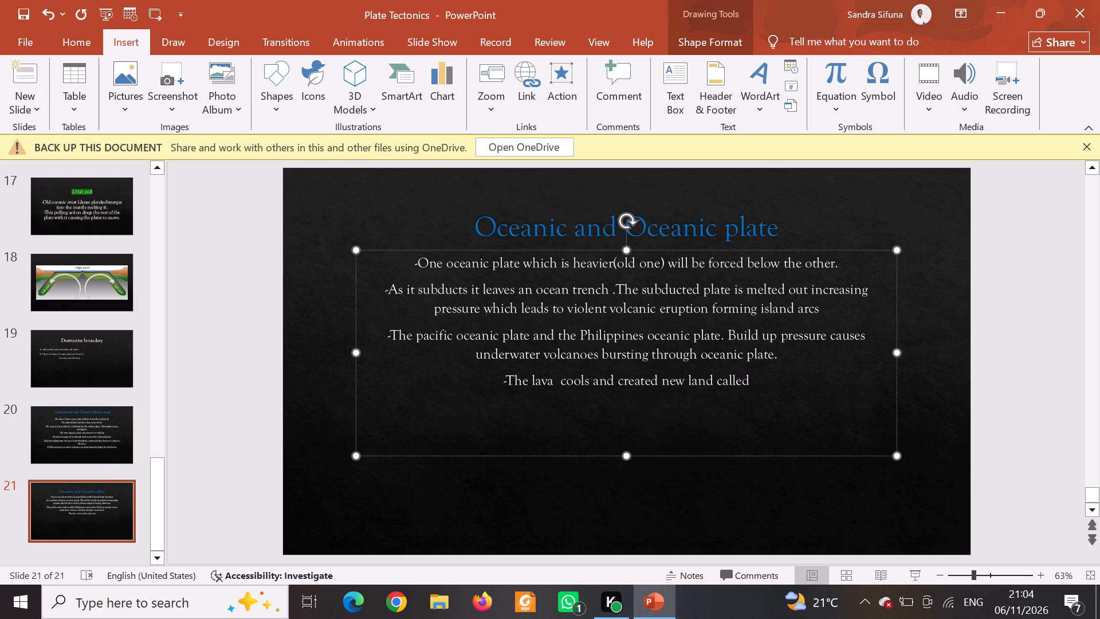
type("island arcs")
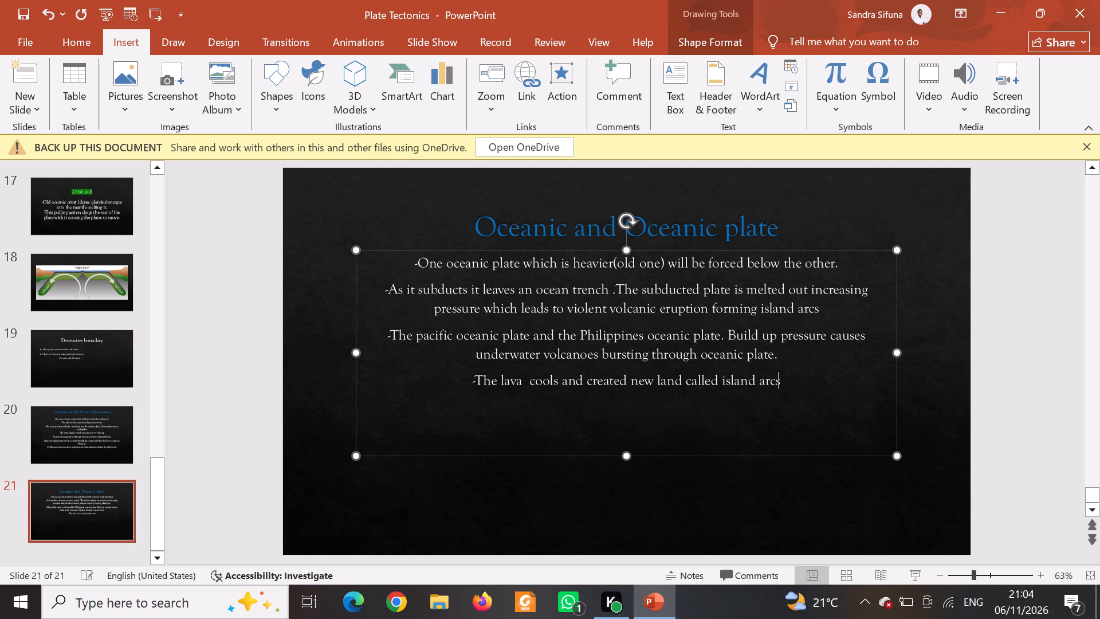
key("period")
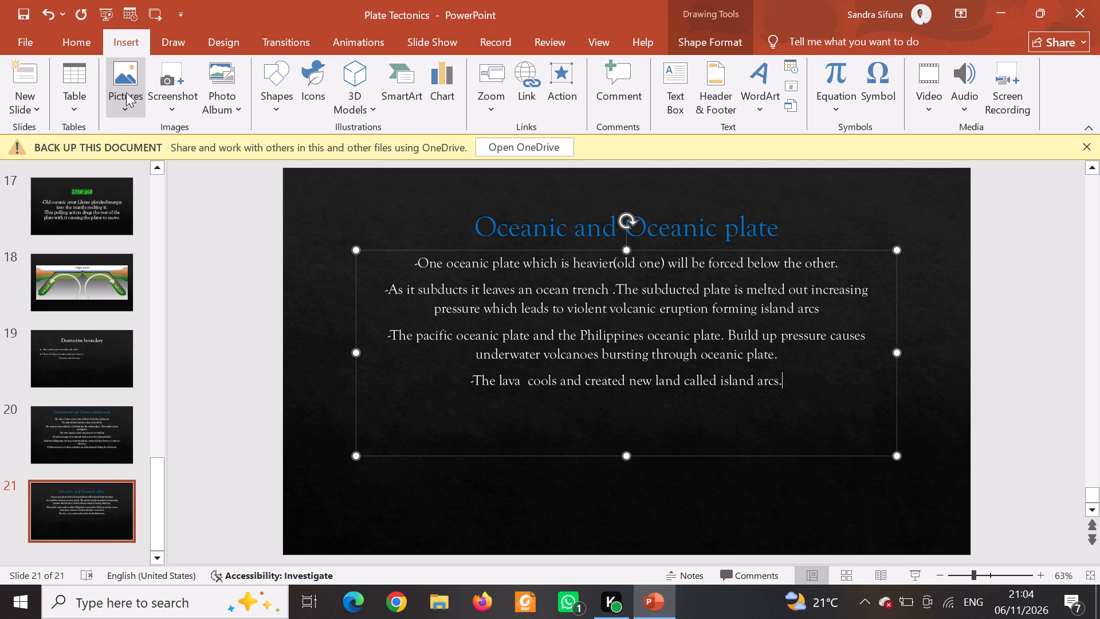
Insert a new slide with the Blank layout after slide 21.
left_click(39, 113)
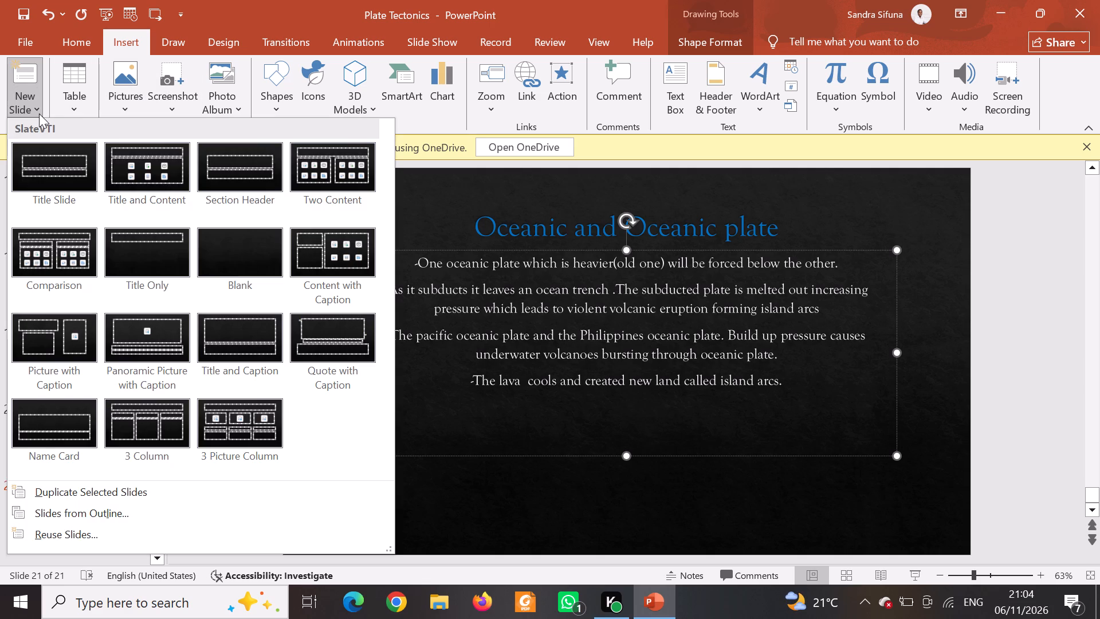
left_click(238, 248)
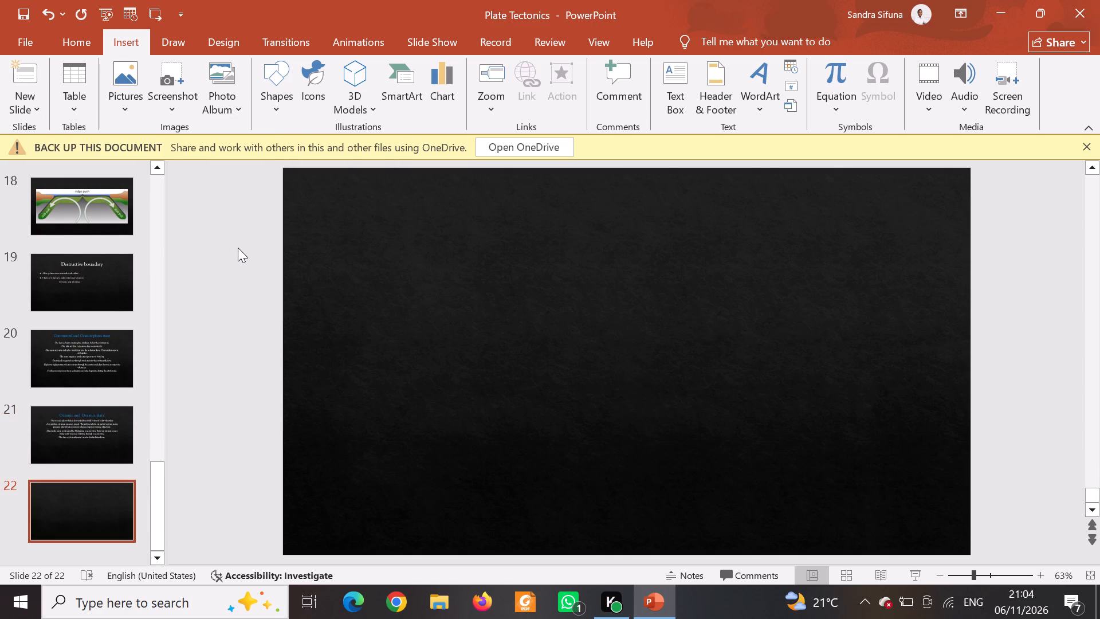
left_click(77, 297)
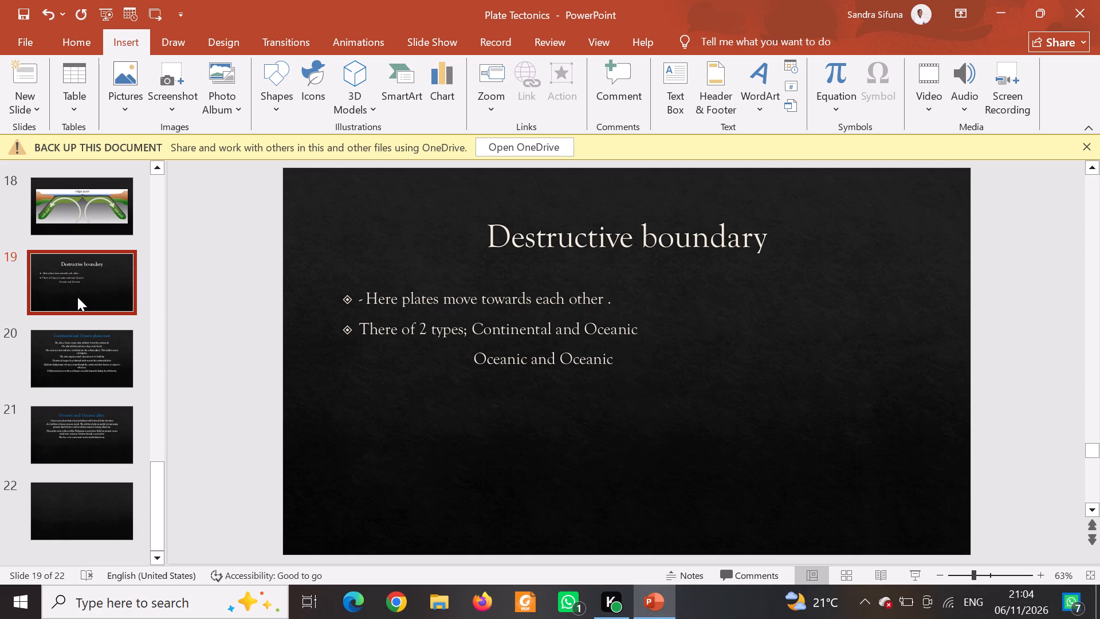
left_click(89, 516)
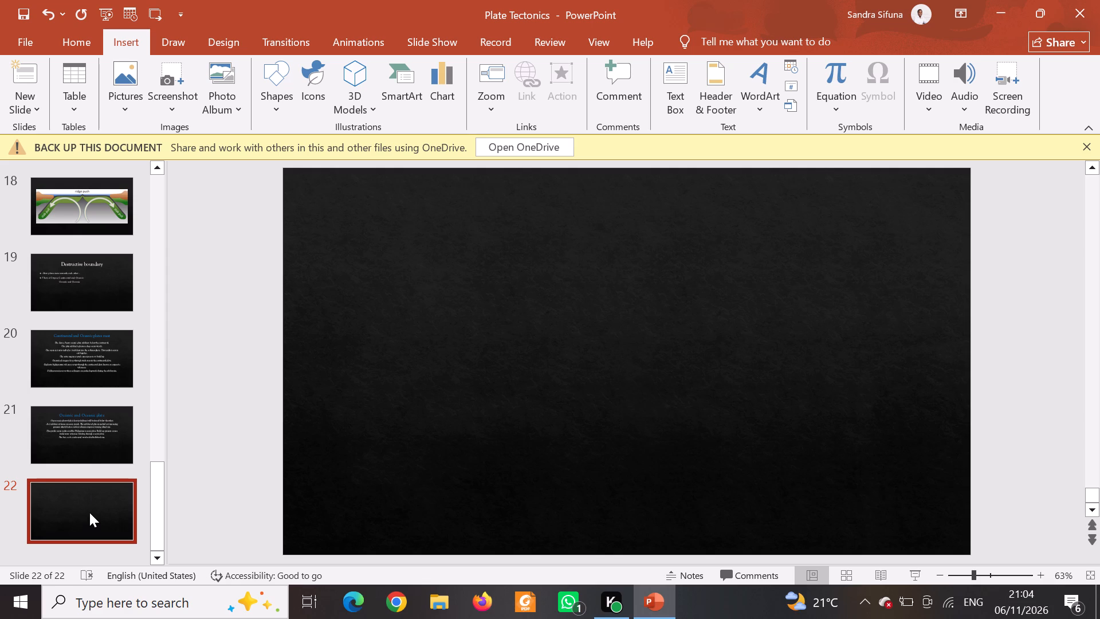
Delete the blank slide 22 from the end of the presentation.
left_click(93, 443)
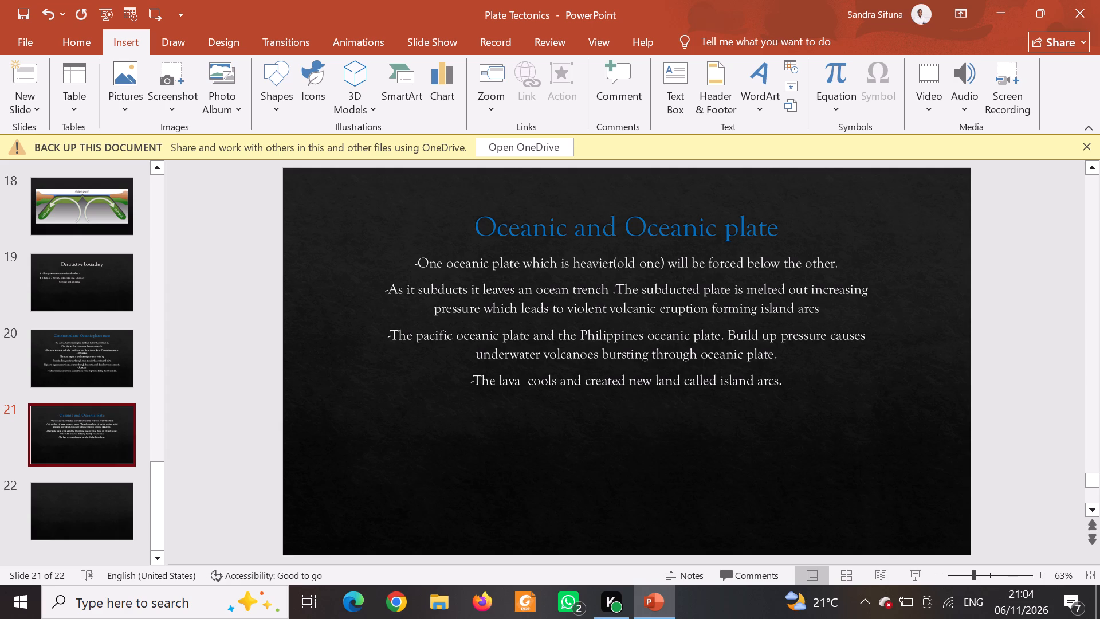
left_click(65, 506)
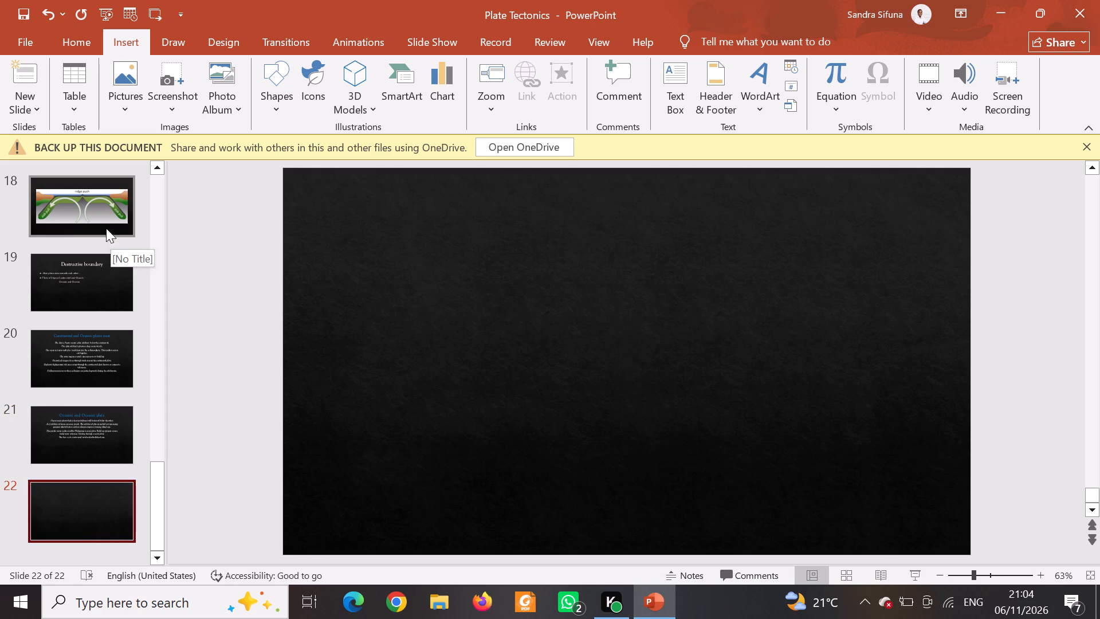
key("BackSpace")
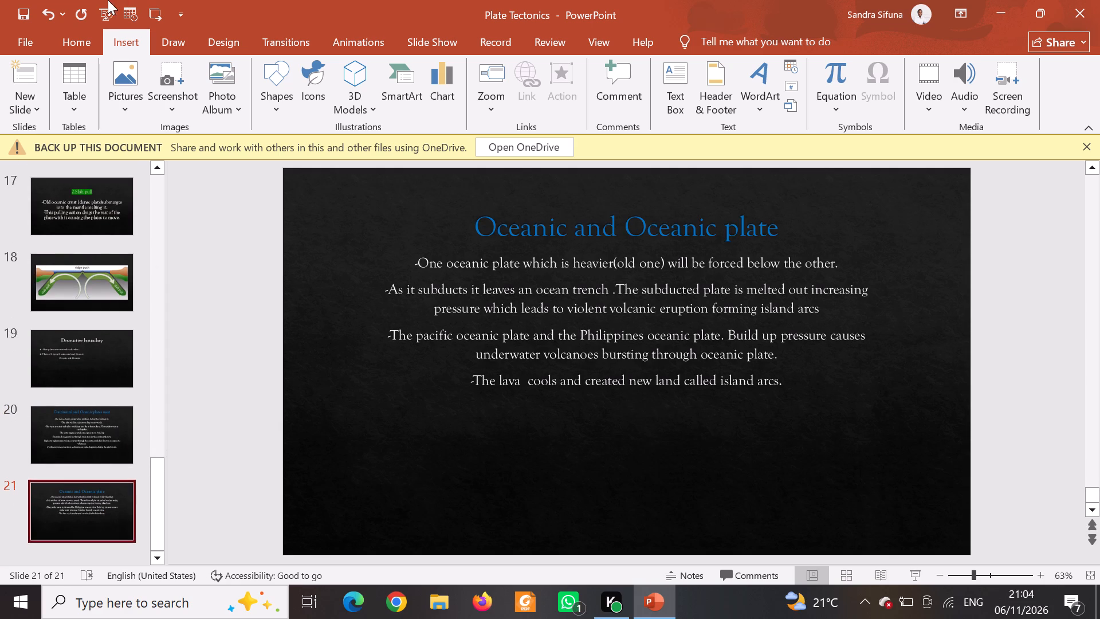
Insert a new slide with the Title Slide layout after slide 21.
left_click(36, 116)
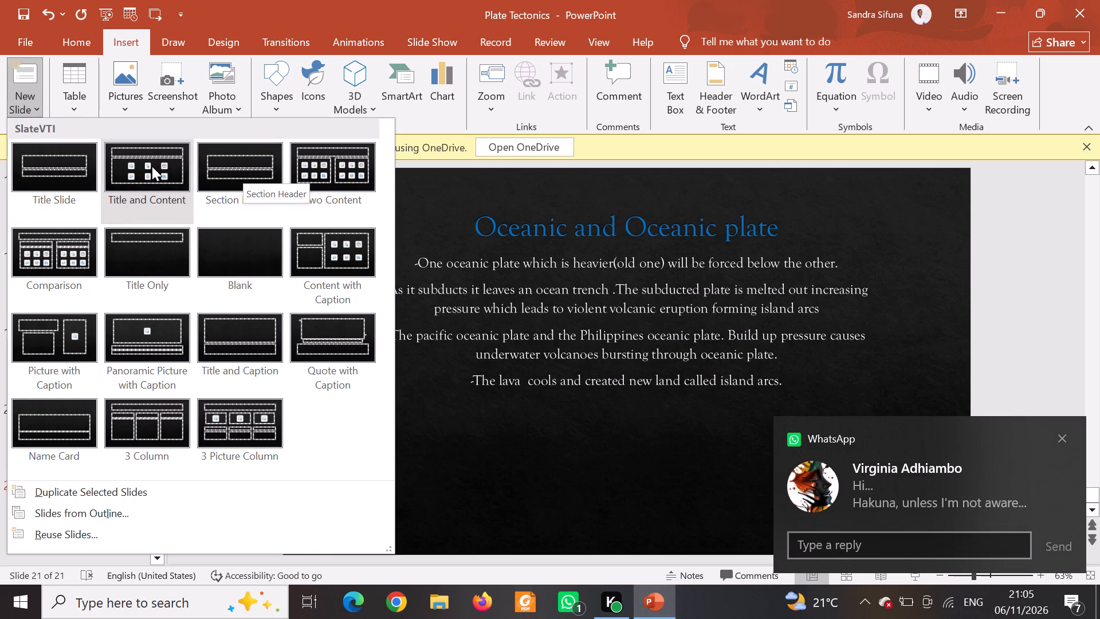
left_click(54, 170)
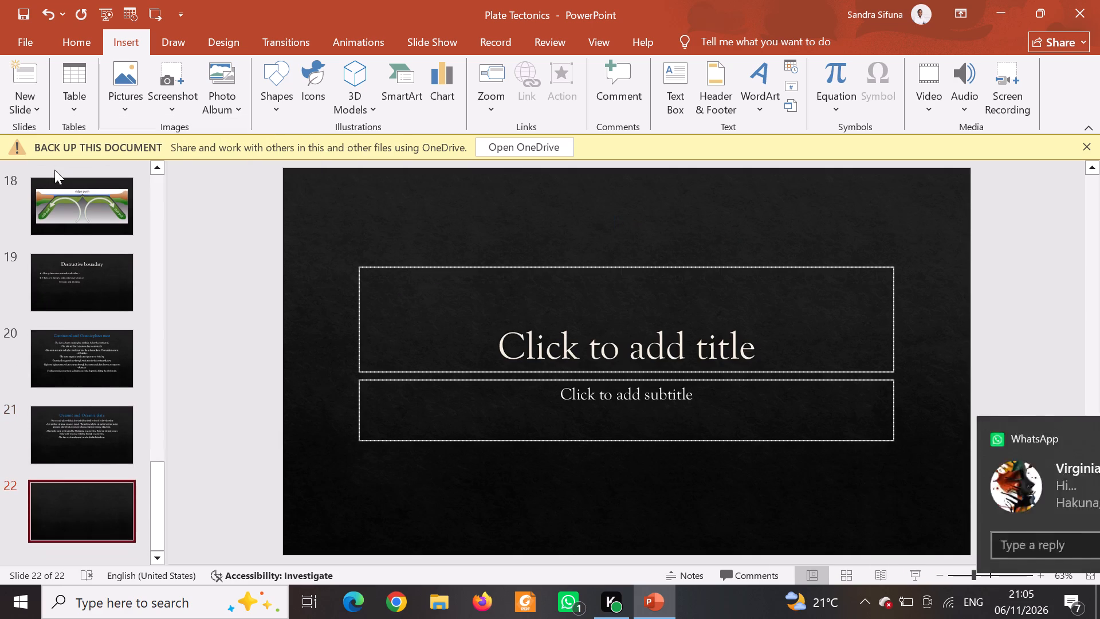
Enter "Constructive boundary" as the title of slide 22.
left_click(445, 341)
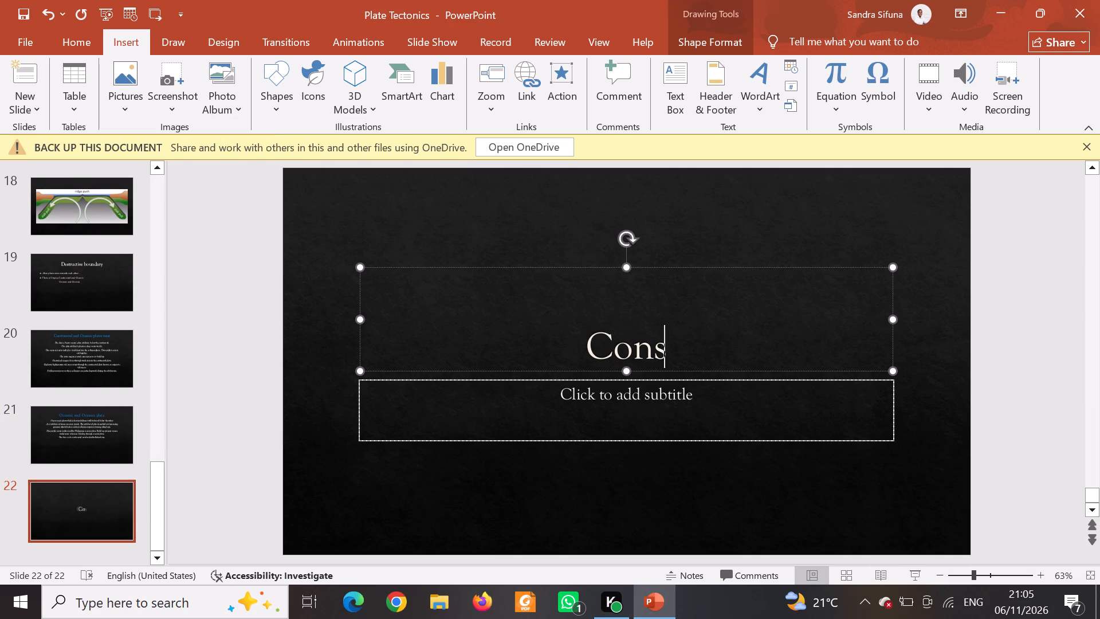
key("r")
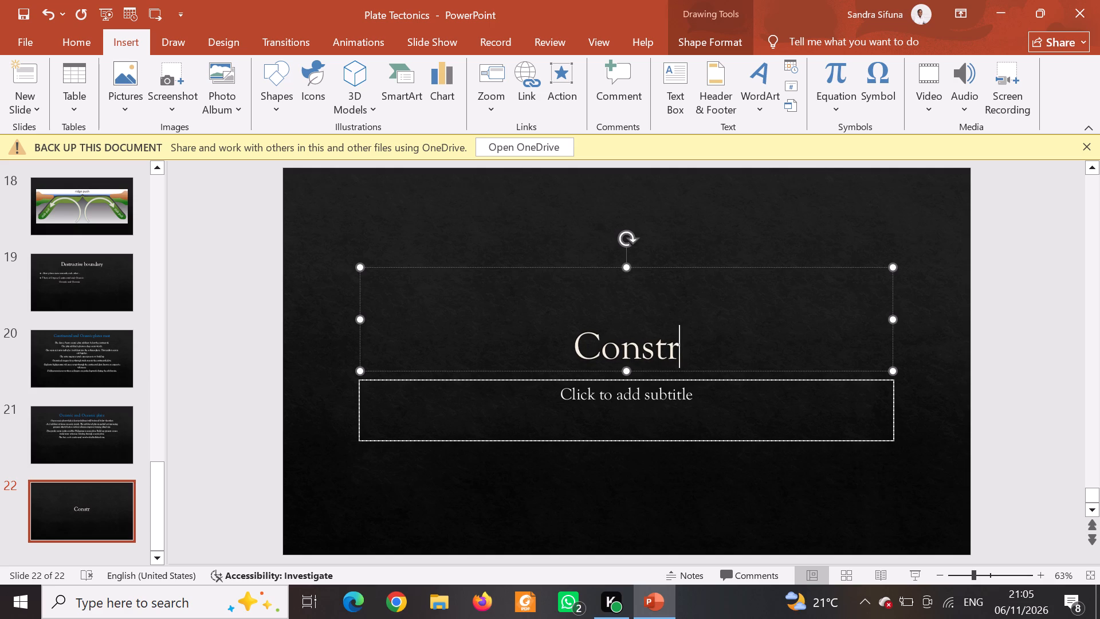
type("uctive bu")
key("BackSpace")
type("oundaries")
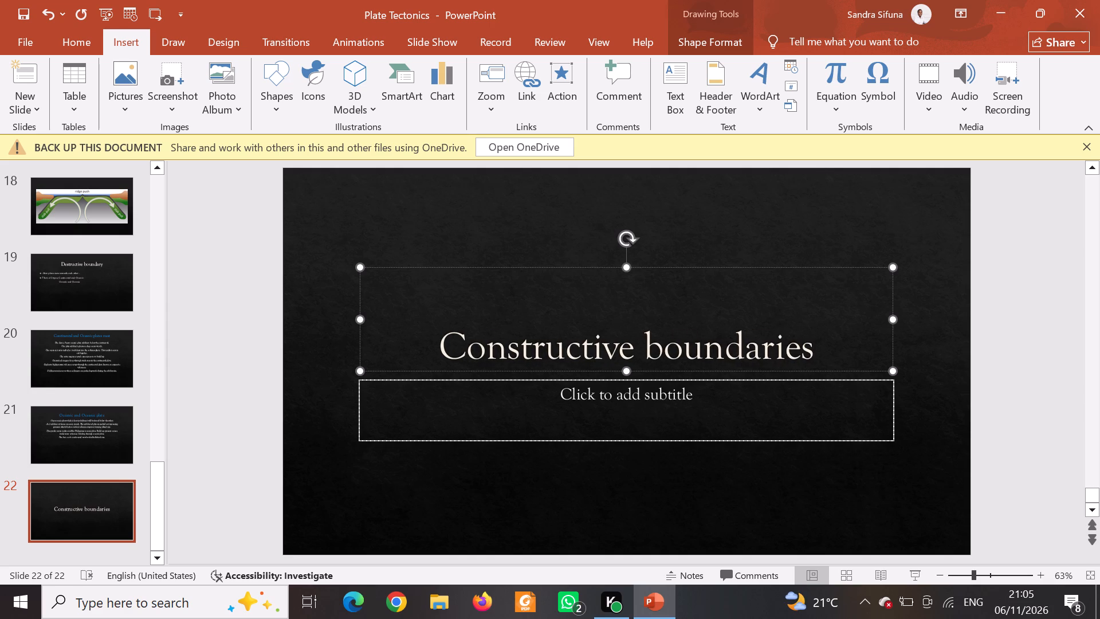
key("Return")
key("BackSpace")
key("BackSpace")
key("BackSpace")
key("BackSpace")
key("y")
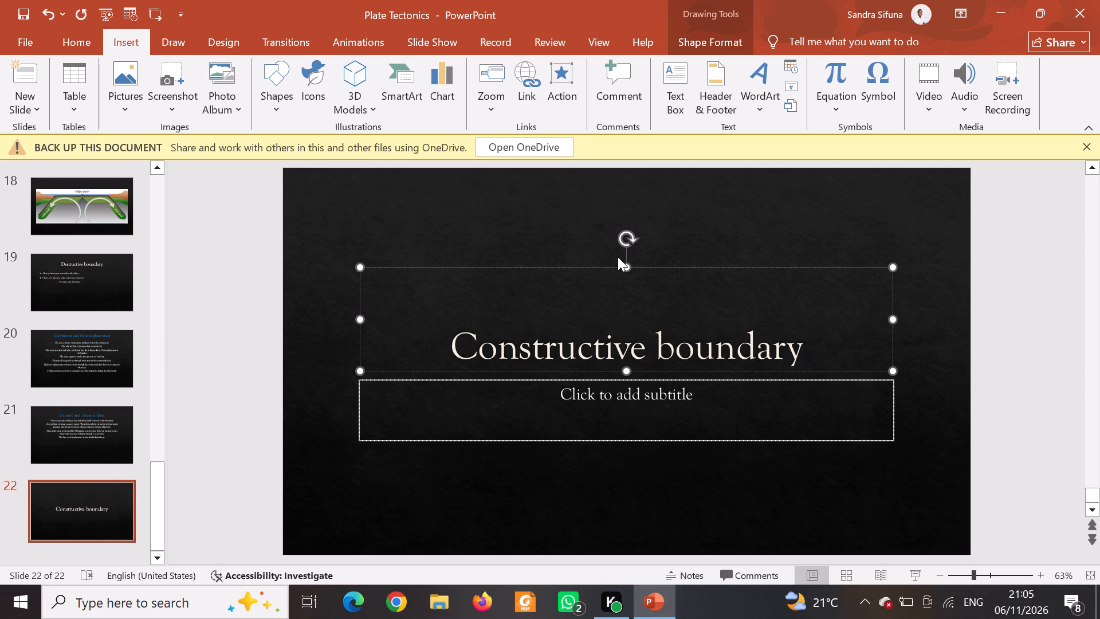
Resize slide 22's title box into a shallow band near the top of the slide.
left_click_drag(626, 261, 622, 199)
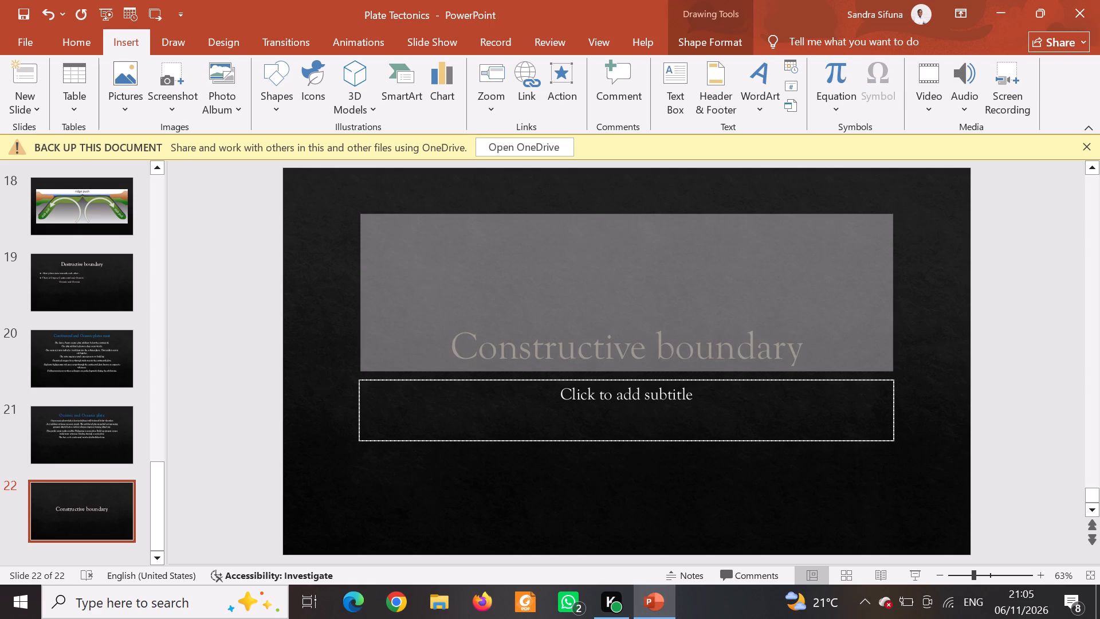
left_click_drag(622, 199, 622, 194)
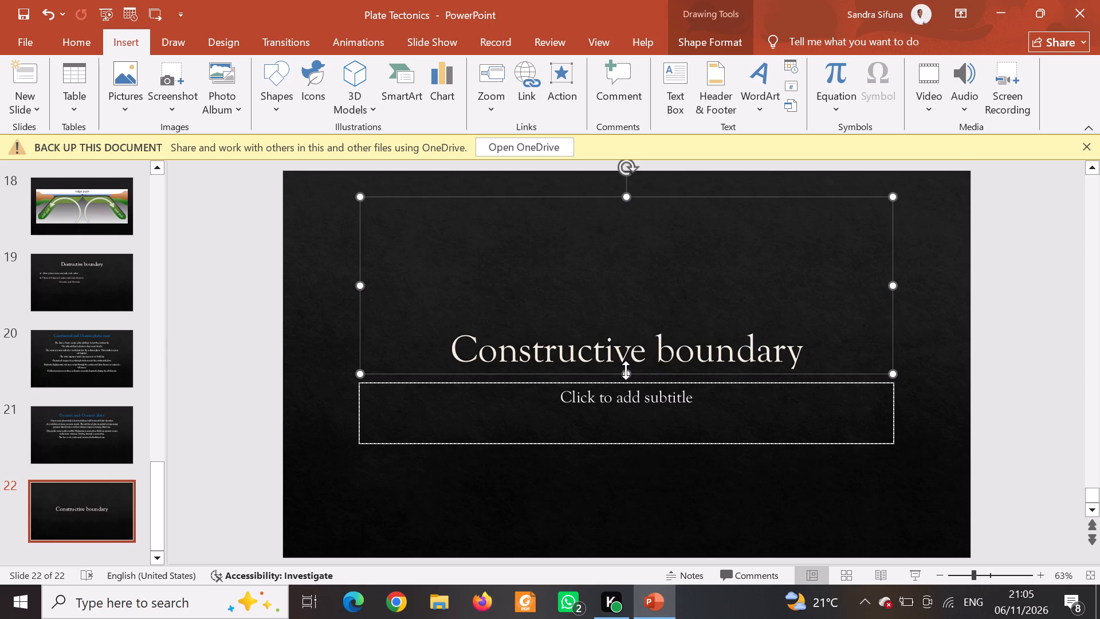
left_click_drag(626, 370, 641, 249)
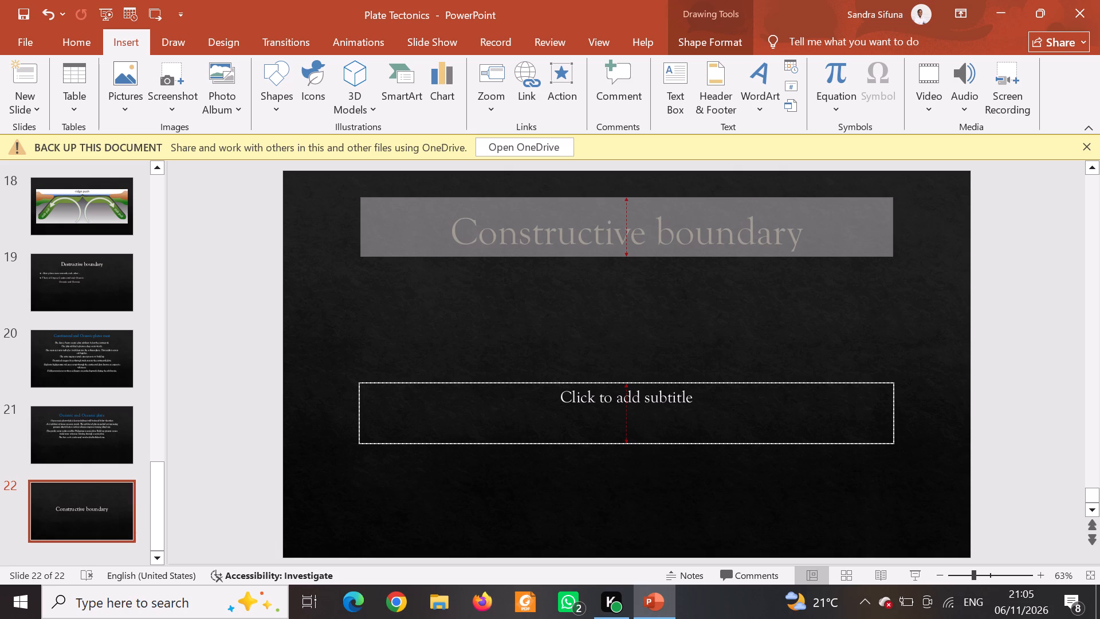
left_click_drag(641, 249, 647, 253)
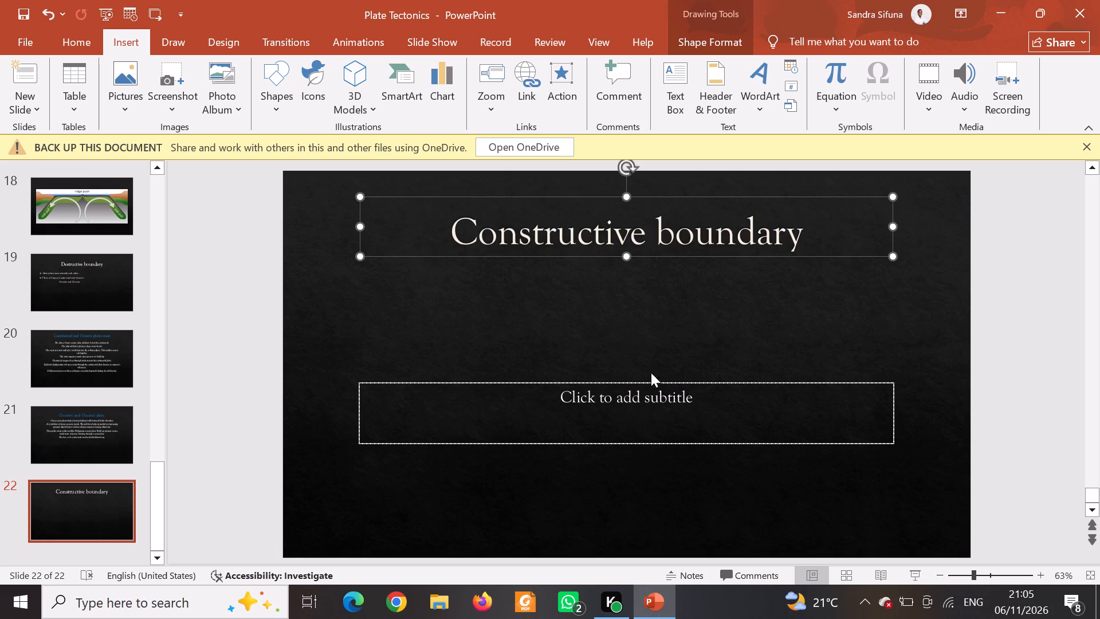
Enlarge slide 22's subtitle box upward to just below the title and downward to cover most of the slide's body.
left_click(660, 401)
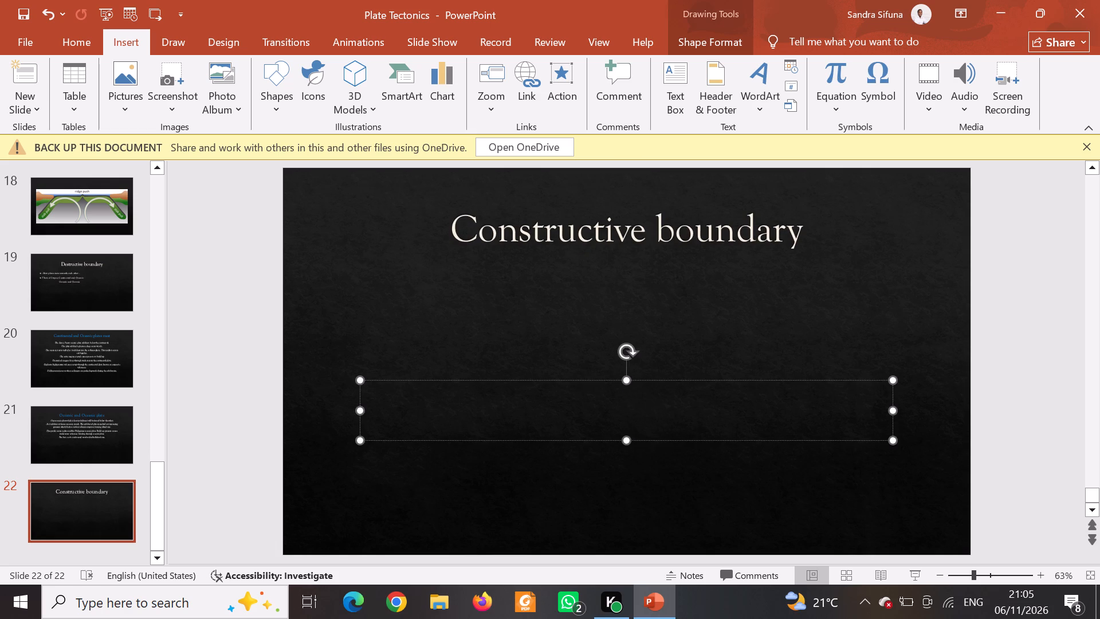
left_click_drag(625, 376, 626, 364)
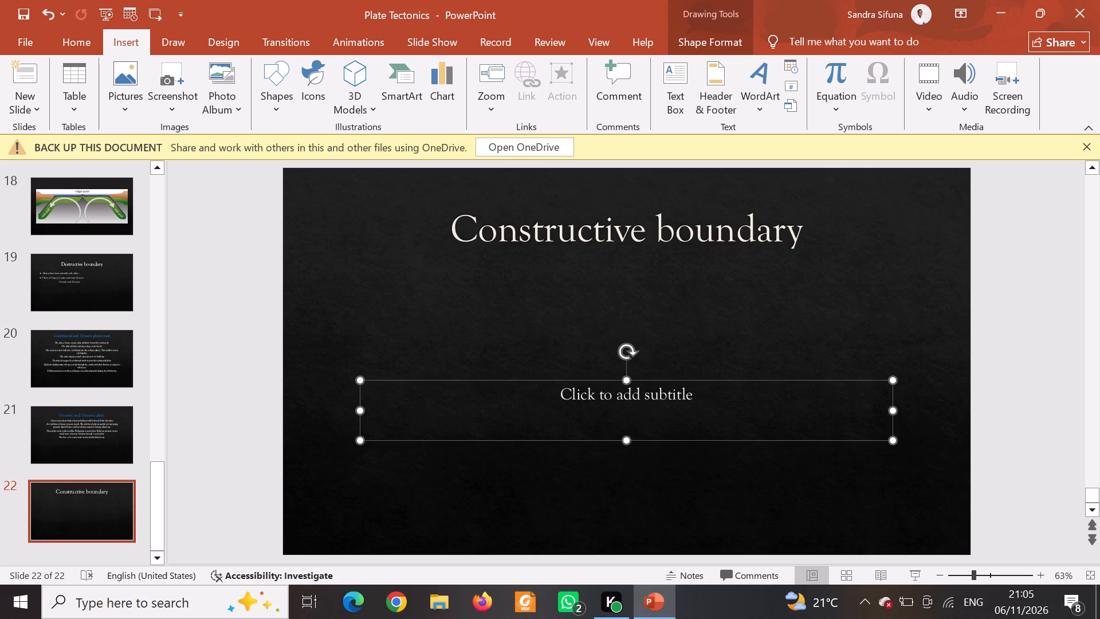
left_click_drag(626, 364, 635, 250)
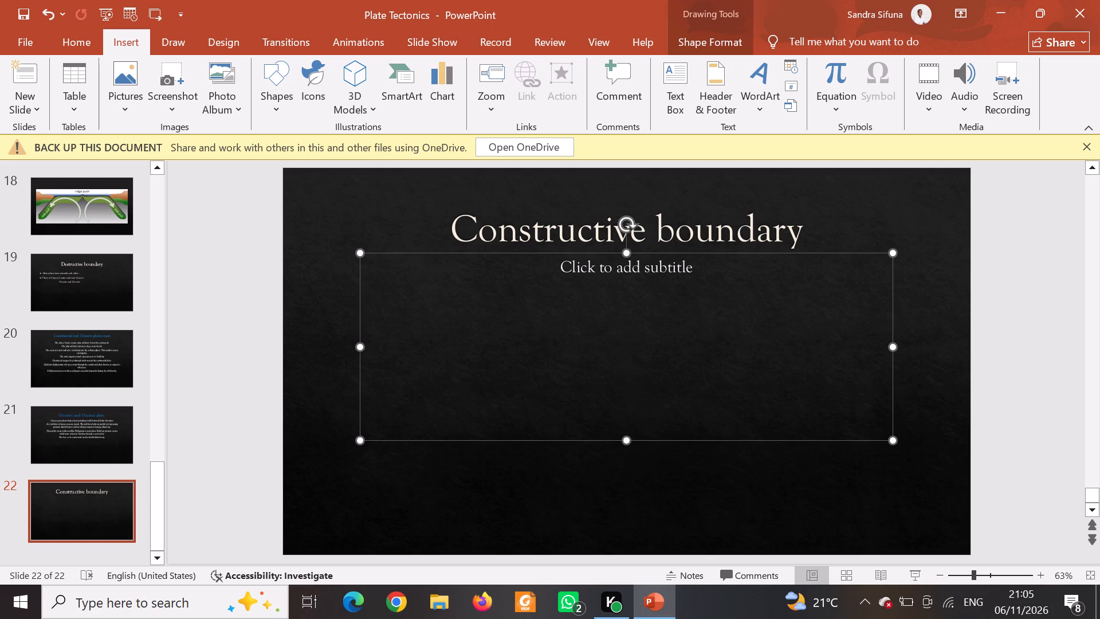
left_click_drag(628, 434, 628, 450)
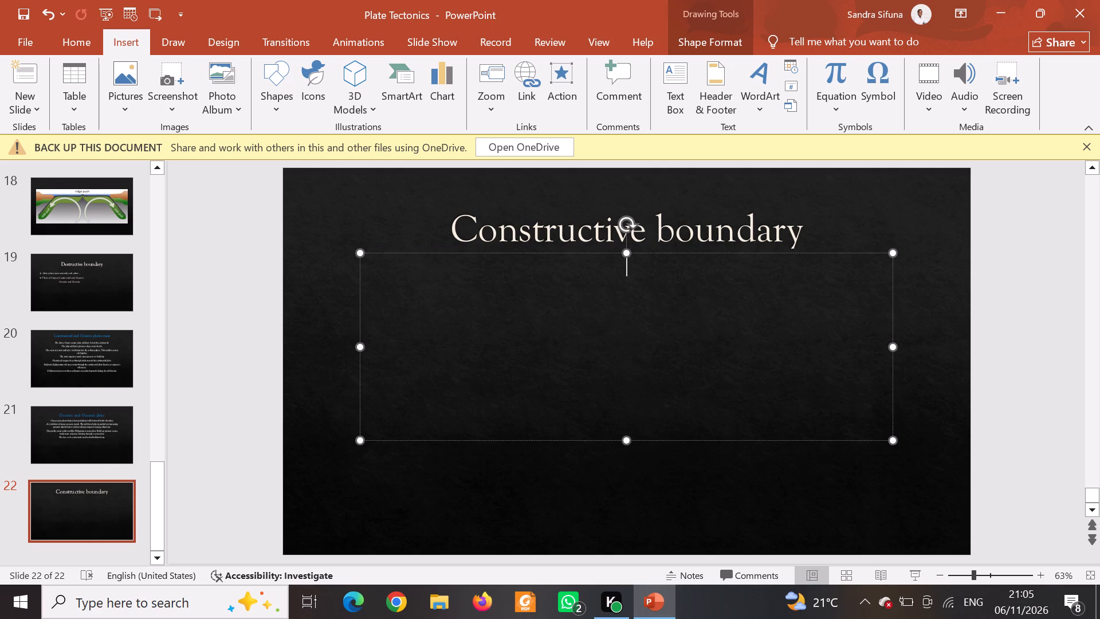
left_click_drag(628, 450, 625, 444)
left_click(625, 444)
left_click_drag(625, 444, 632, 475)
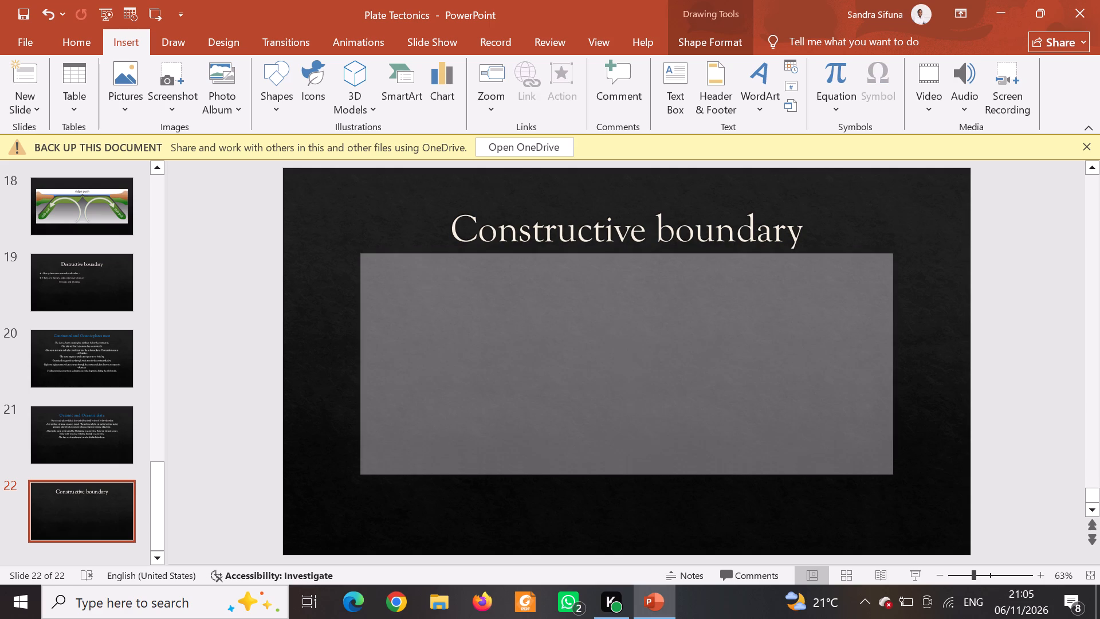
left_click_drag(632, 475, 634, 479)
Enter the first point in slide 22's subtitle box: "-This is where plates move away from each other( diverge)".
left_click(538, 289)
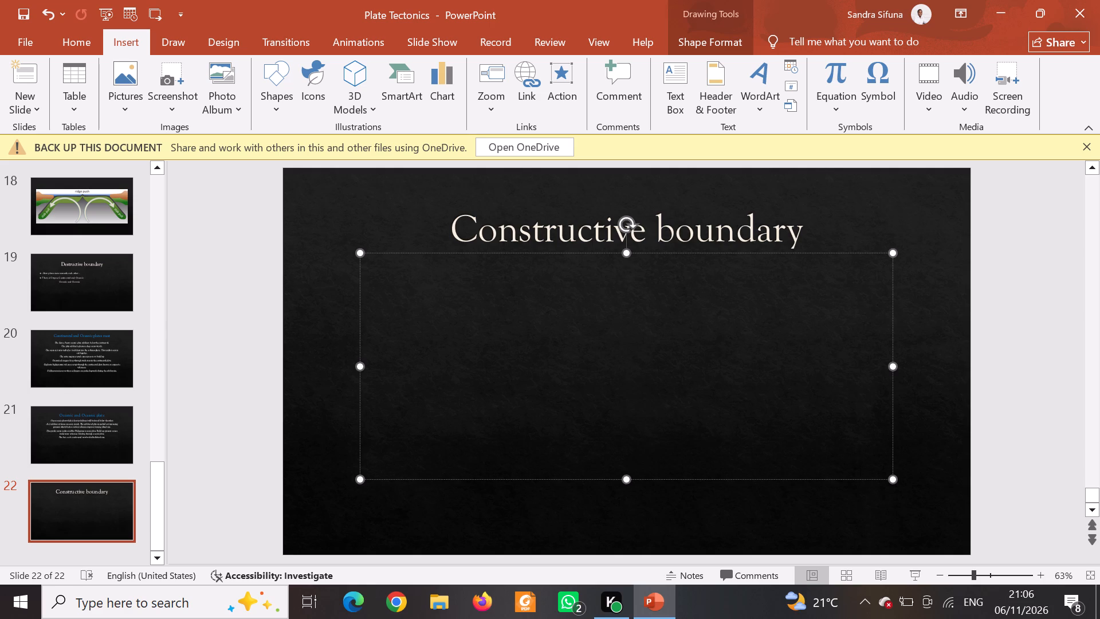
type("his")
key("space")
type("is where")
key("space")
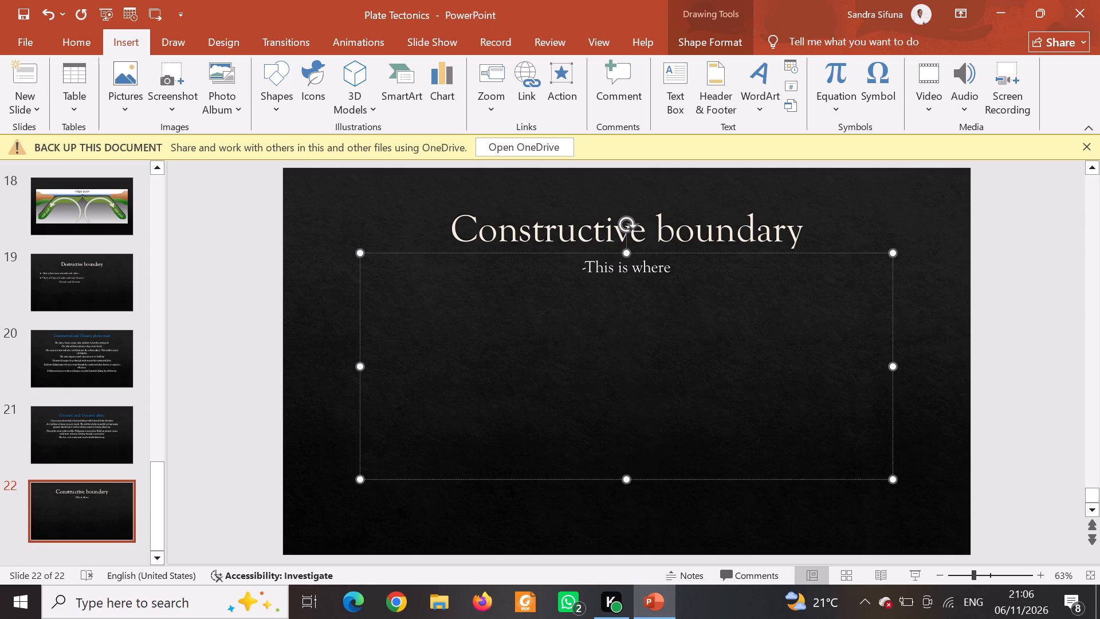
type("plates move")
key("space")
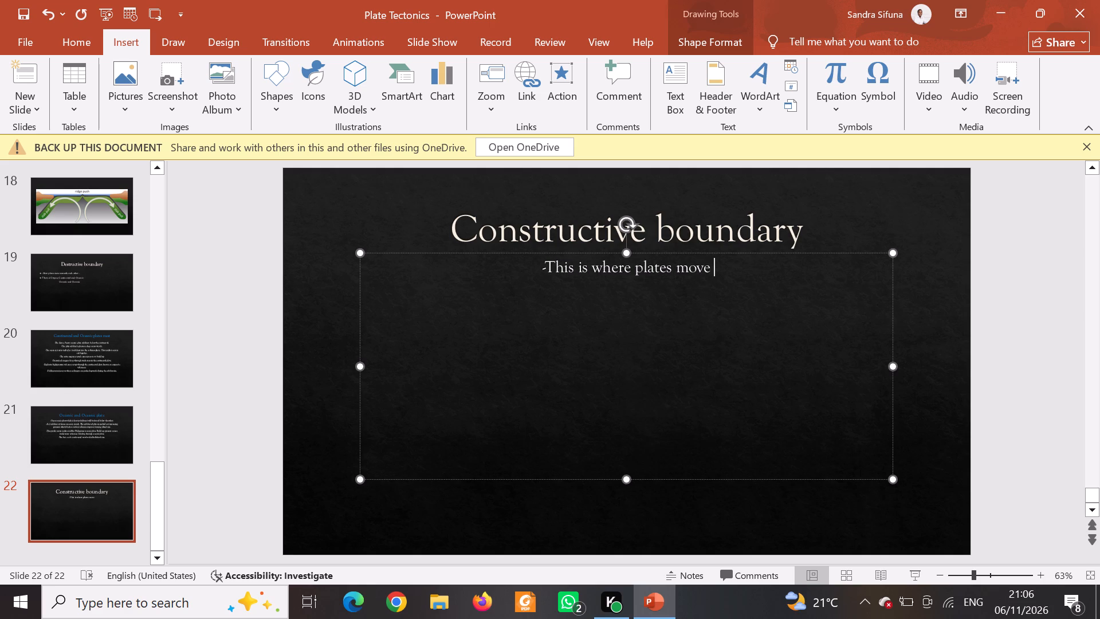
type("awy")
key("BackSpace")
type("ay")
key("space")
type("from each")
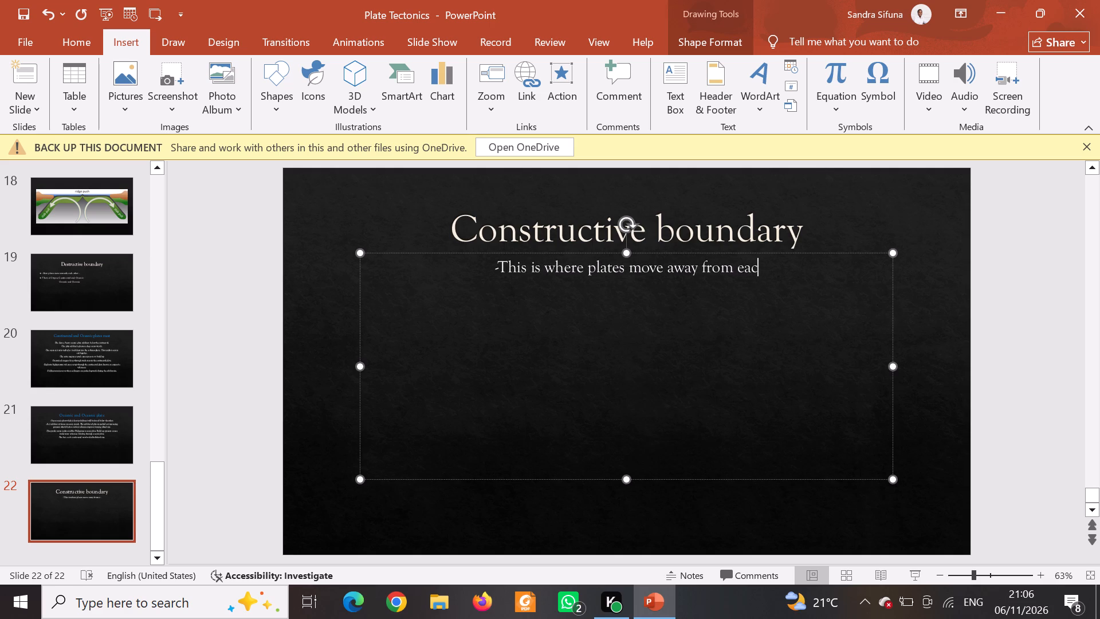
key("space")
type("other")
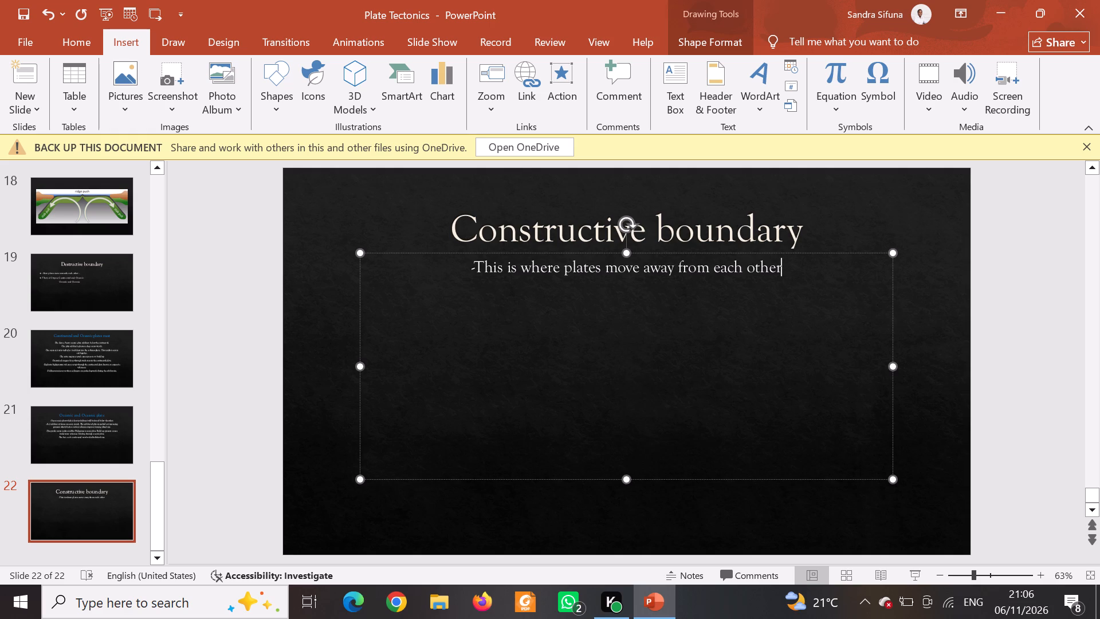
type("( d")
type("iveerge")
key("shift+parenright")
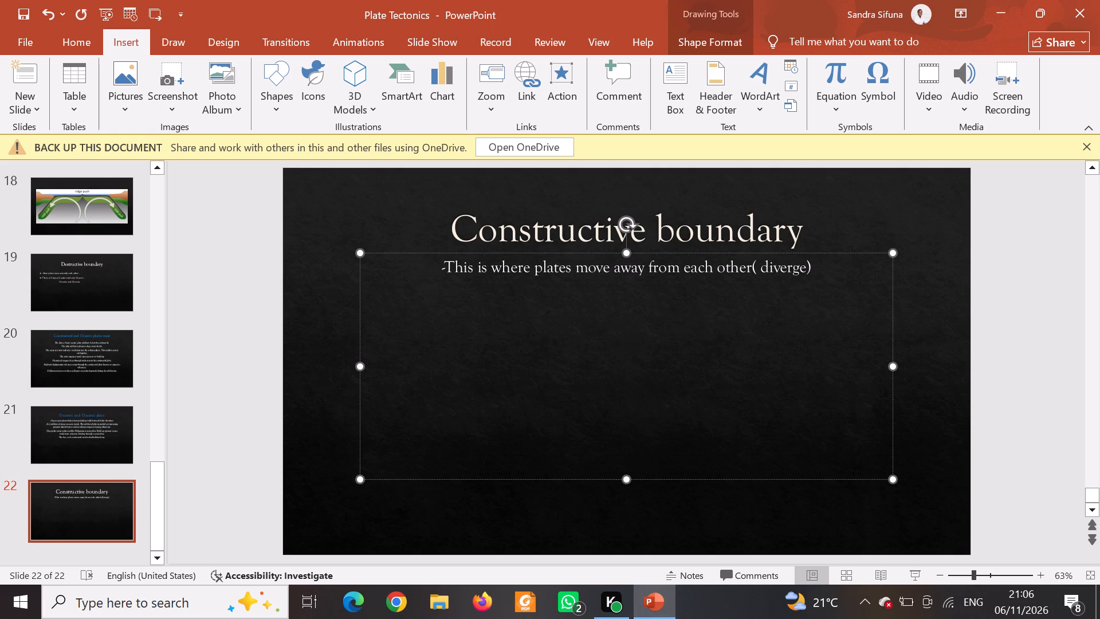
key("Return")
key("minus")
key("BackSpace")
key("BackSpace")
Extend the first point with the example "e.g the North American Plate and Eurasian Plate".
key("space")
type("e.g")
key("space")
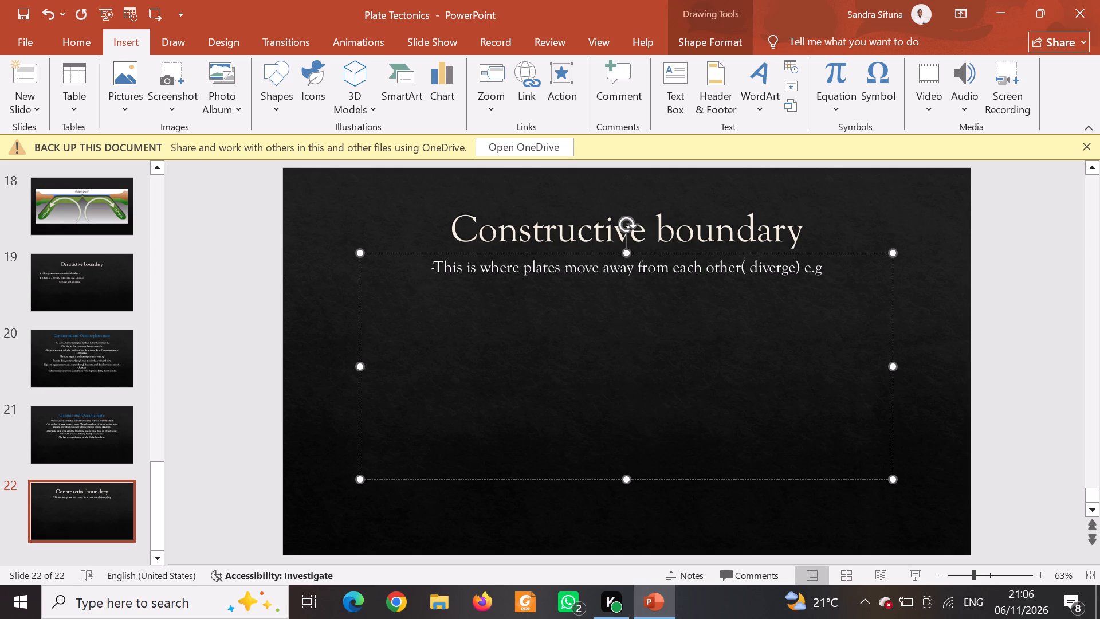
type("the")
key("space")
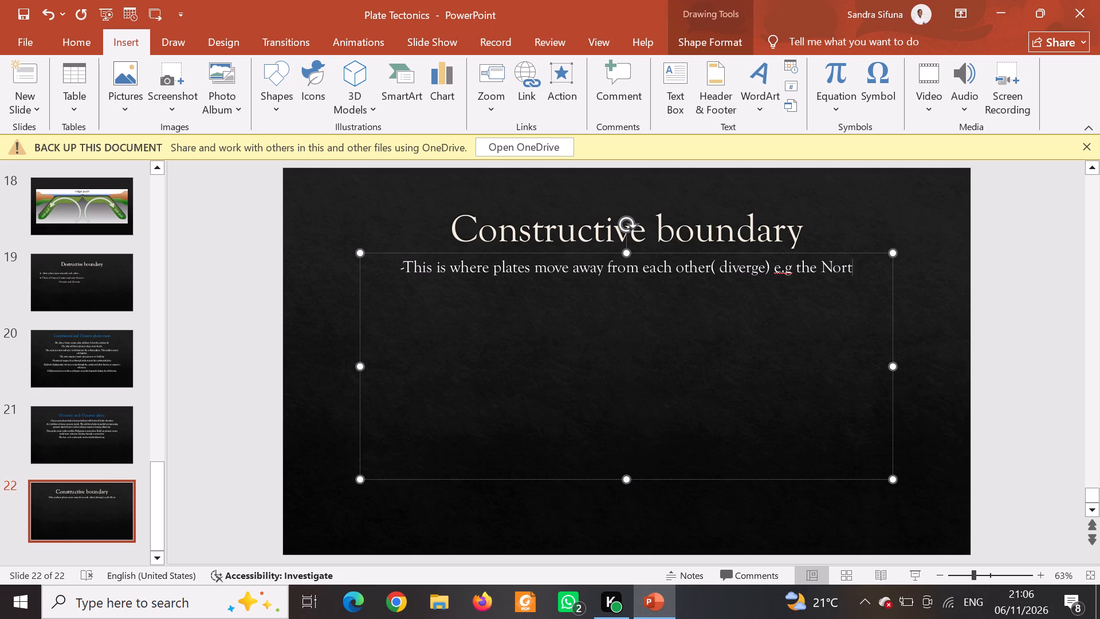
type("h")
key("space")
key("a")
type("merican")
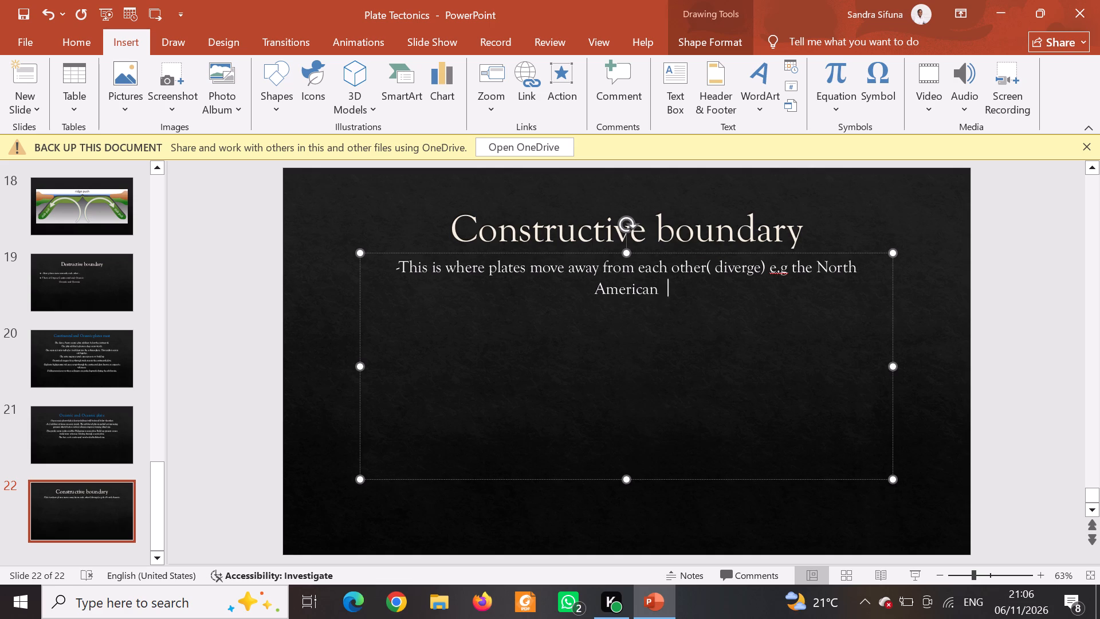
key("space")
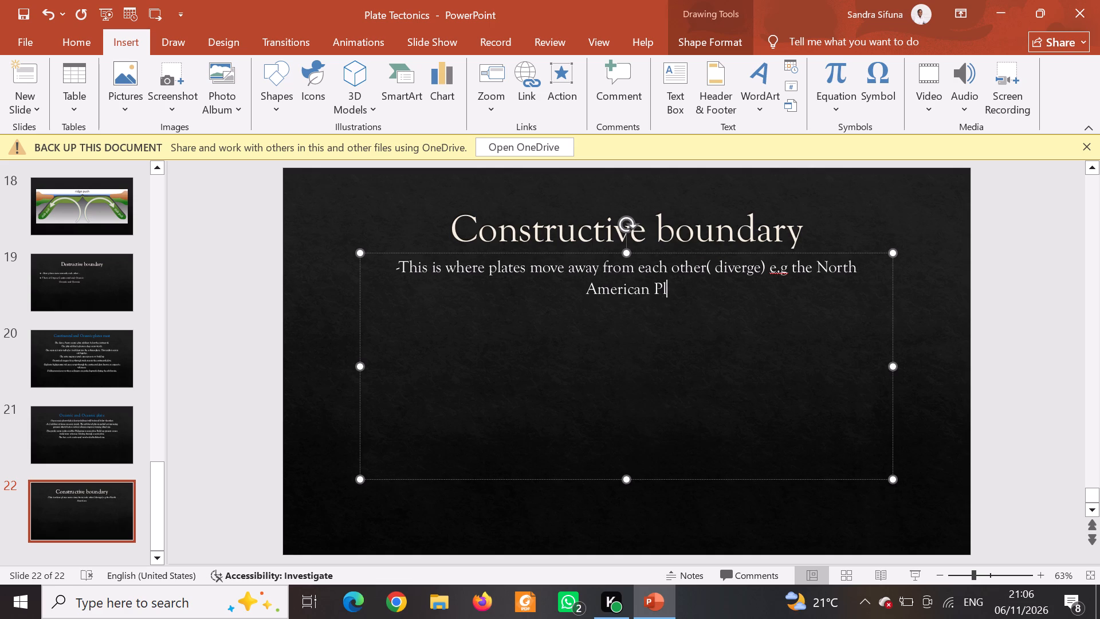
type("ate")
key("space")
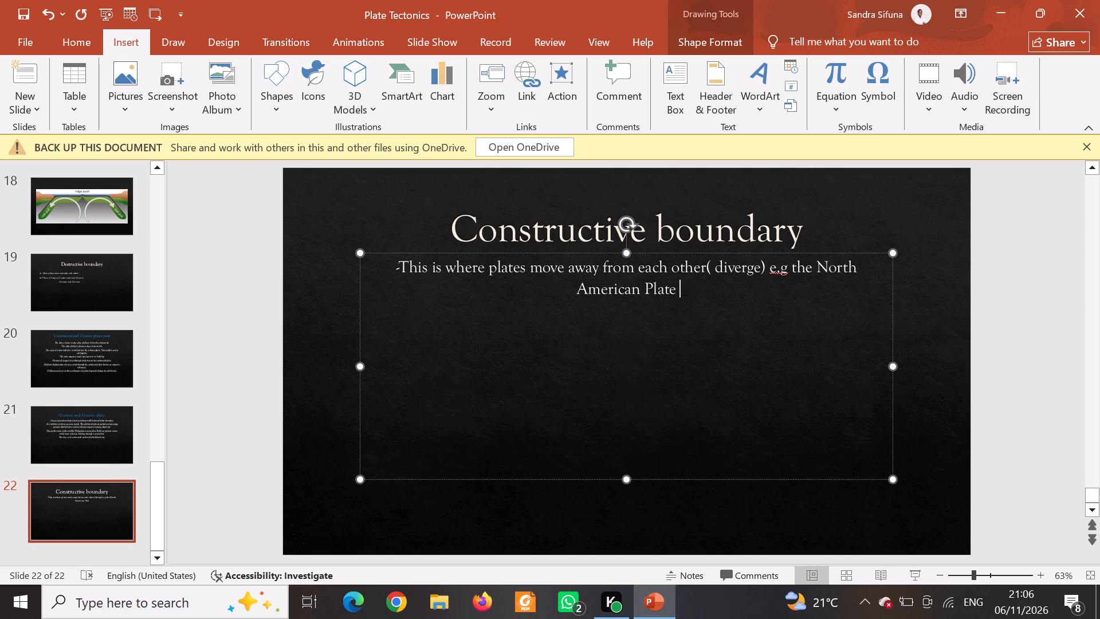
key("space")
type("and")
key("space")
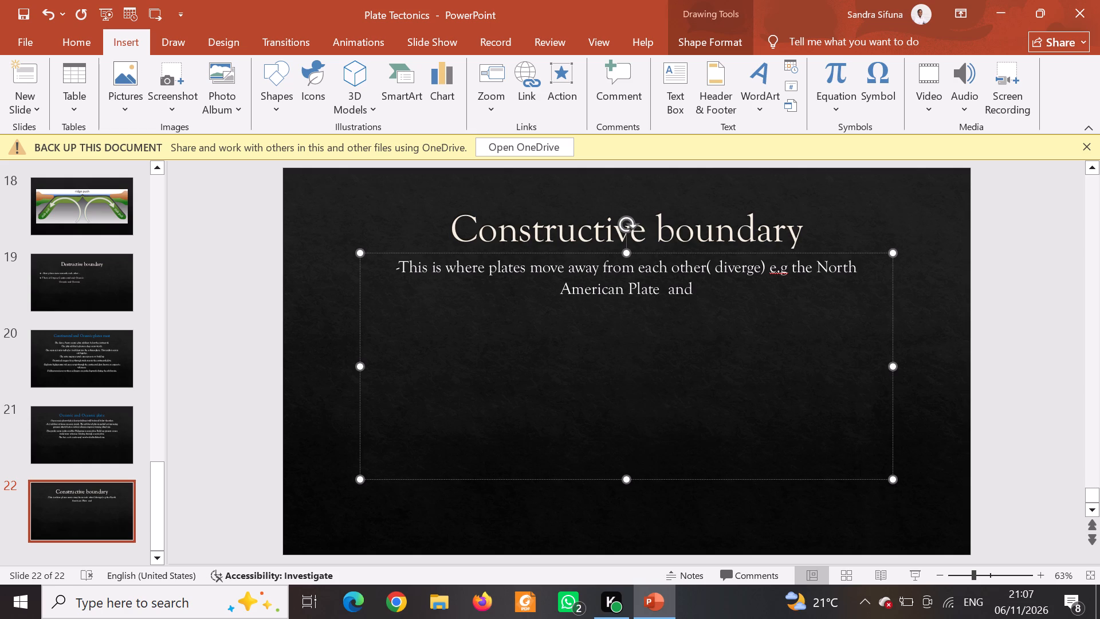
key("e")
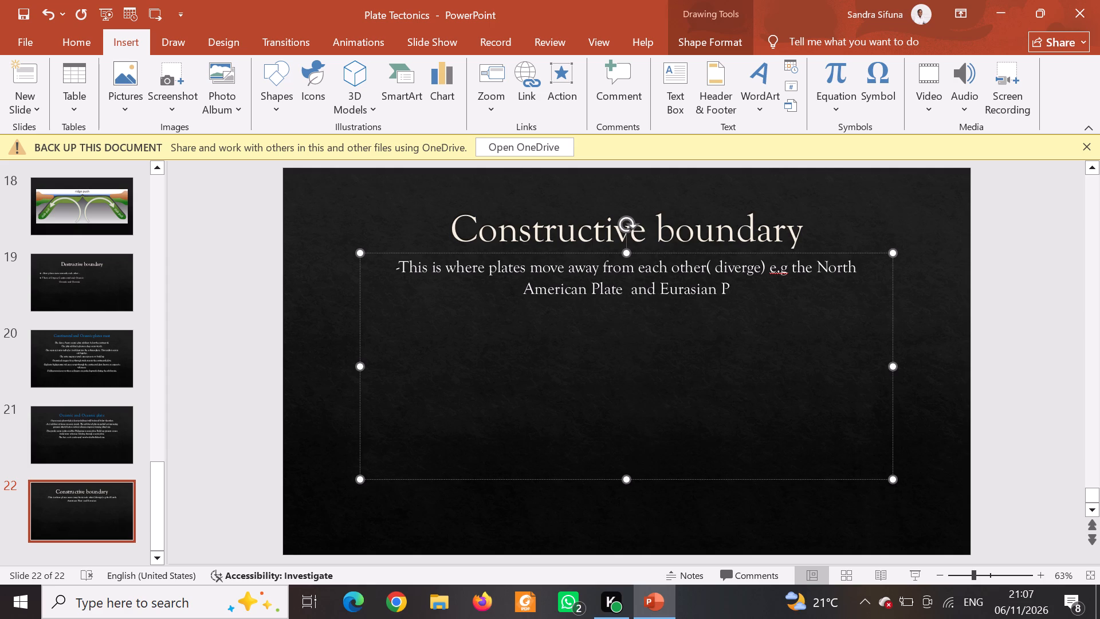
type("ate")
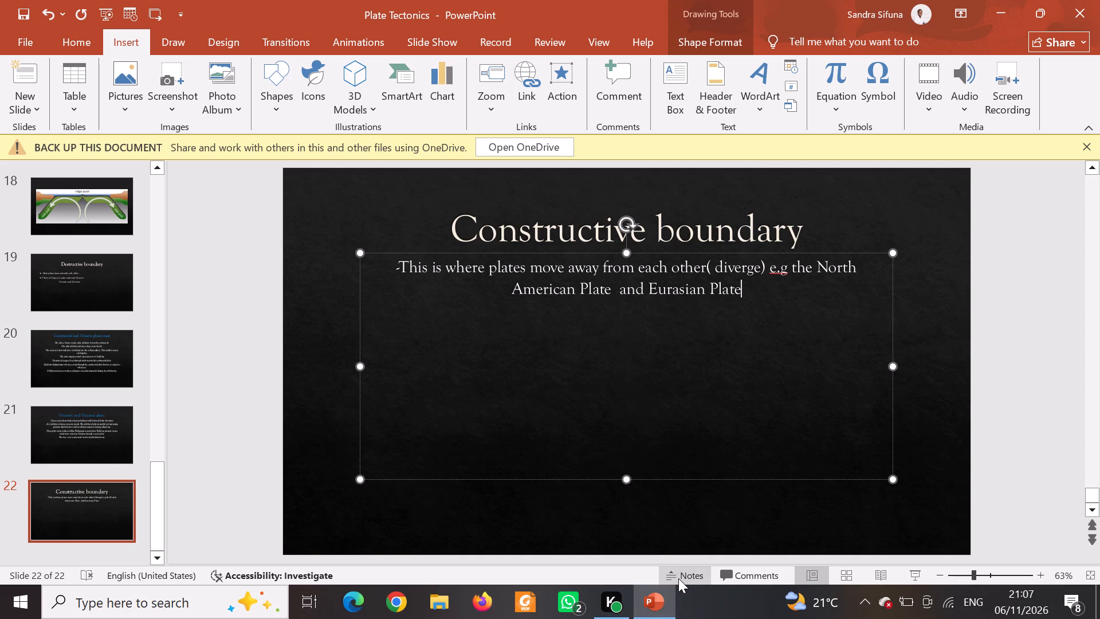
End slide 22's first point with a period and begin a second point: "-The heat from the hotspot is transferred upwards and outwards".
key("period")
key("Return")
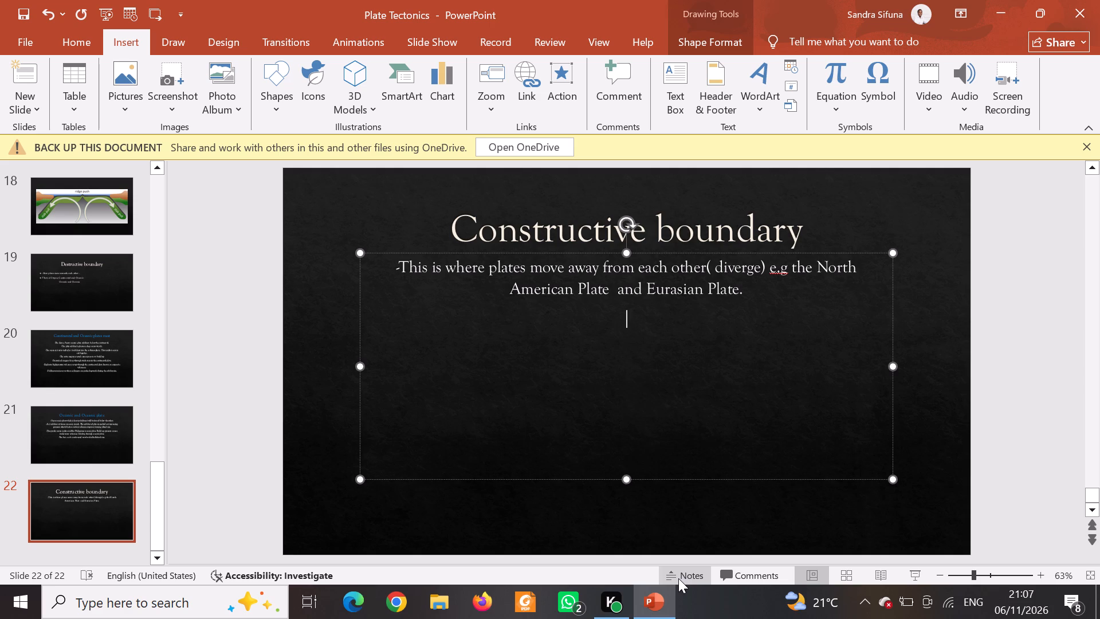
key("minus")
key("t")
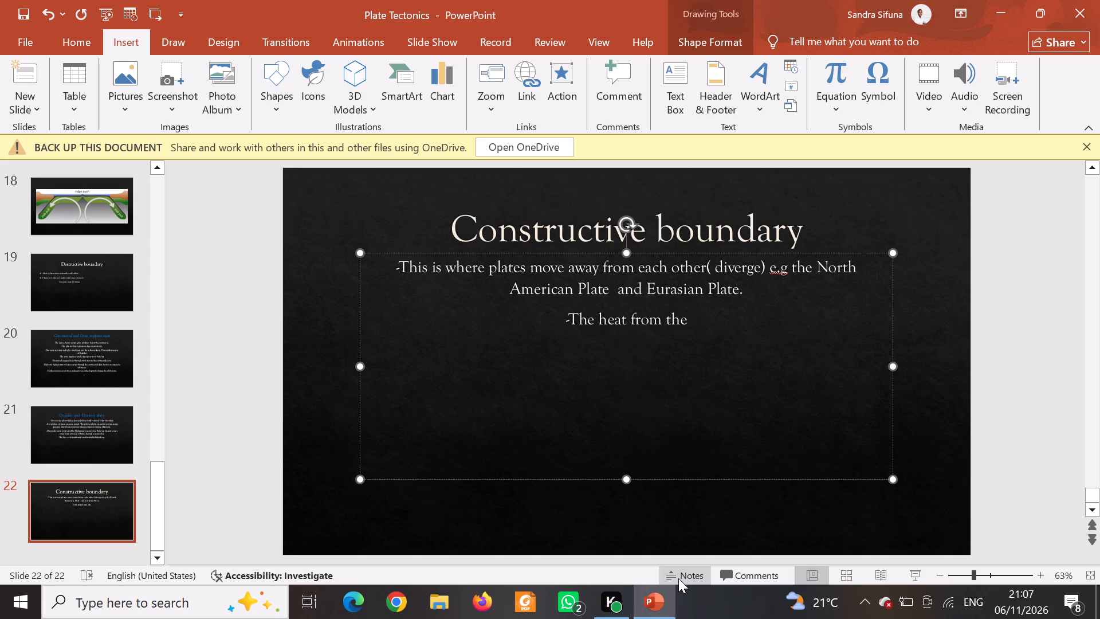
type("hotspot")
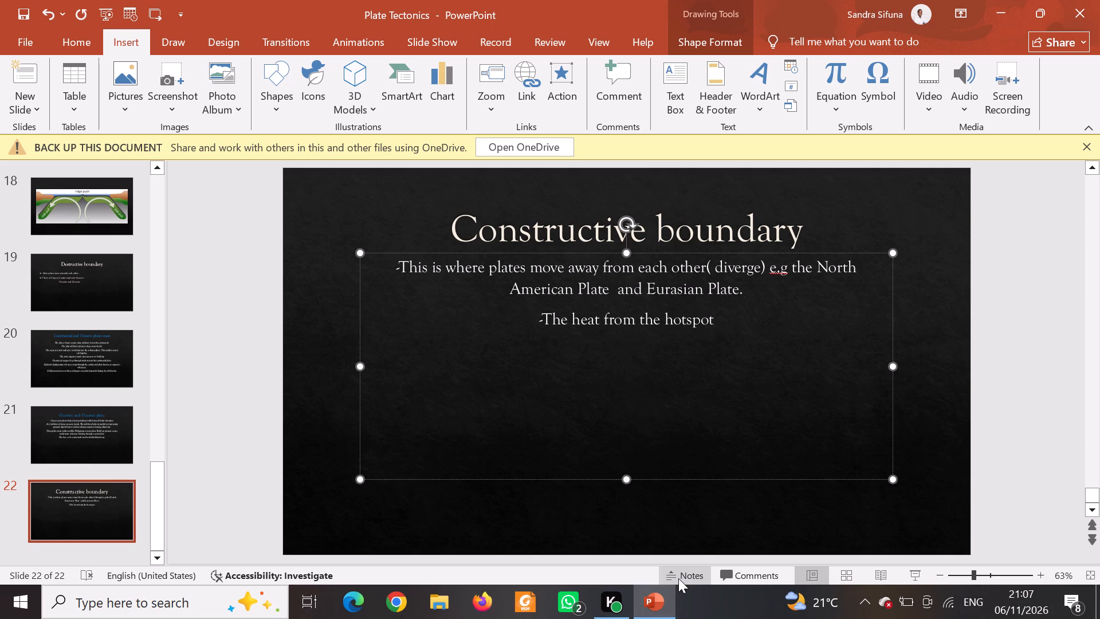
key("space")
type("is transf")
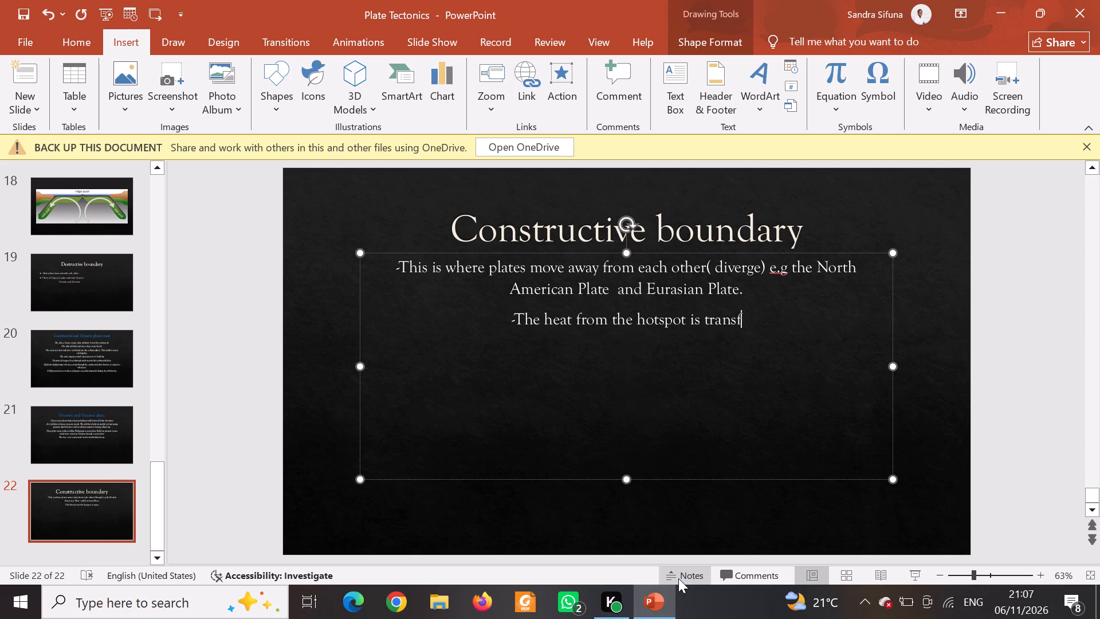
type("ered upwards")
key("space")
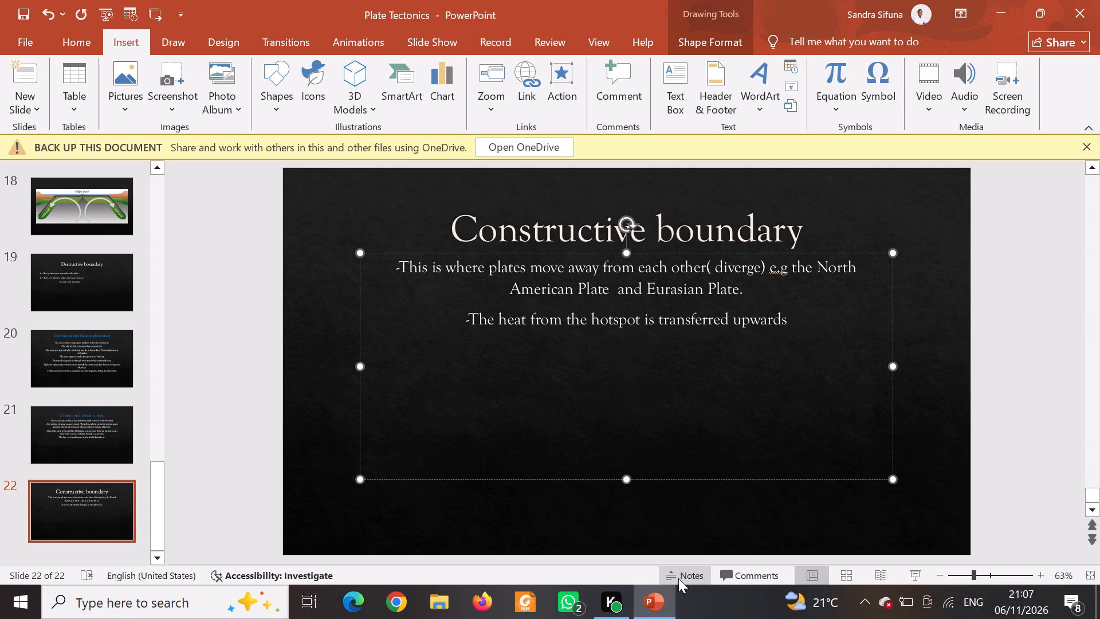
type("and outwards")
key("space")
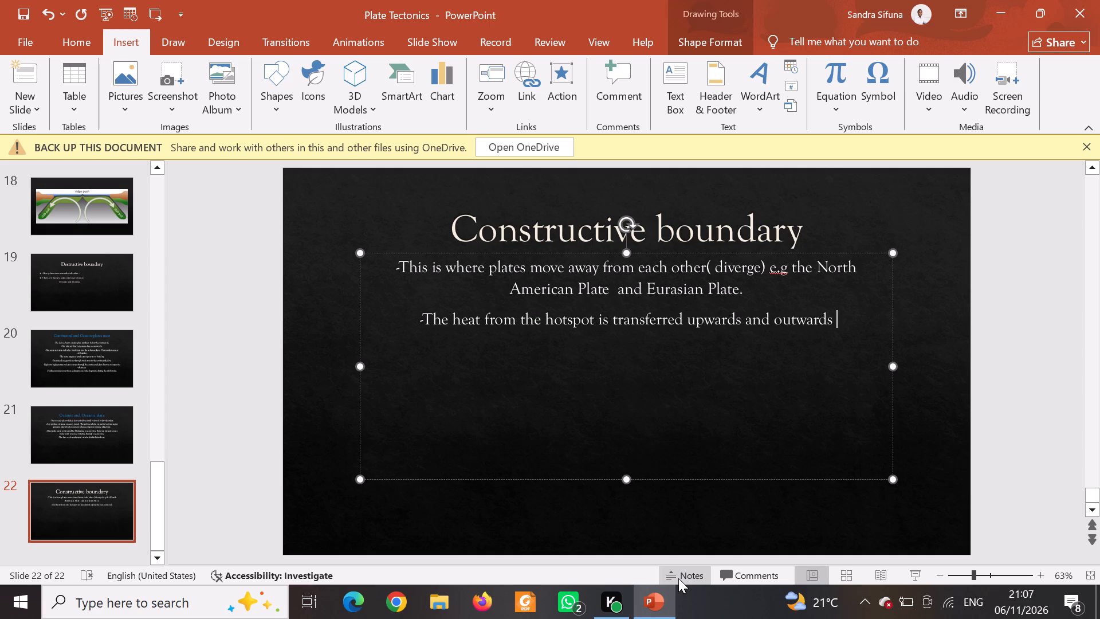
Complete the second point with "by convectional currents causing the plates to pull apart.".
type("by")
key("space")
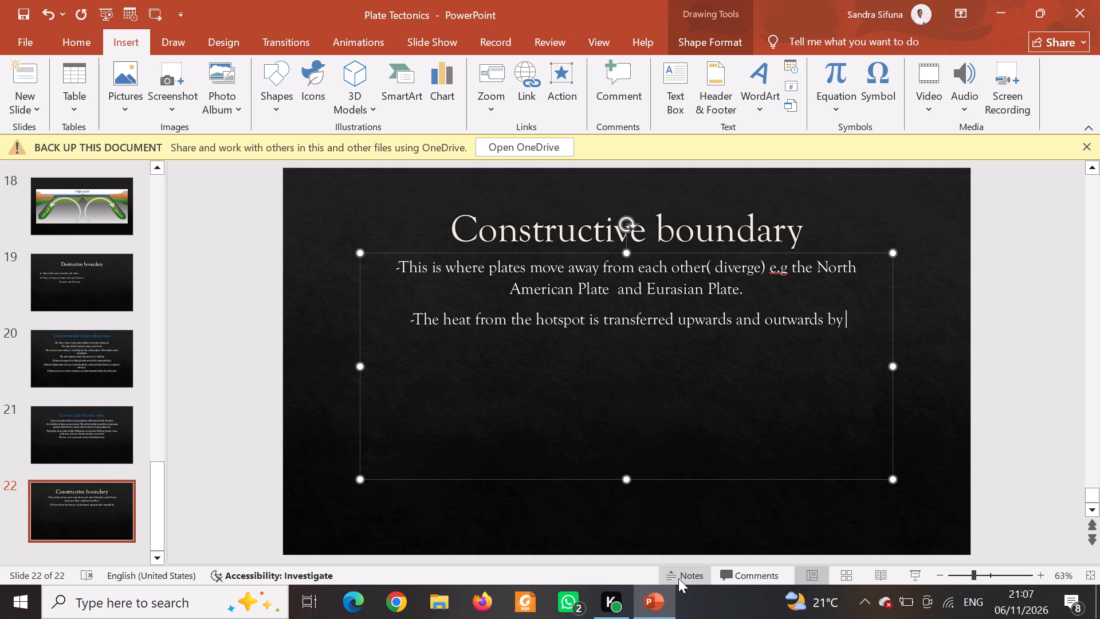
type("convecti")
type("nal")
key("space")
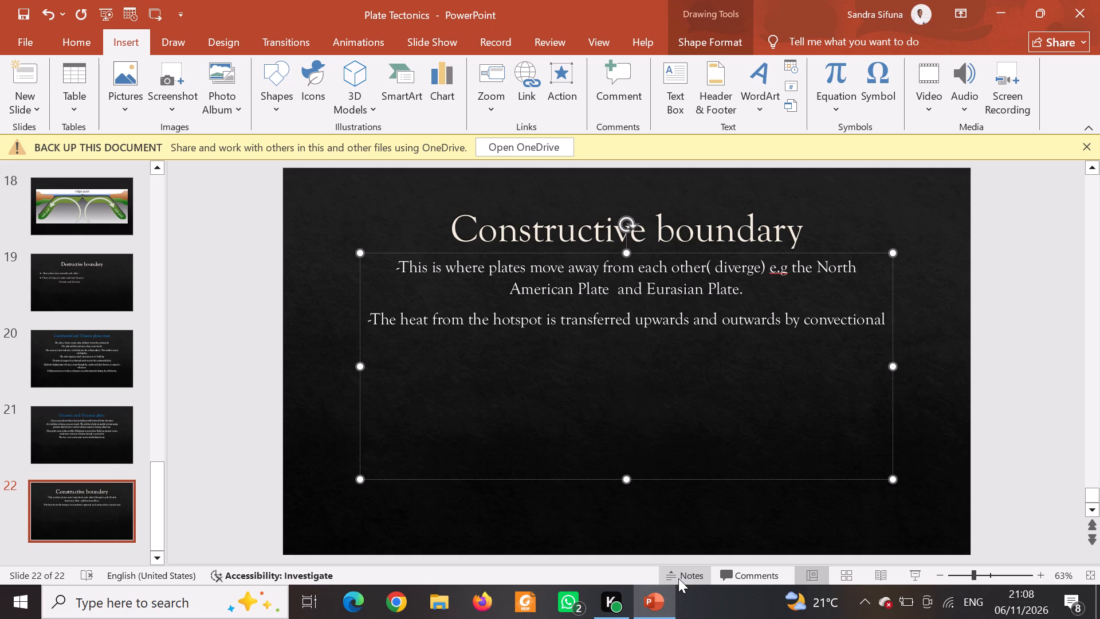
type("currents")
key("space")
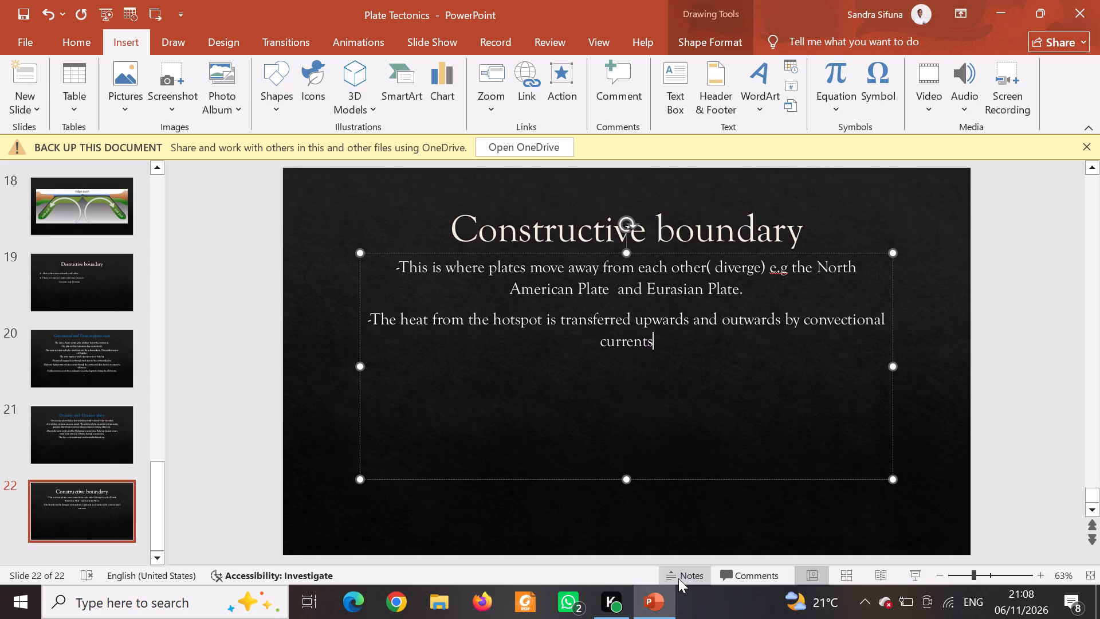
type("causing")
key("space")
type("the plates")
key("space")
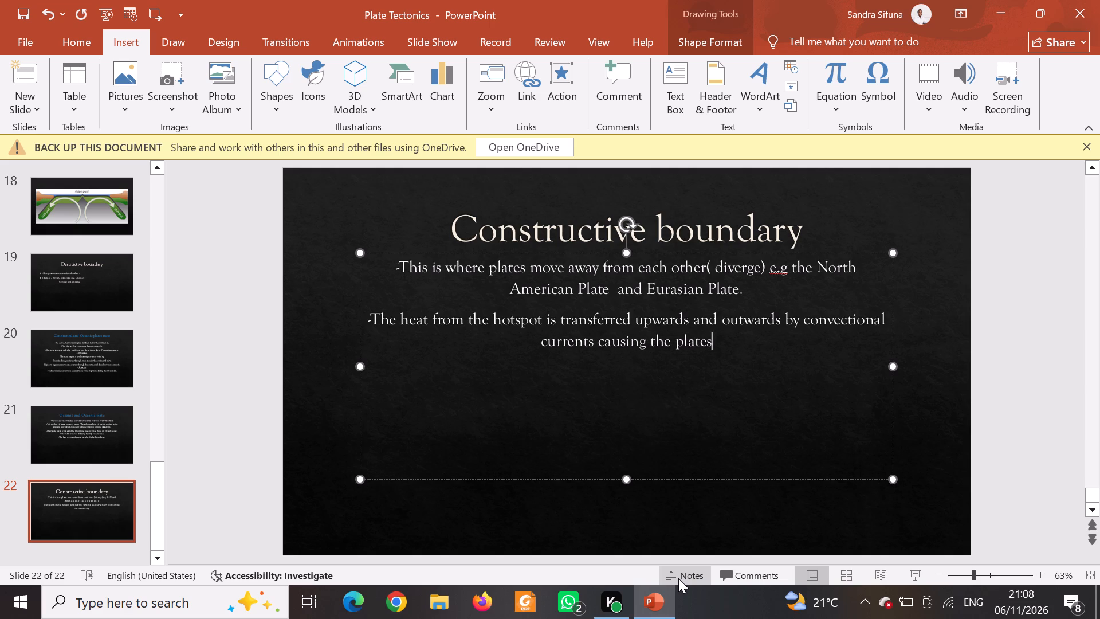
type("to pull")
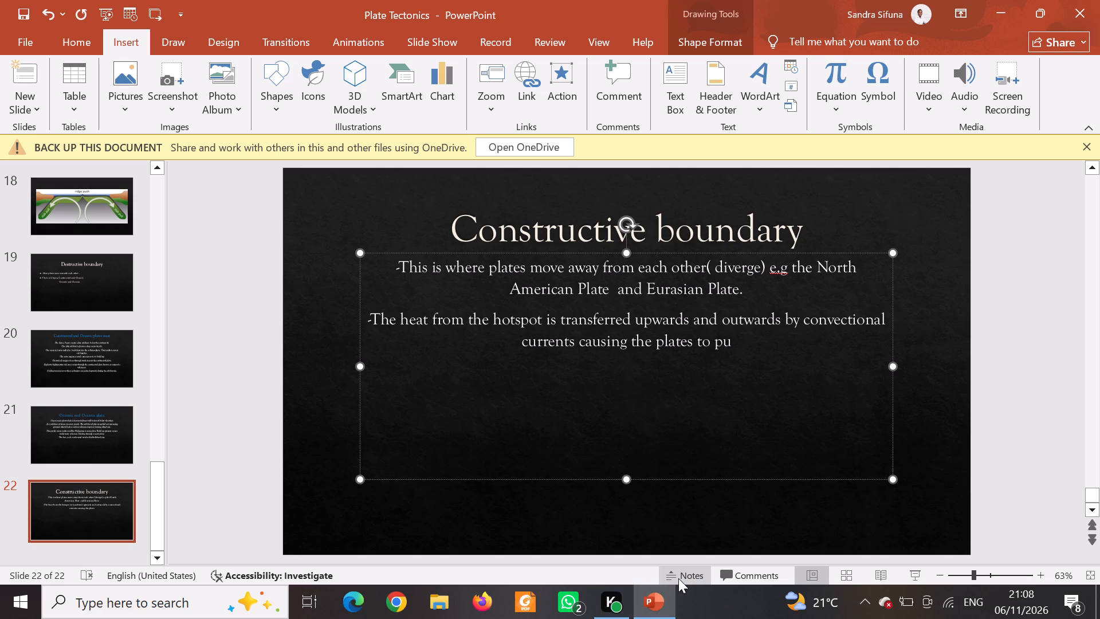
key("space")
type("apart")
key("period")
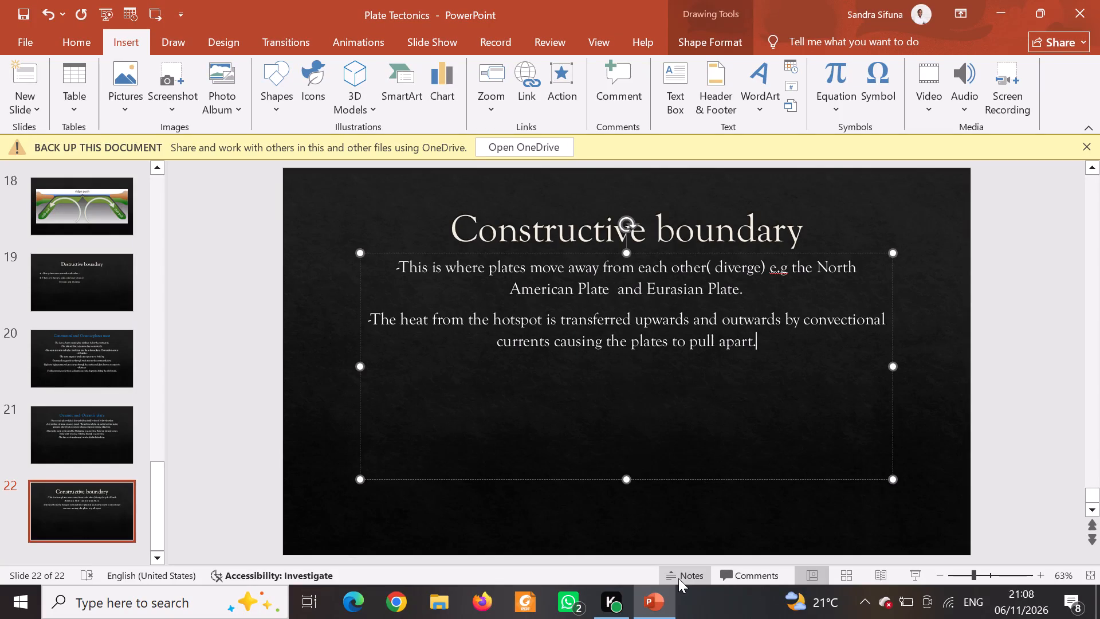
Open the spelling suggestions for "e.g" in slide 22's first point.
left_click(777, 265)
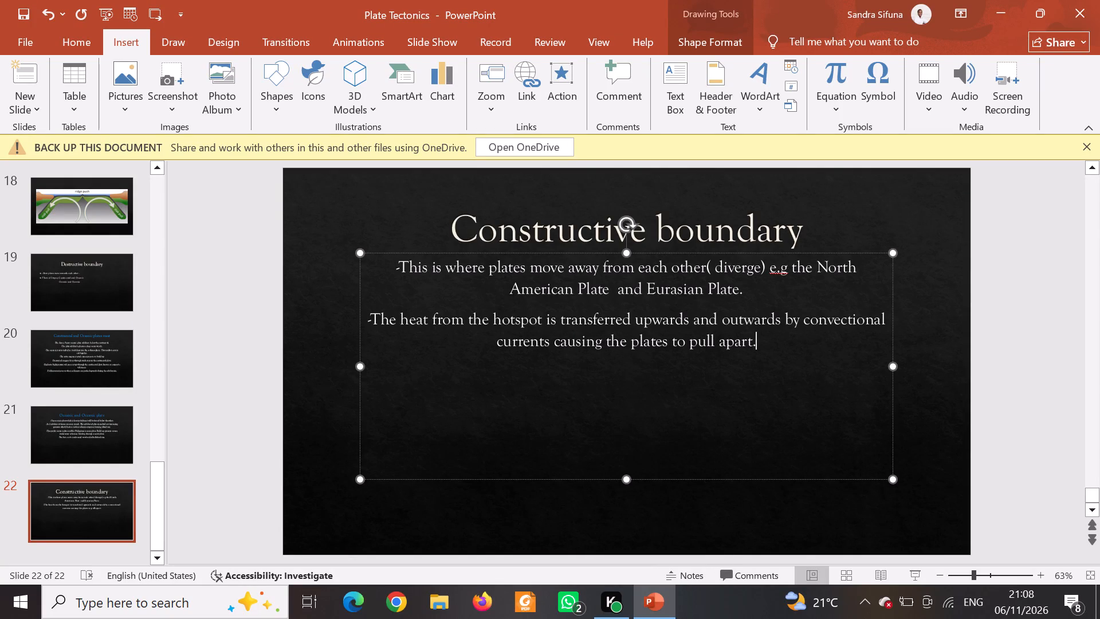
right_click(777, 265)
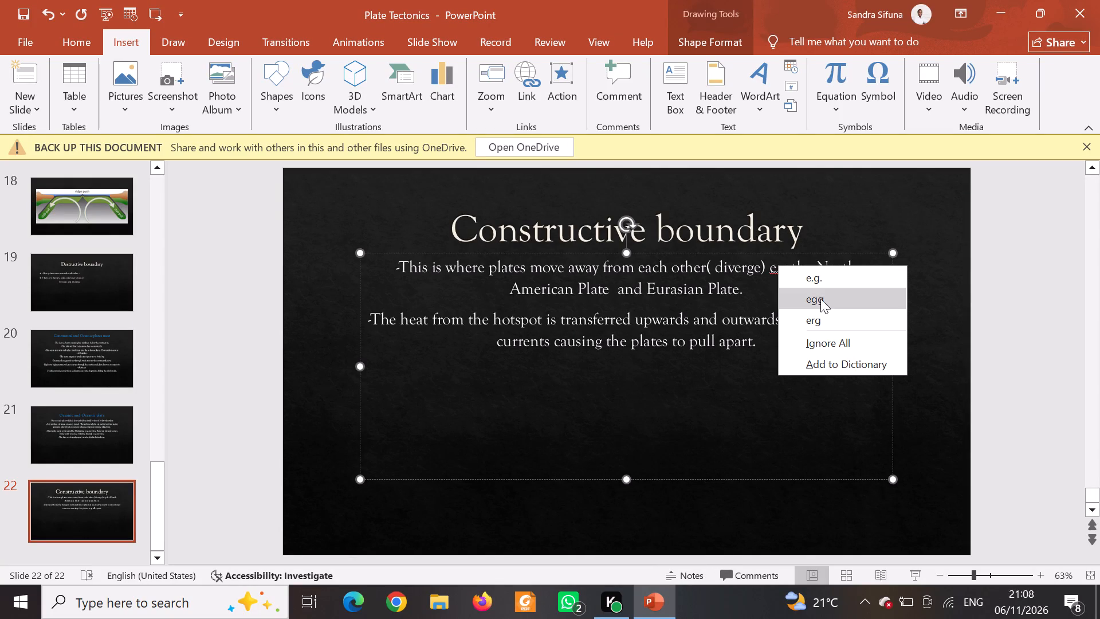
Correct the flagged "e.g" in the first point to the suggested spelling "e.g.".
left_click(830, 282)
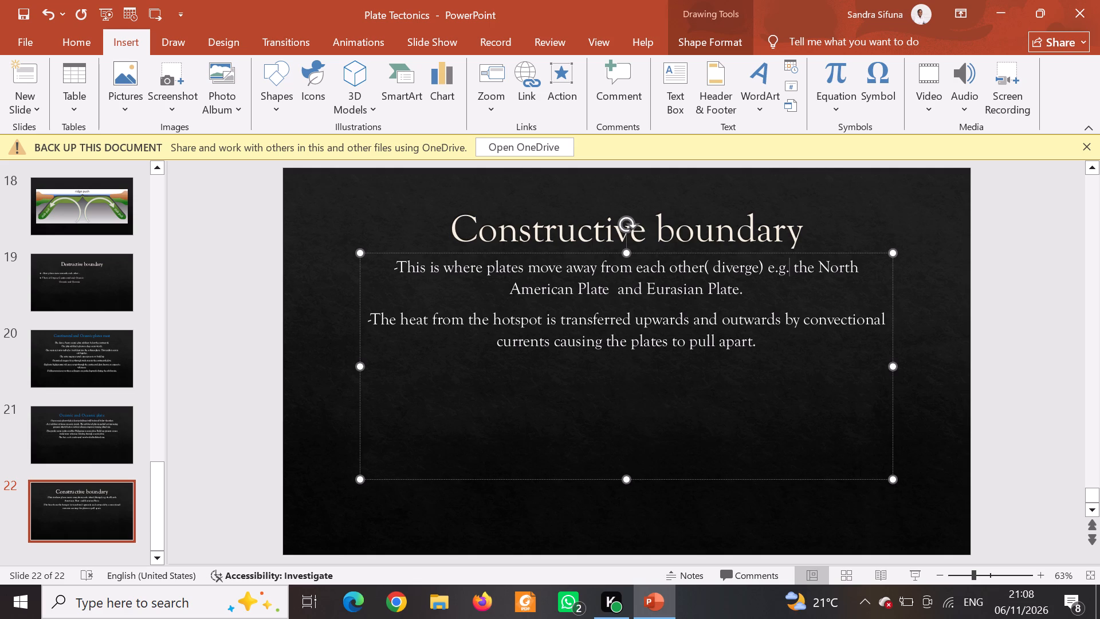
Start a third point on a new line after "pull apart.": "-The gap created between the plates".
left_click(781, 347)
key("Return")
key("minus")
type("e gap")
key("space")
type("creat")
type("ted")
key("space")
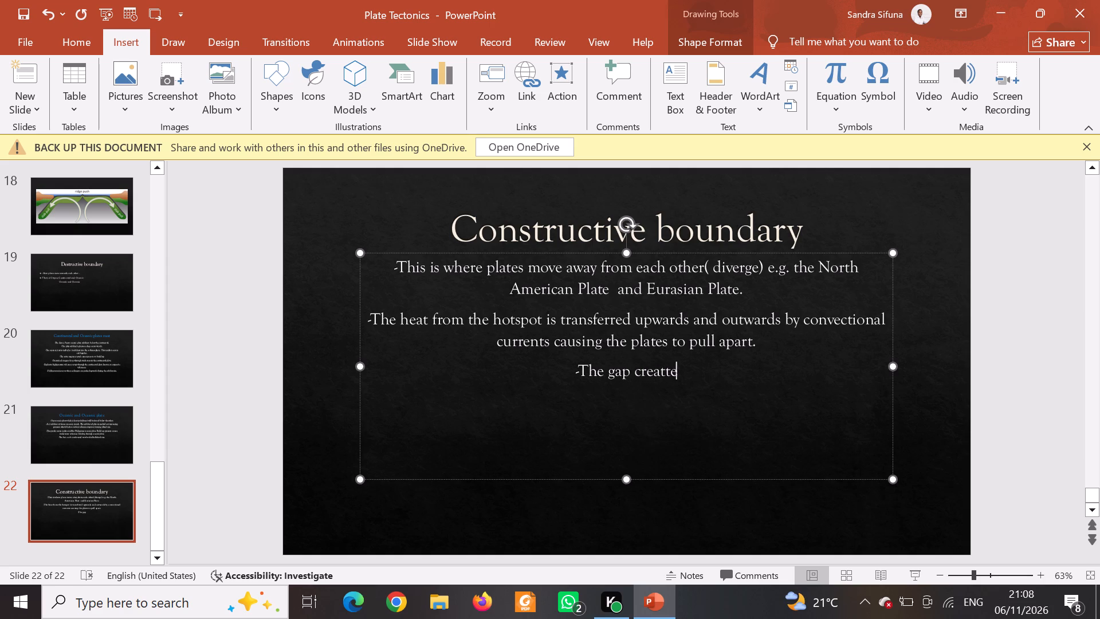
key("BackSpace")
key("BackSpace")
key("BackSpace")
key("BackSpace")
key("BackSpace")
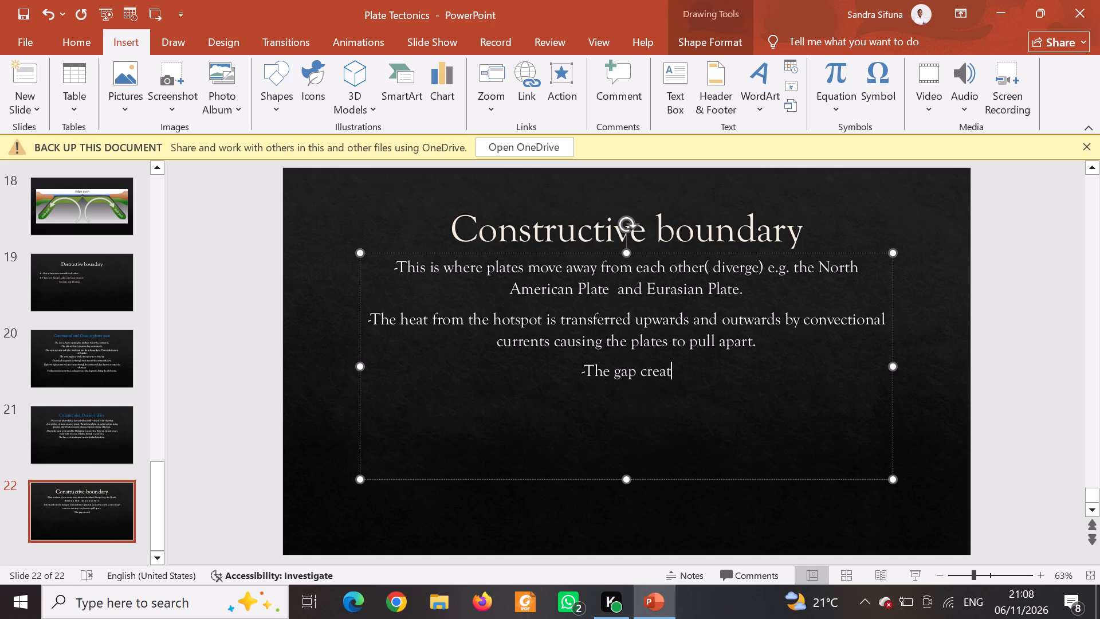
type("ated between")
key("space")
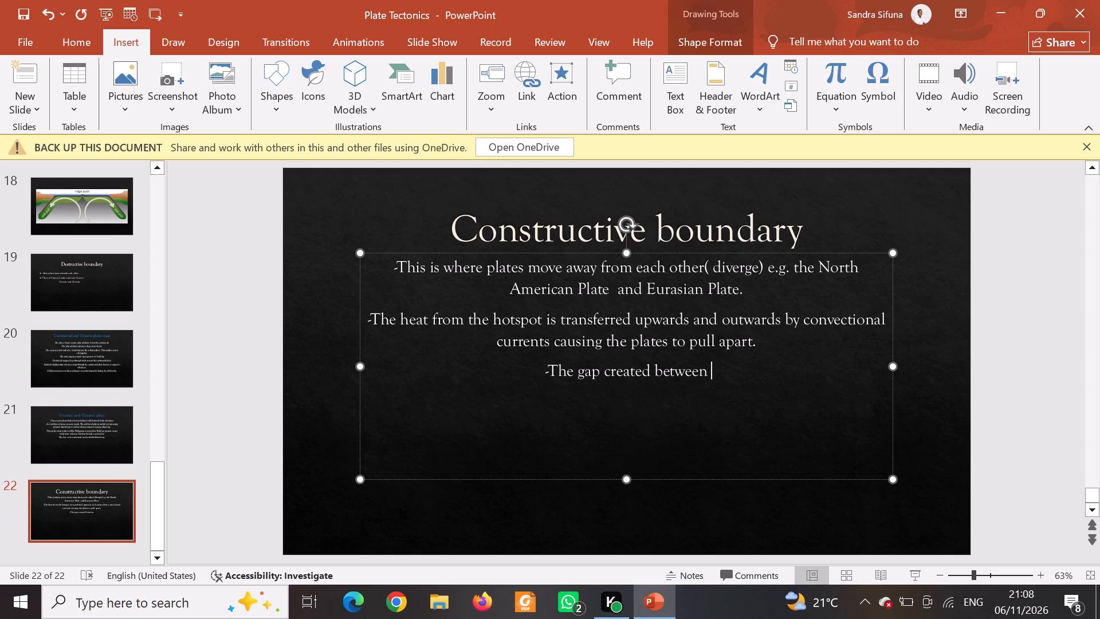
type("the plates")
key("space")
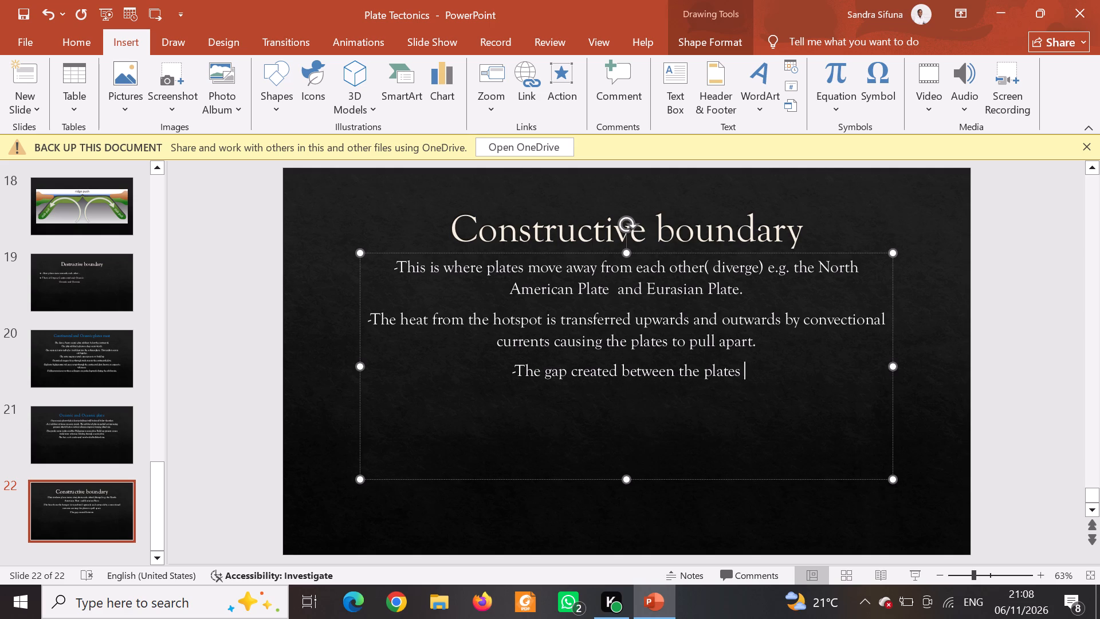
Continue the third point with "will be filed by molten rock material".
type("will be filed")
key("space")
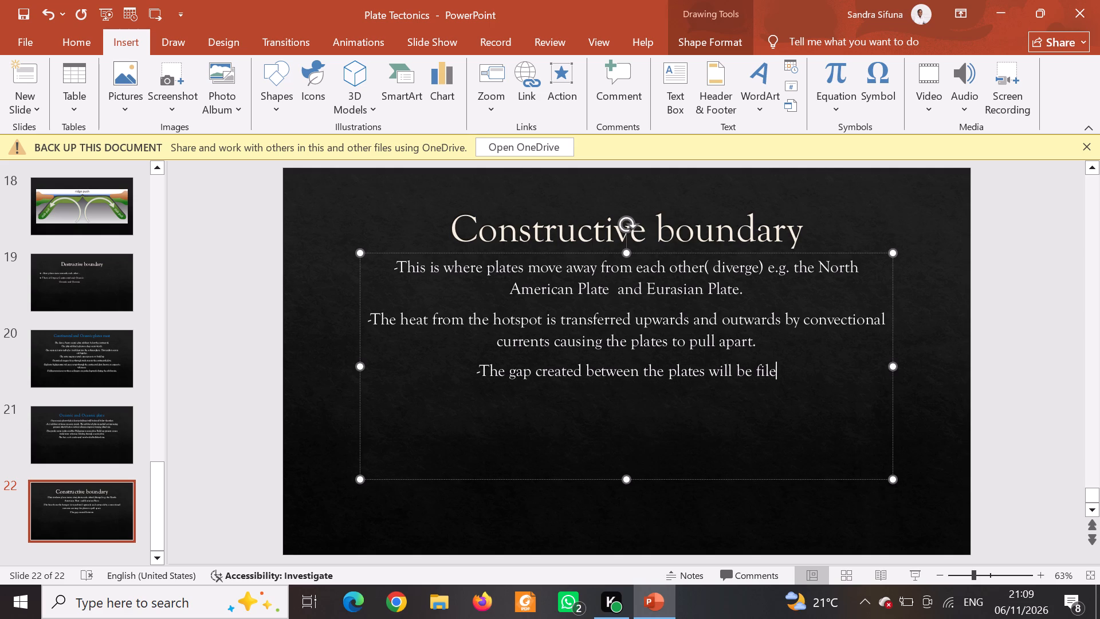
type("by molten")
key("space")
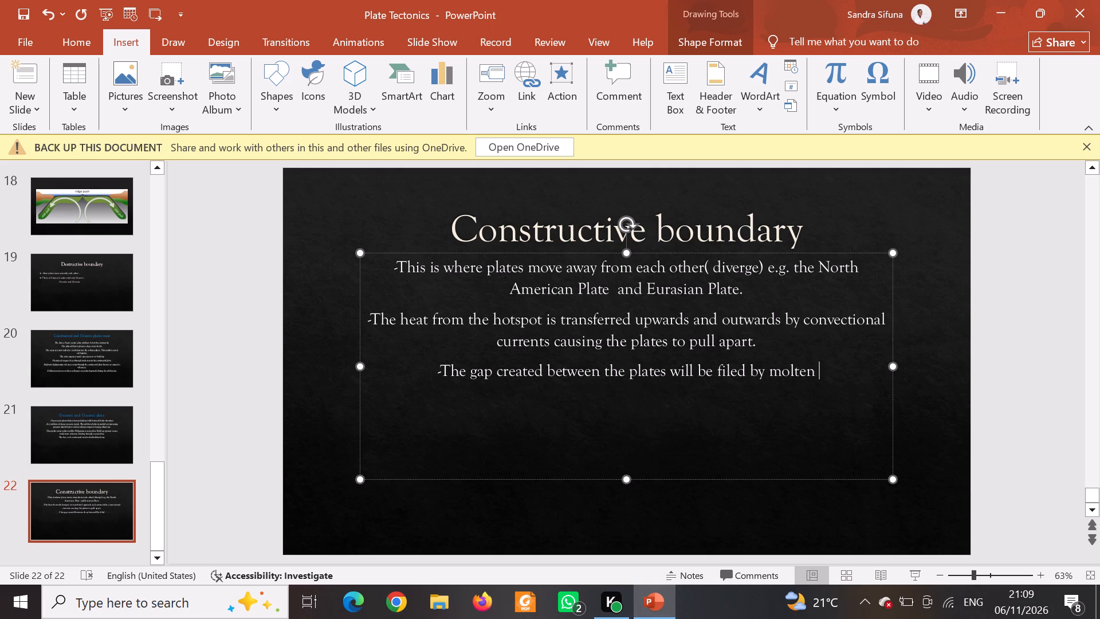
type("rock")
key("space")
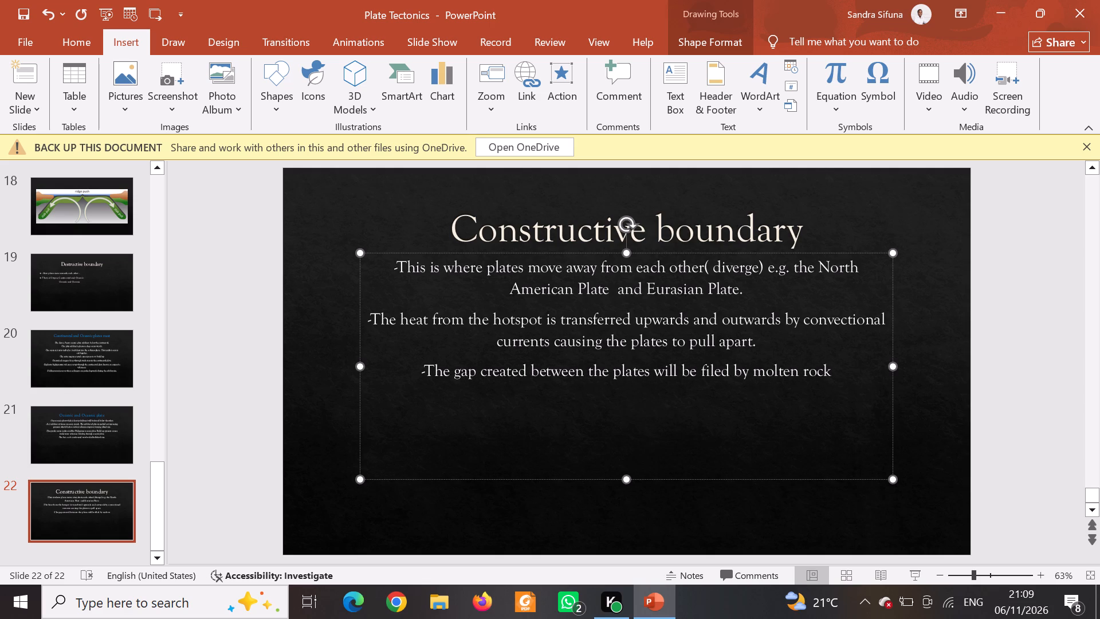
type("materia")
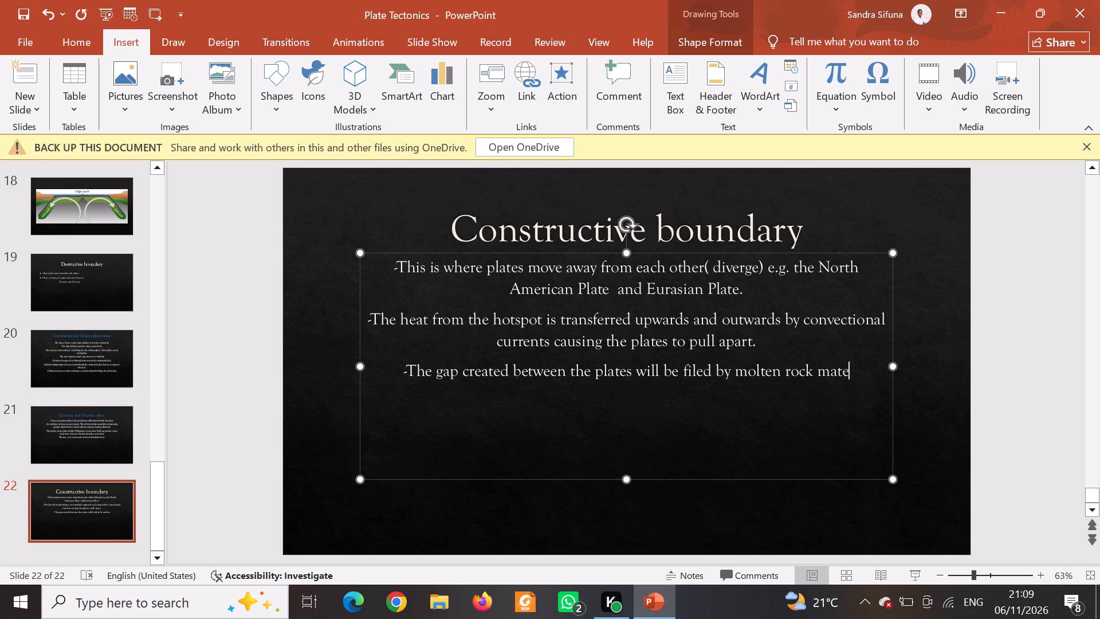
key("l")
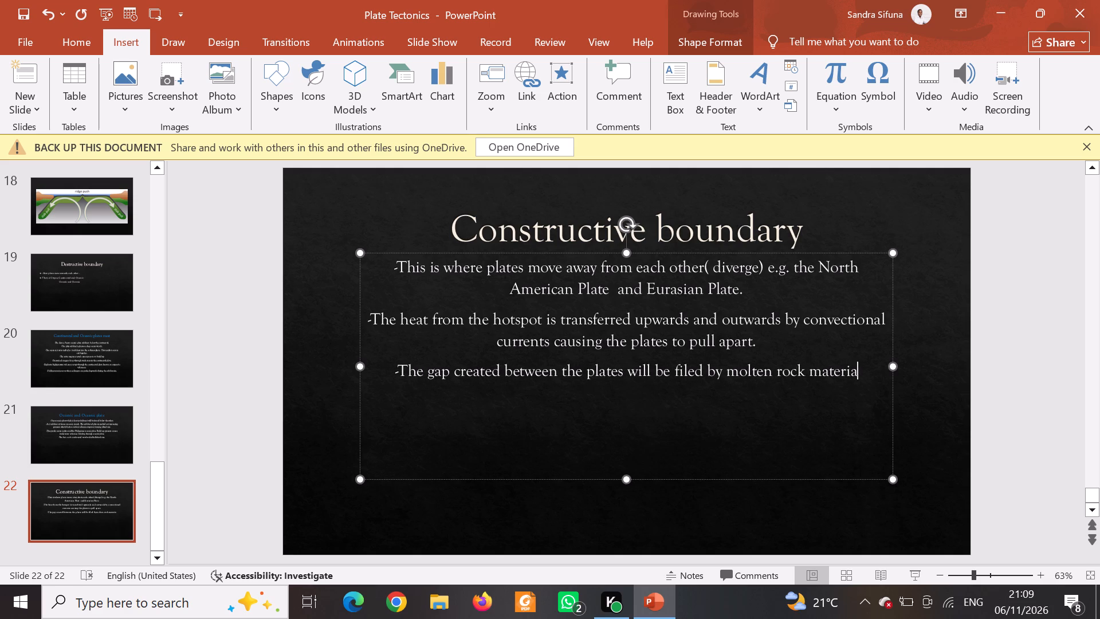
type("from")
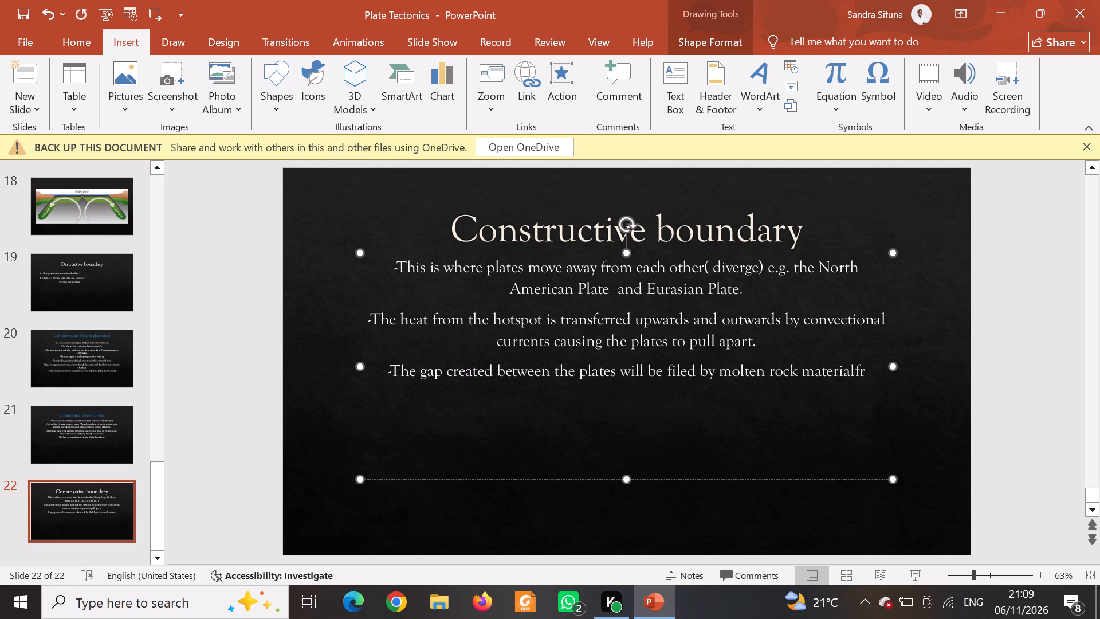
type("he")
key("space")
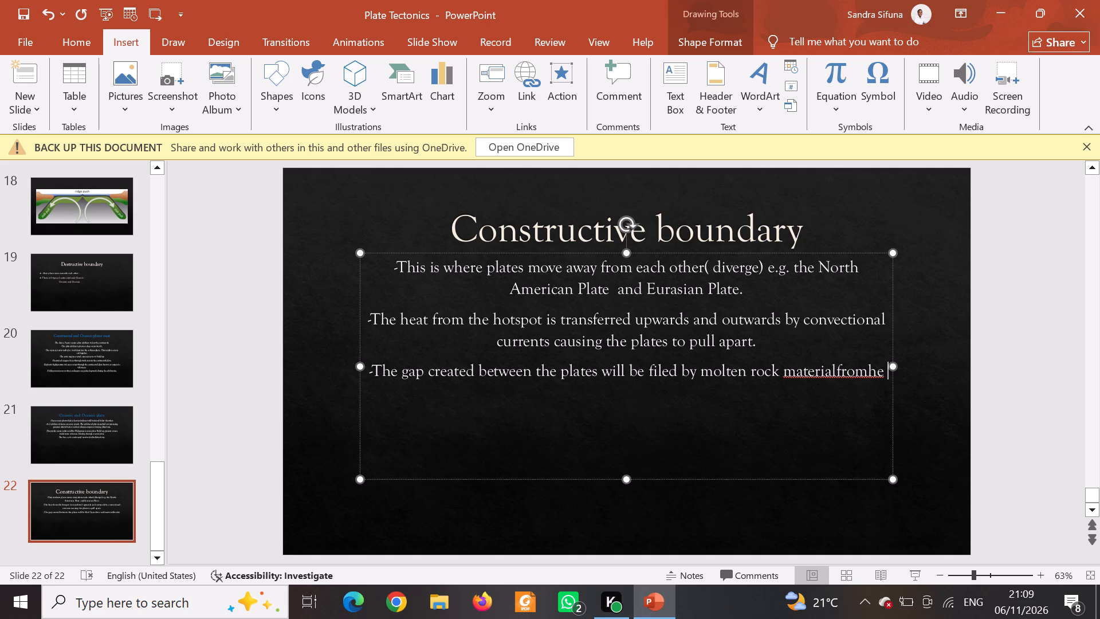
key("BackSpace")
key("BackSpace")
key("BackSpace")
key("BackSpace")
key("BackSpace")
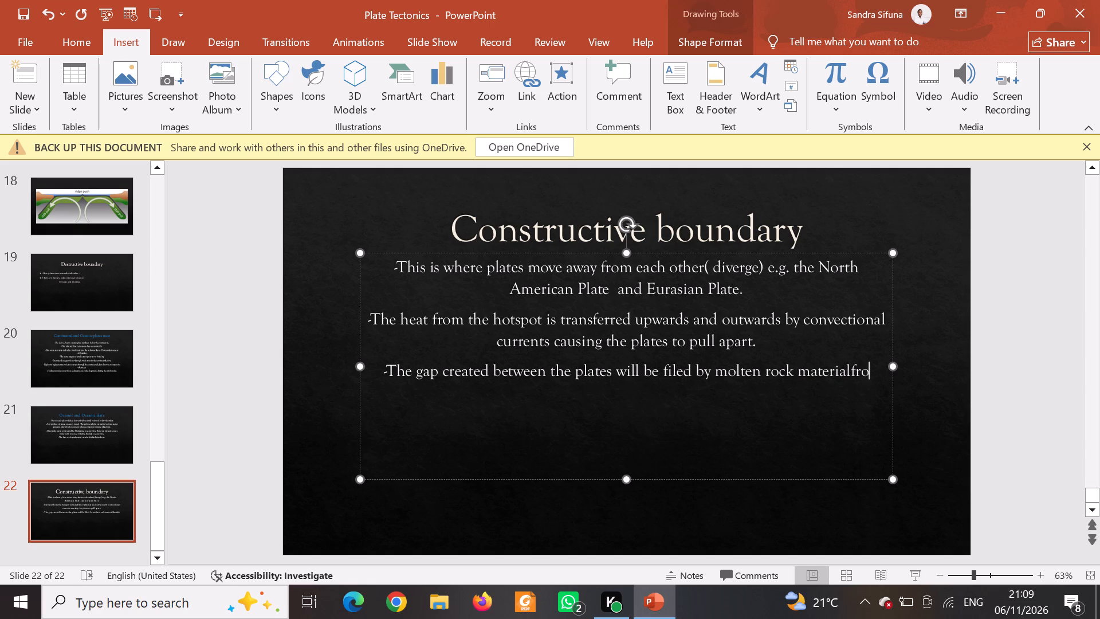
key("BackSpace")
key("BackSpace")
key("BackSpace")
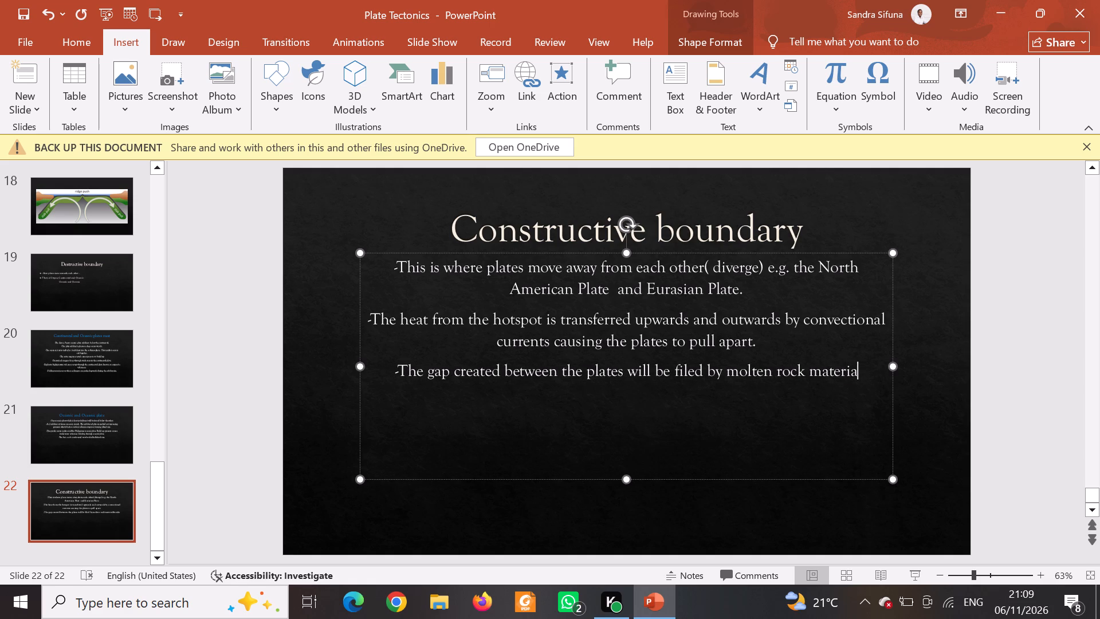
Add the word "from" to the end of the third point and complete the misspelled "materia" as "material".
key("space")
type("fro")
type("m")
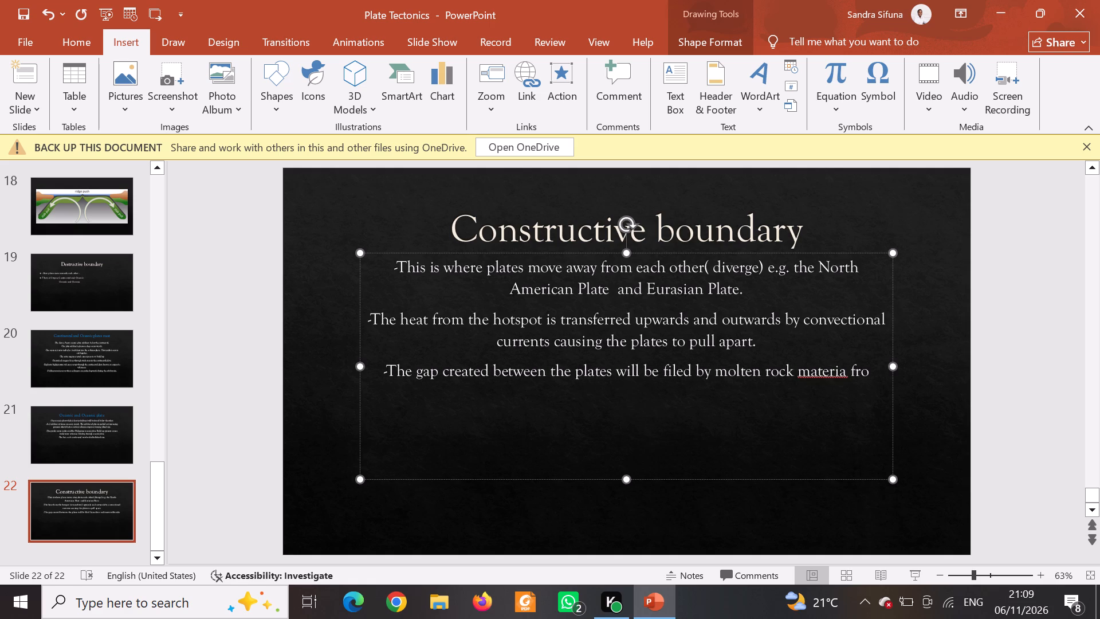
key("space")
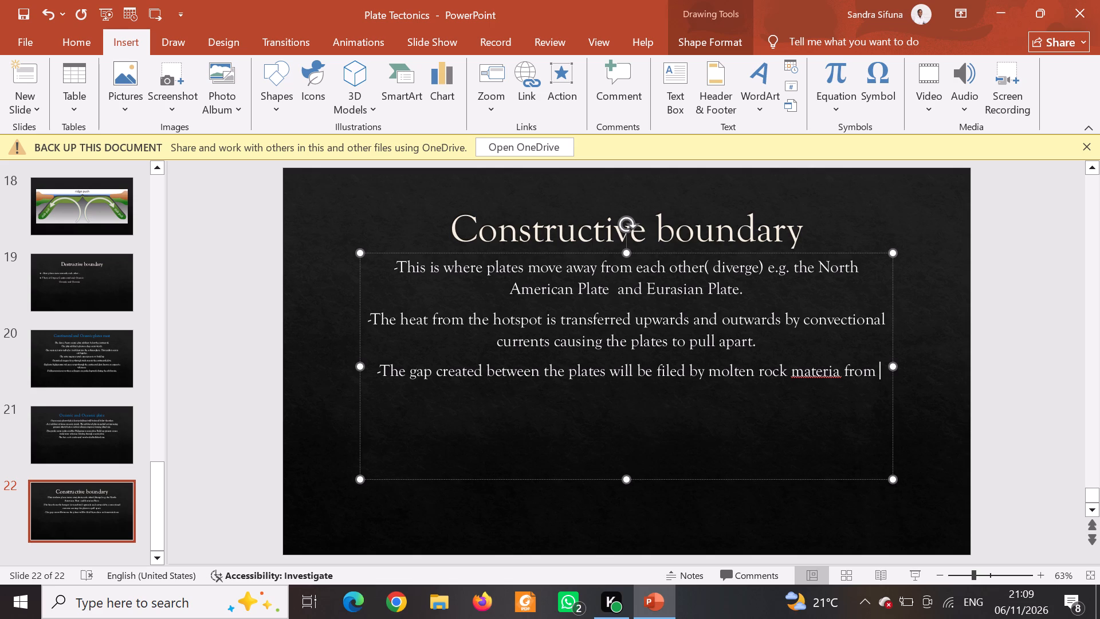
left_click(834, 370)
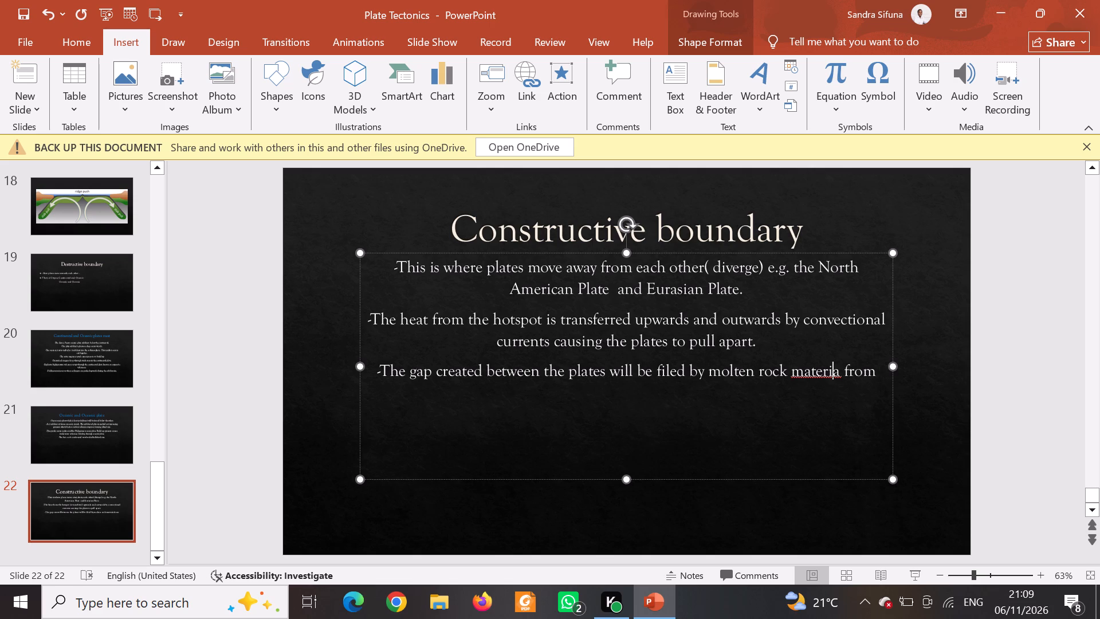
left_click(839, 370)
key("l")
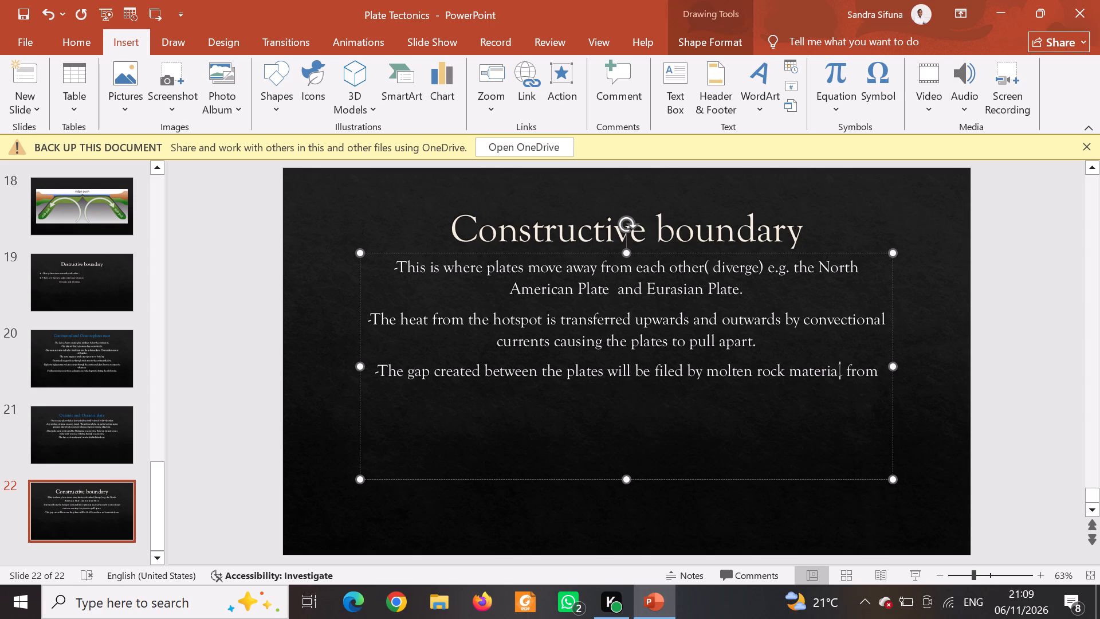
Continue the third point after "from" with "the asthenosphere".
left_click(883, 370)
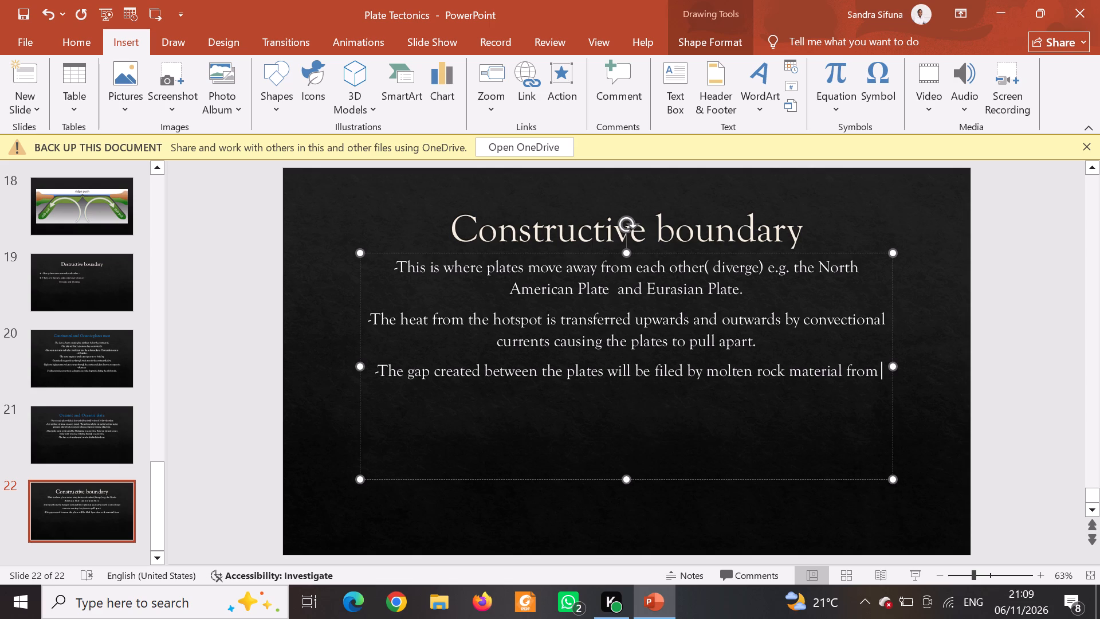
left_click(883, 370)
type("the")
key("space")
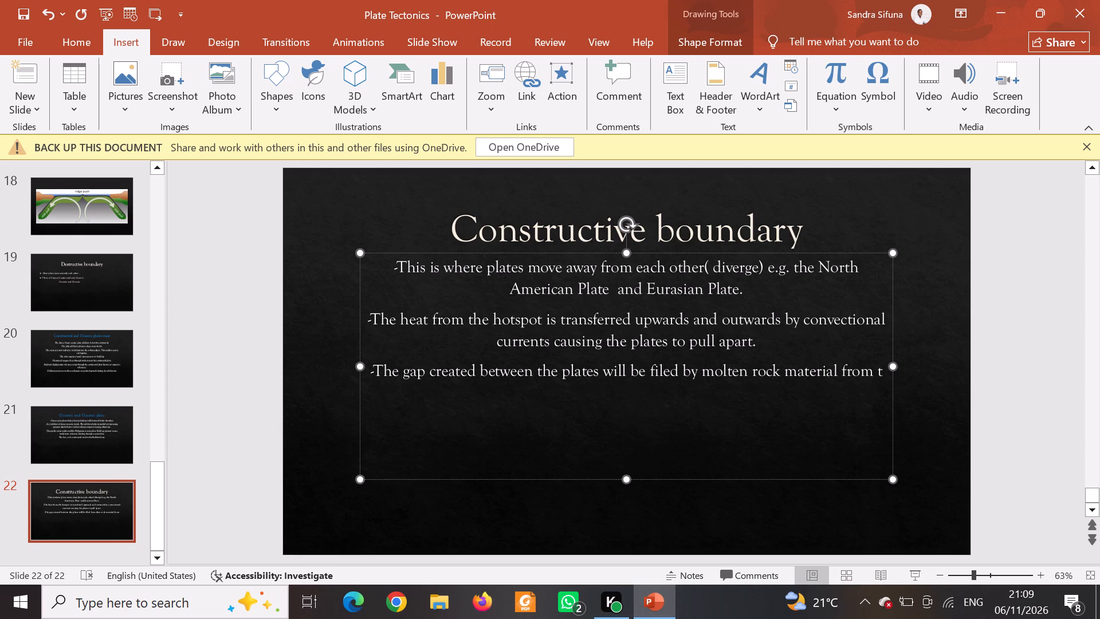
key("a")
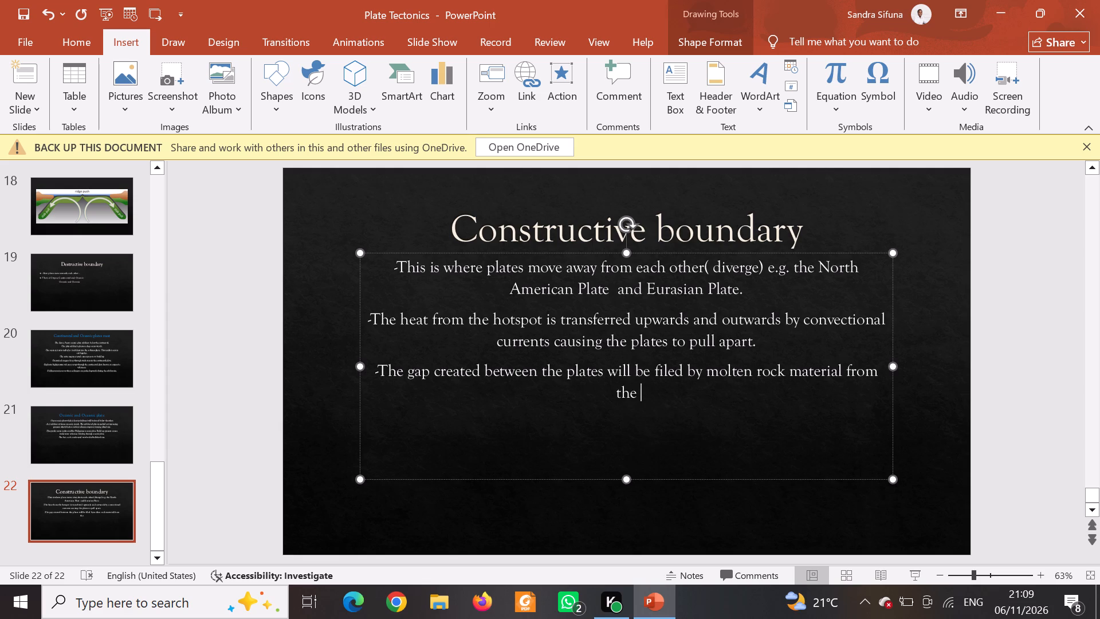
type("stheo")
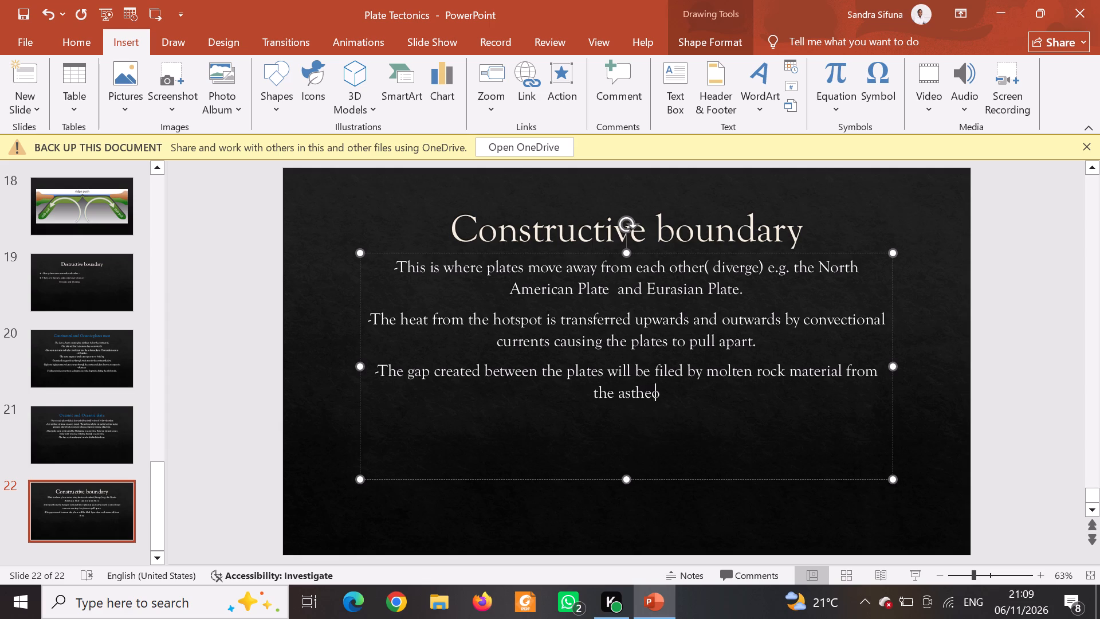
type("sphere")
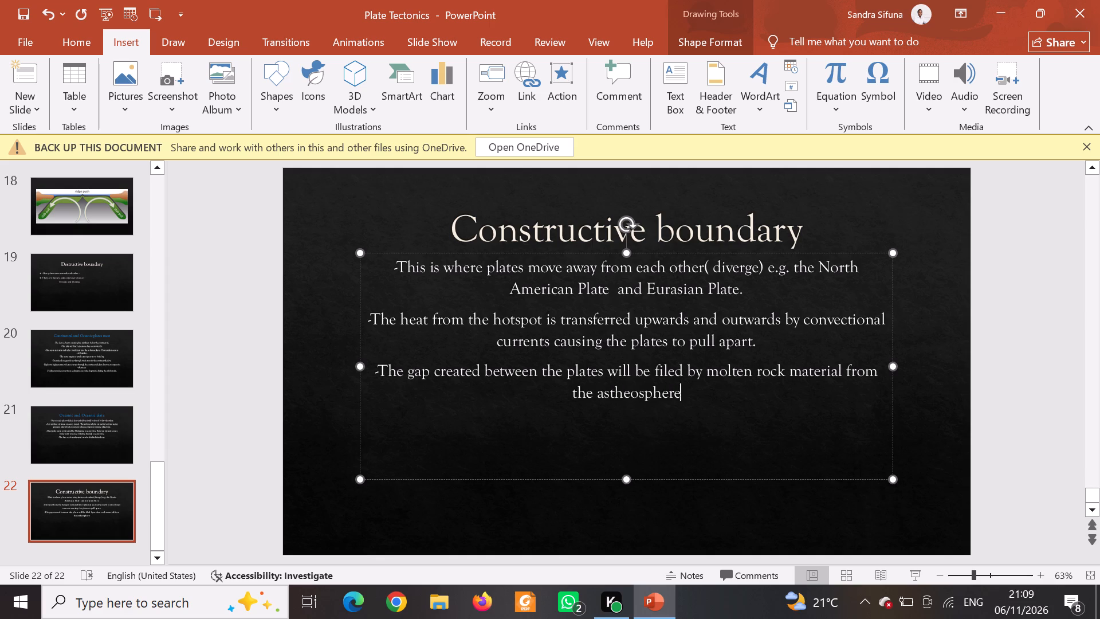
left_click(628, 389)
key("n")
Continue the third point after "asthenosphere" with "to form a mid-oceanic ridge".
left_click(717, 399)
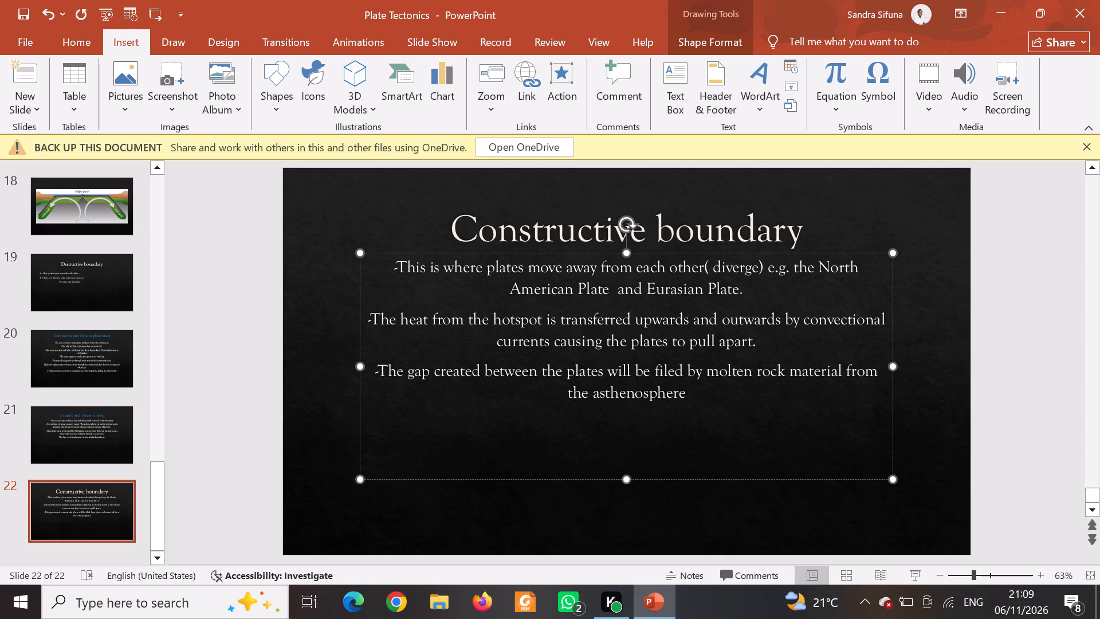
key("space")
type("to")
key("space")
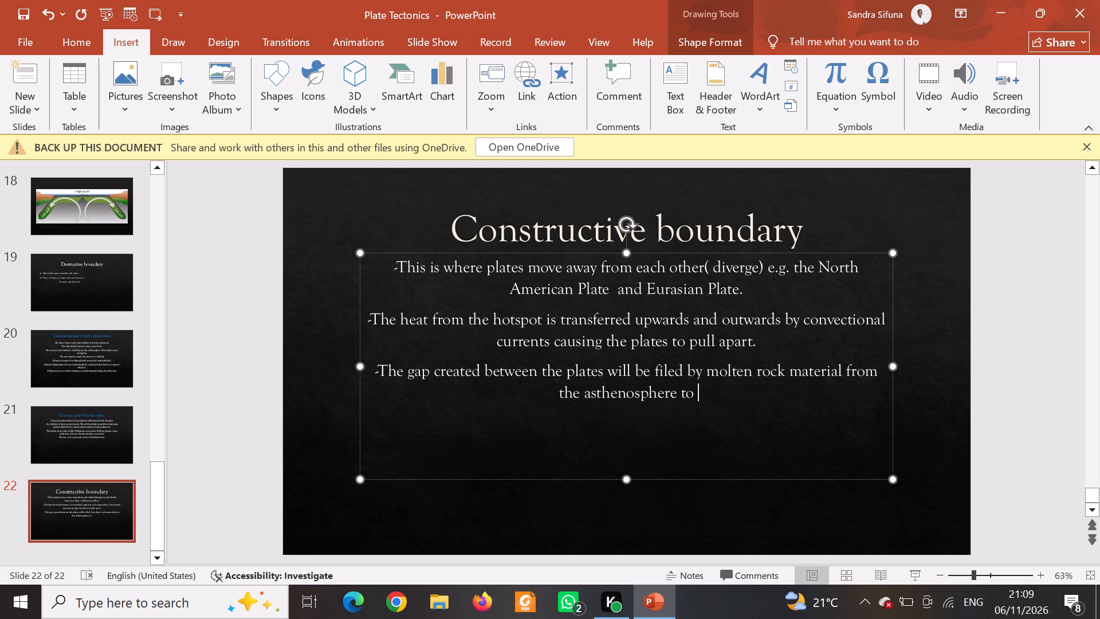
type("so")
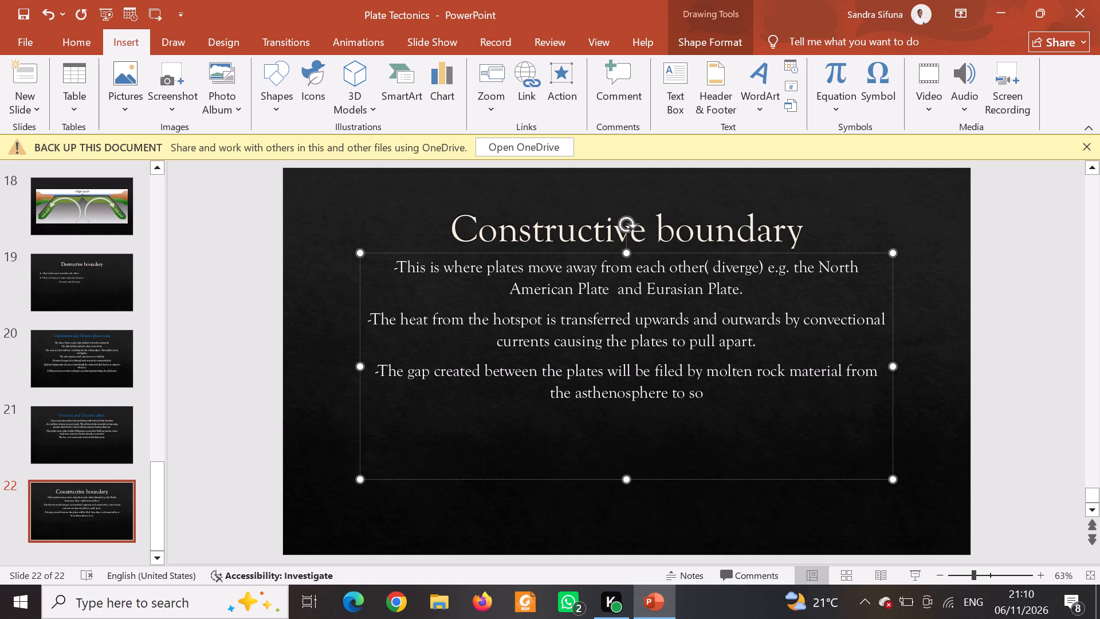
key("BackSpace")
key("BackSpace")
type("forn")
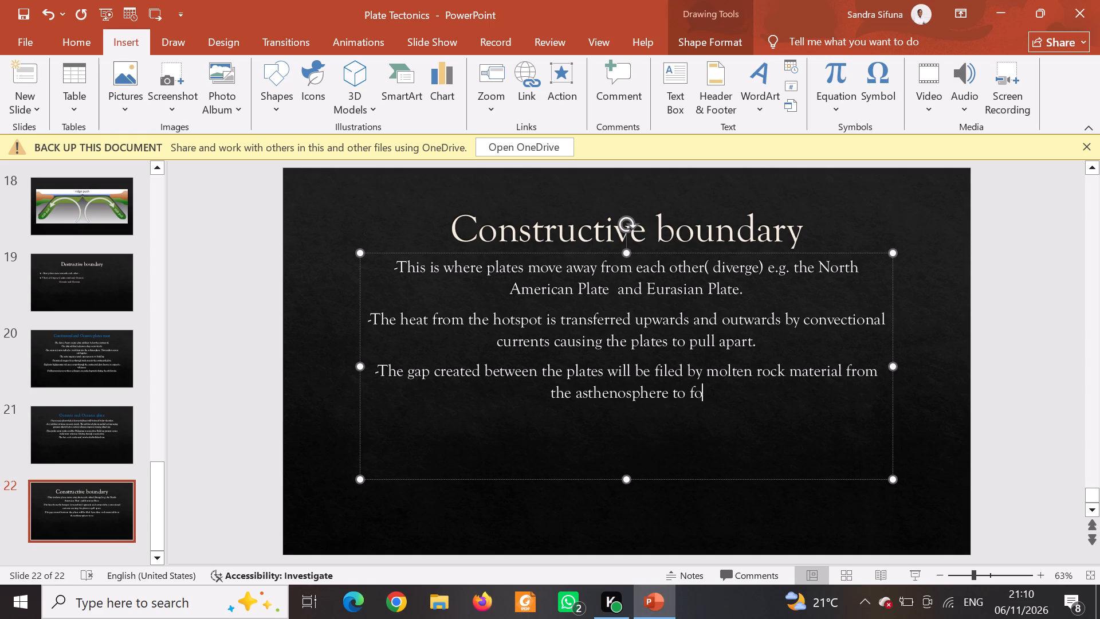
key("BackSpace")
type("m a mid-")
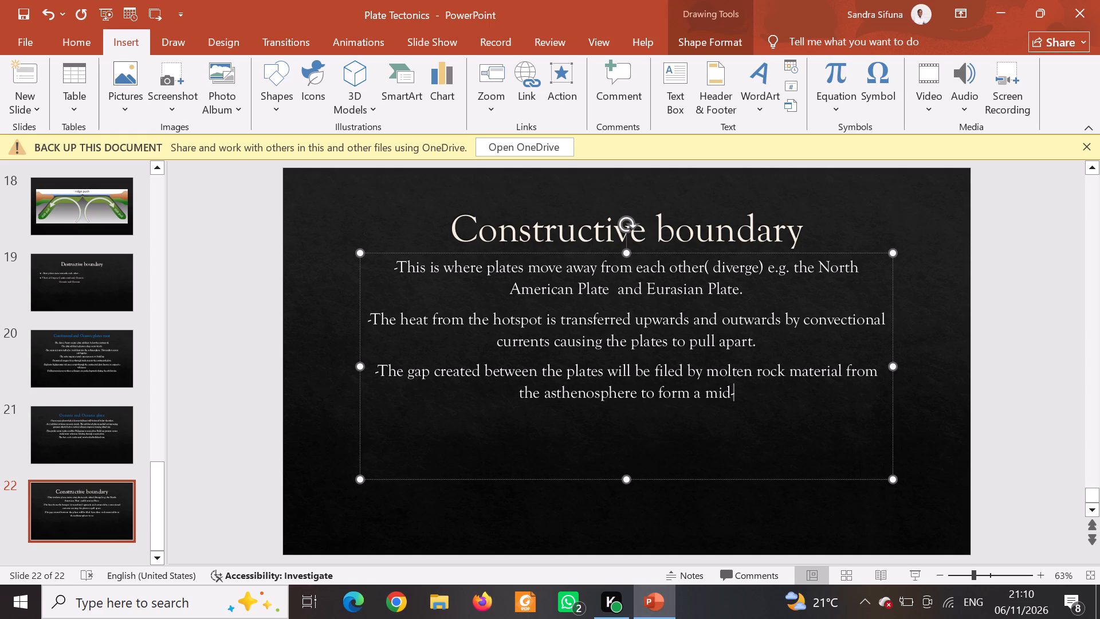
type("oceanic")
key("space")
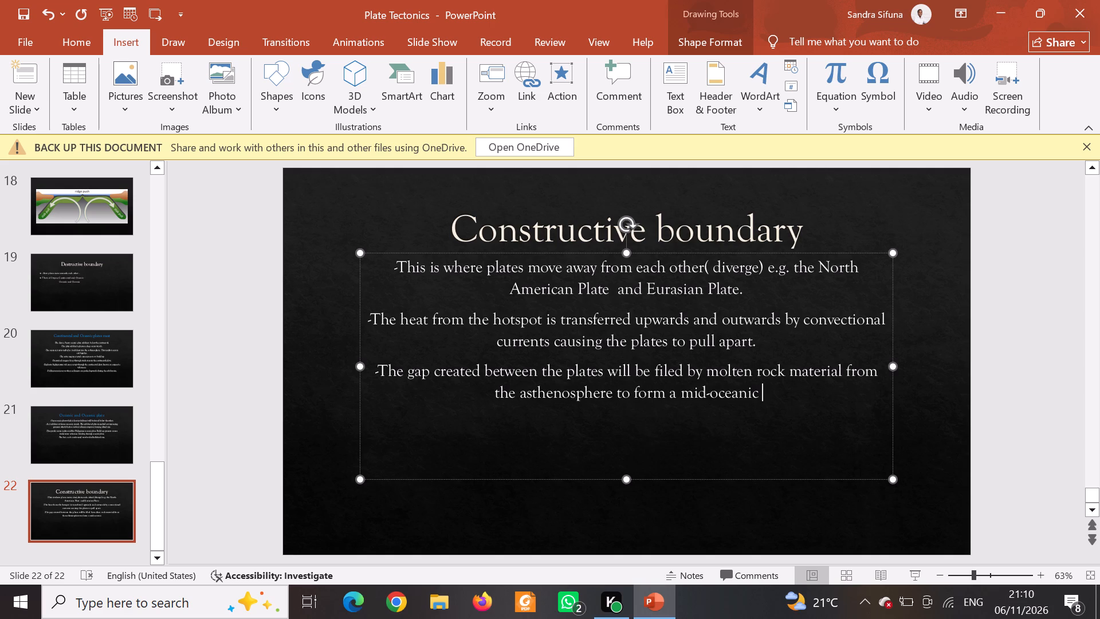
type("ridge")
key("space")
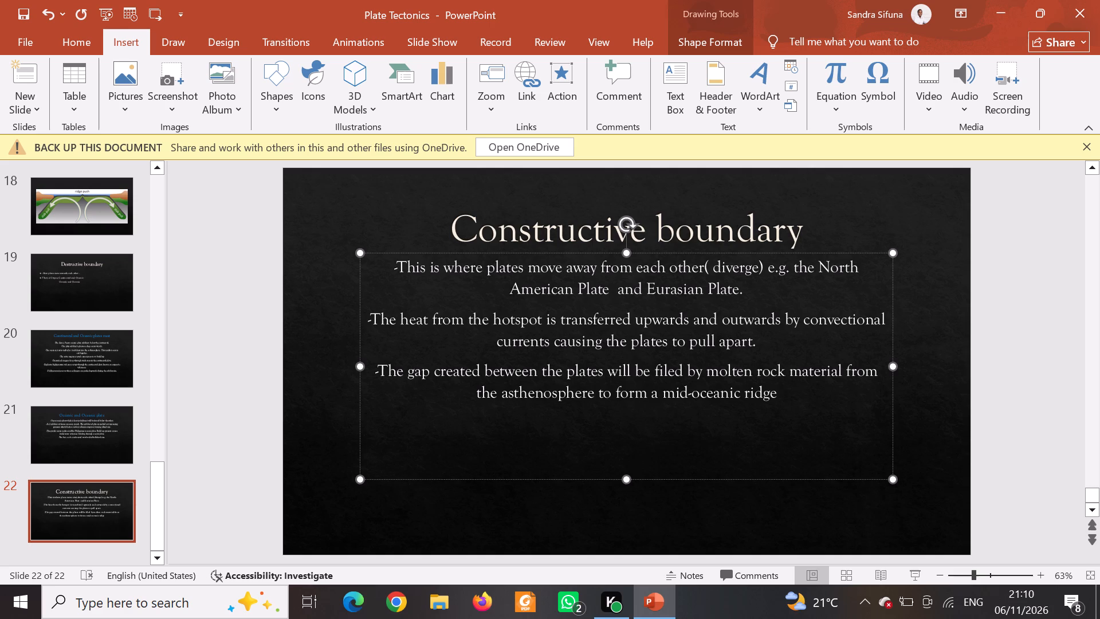
Shorten "mid-oceanic" in the third point to "mid-ocean".
left_click(740, 394)
key("BackSpace")
key("BackSpace")
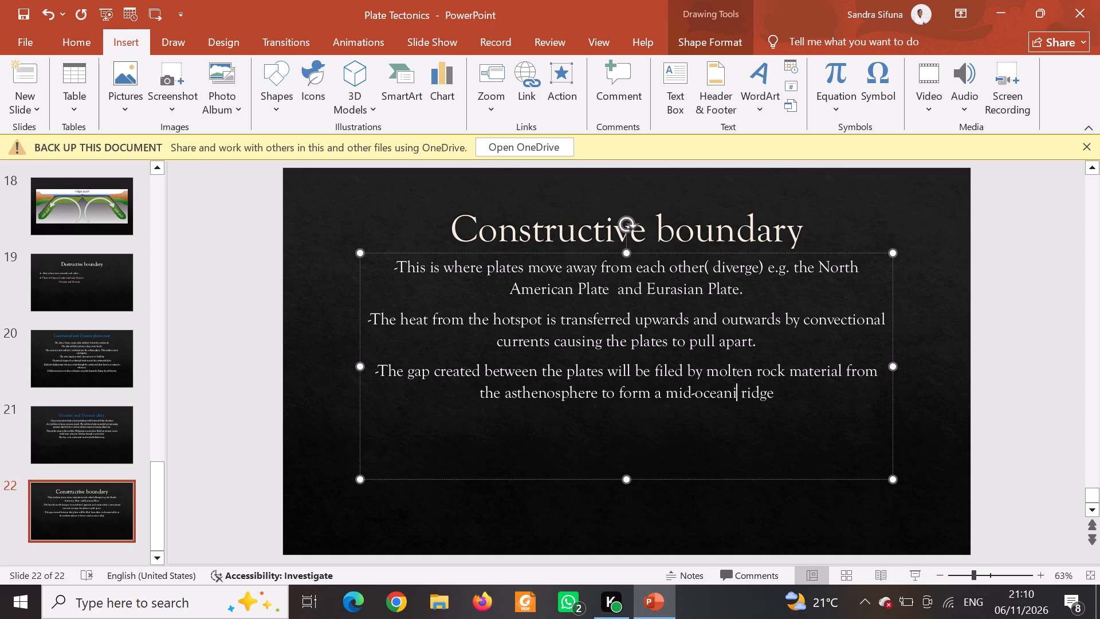
Add "(new crust)" after "ridge" at the end of the third point.
left_click(795, 393)
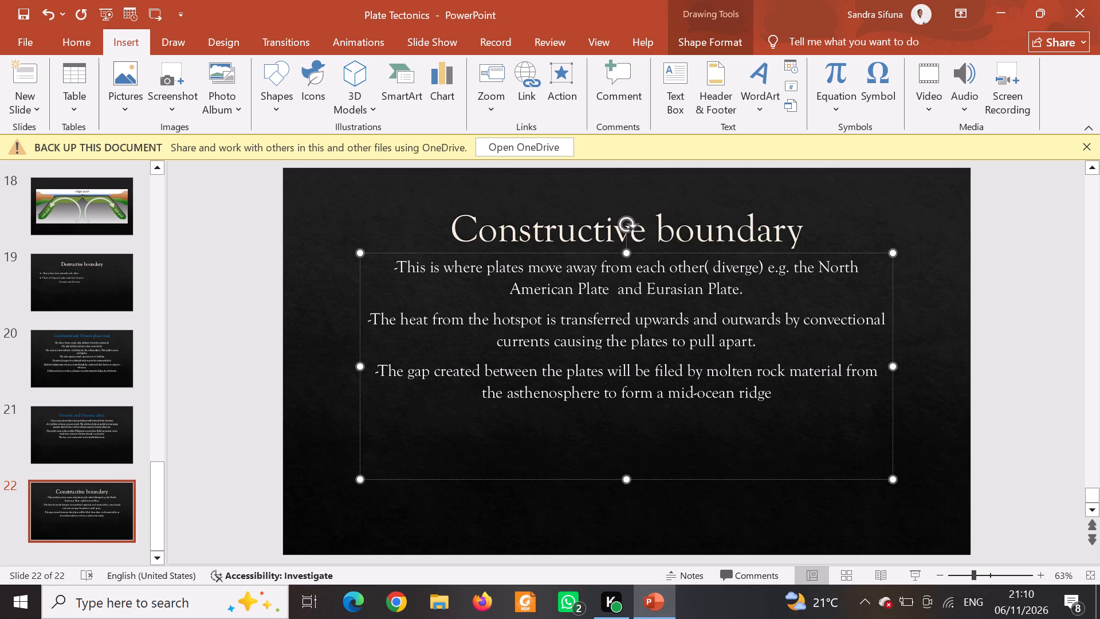
key("shift+parenleft")
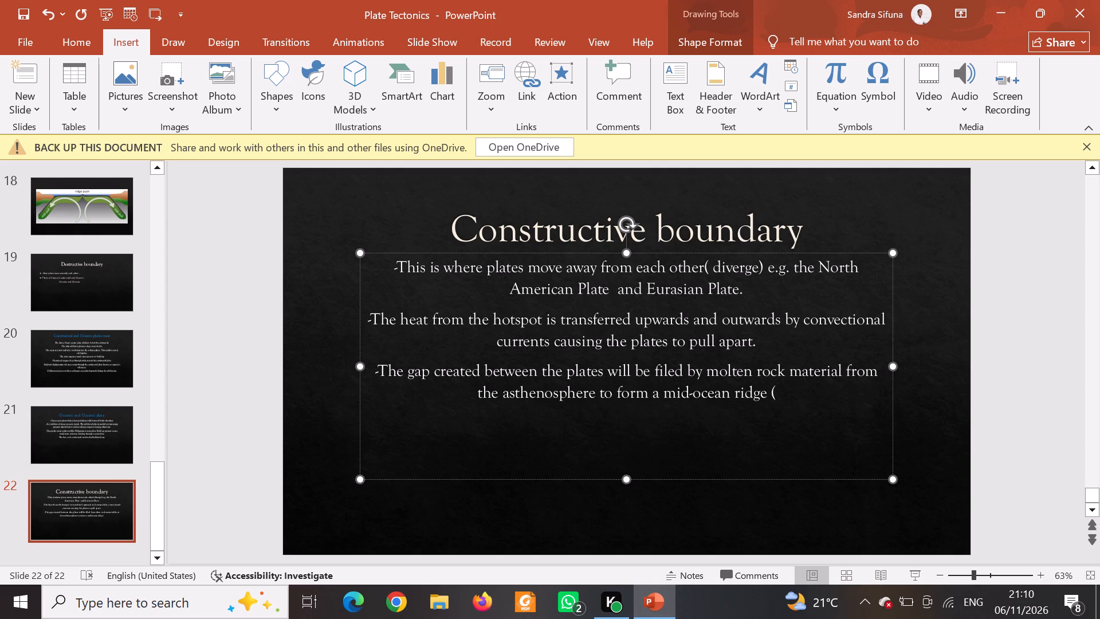
key("b")
key("BackSpace")
type("new")
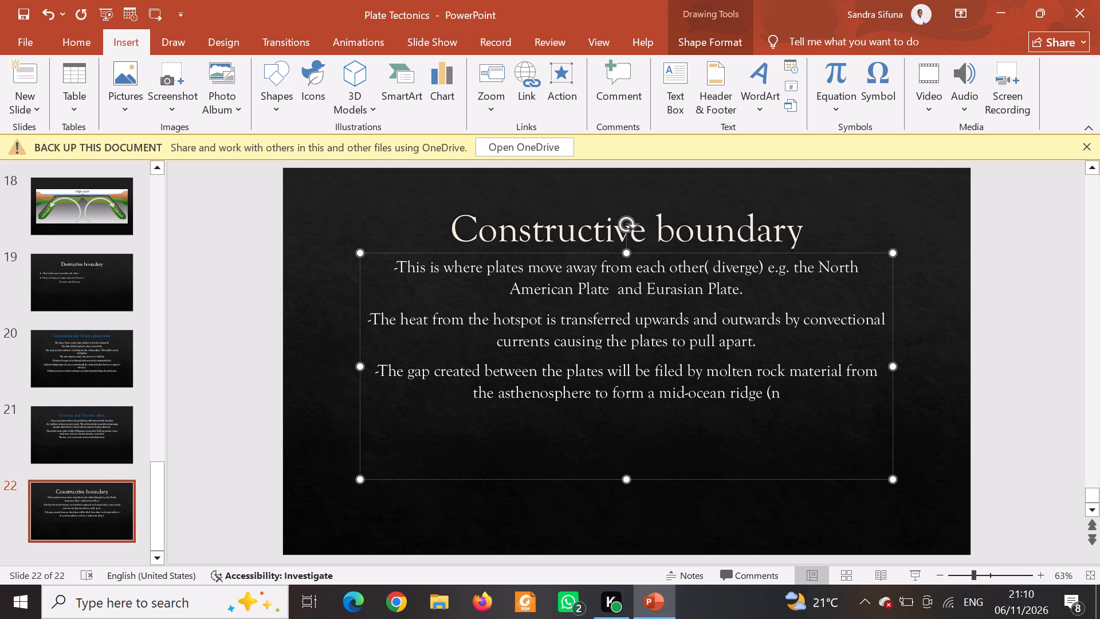
key("space")
type("crust")
key("shift+parenright")
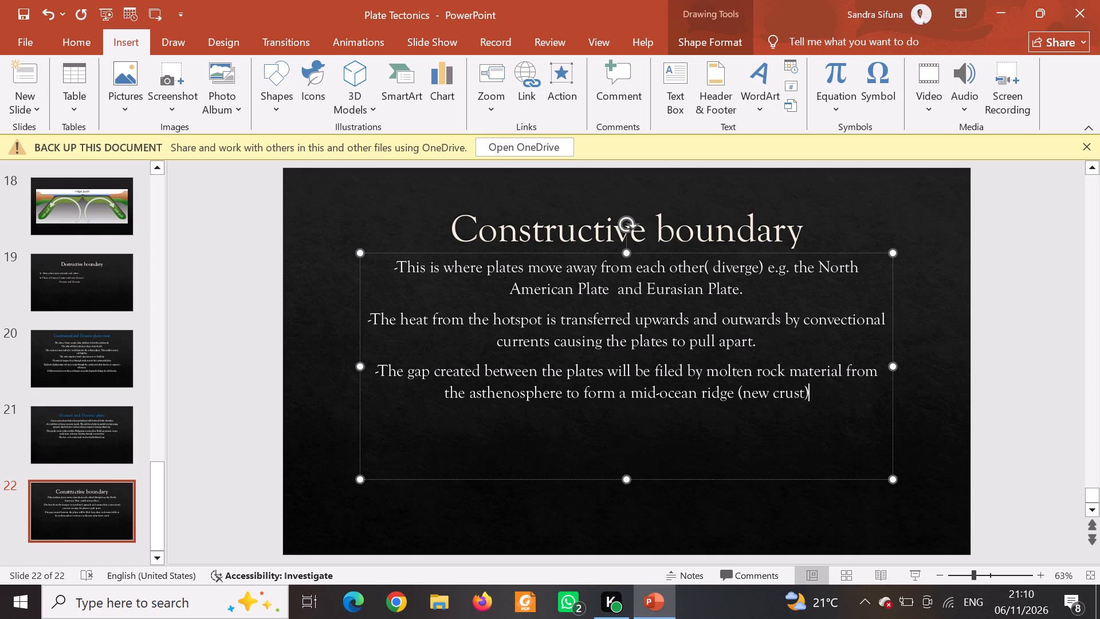
Add a fourth point on a new line: "-The boundaries are marked by quite eruptions of magma and mild earthquakes.".
key("Return")
key("minus")
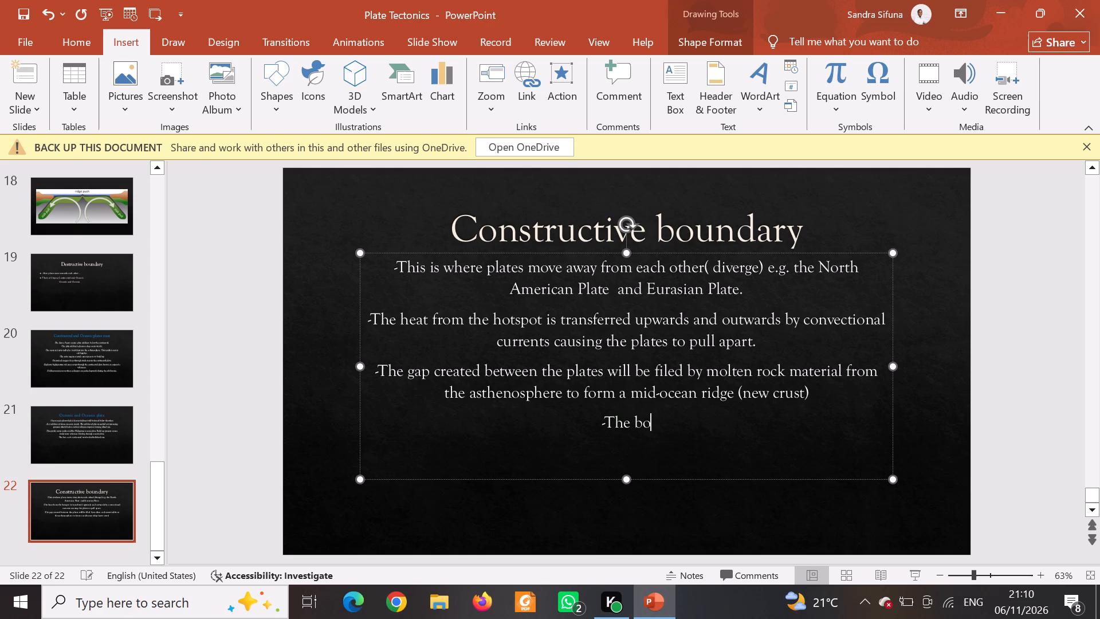
key("d")
type("aries are")
key("space")
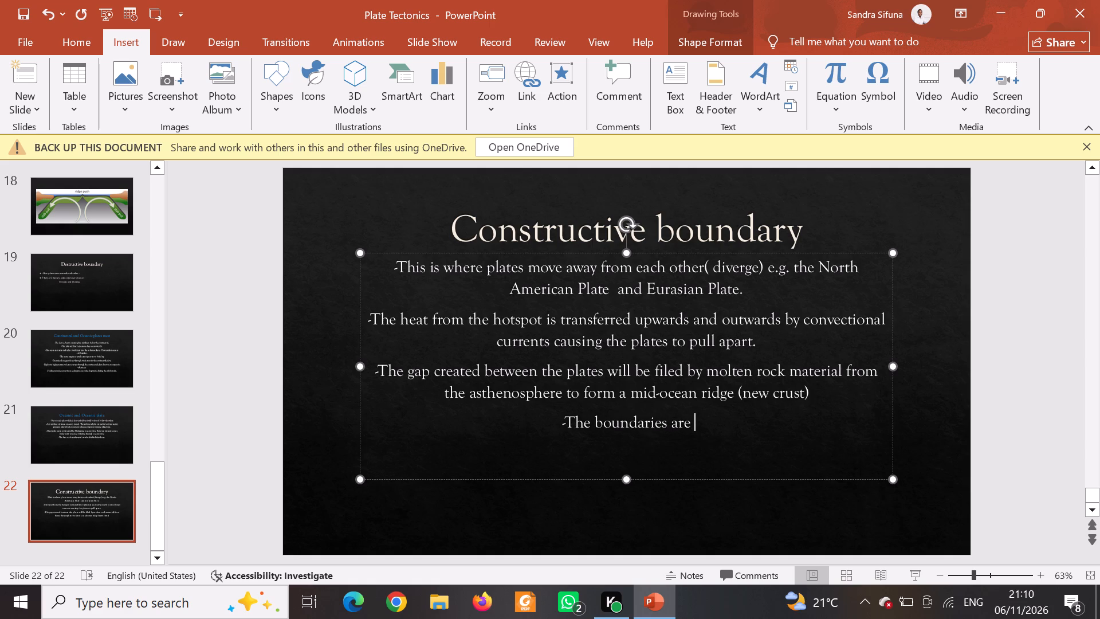
type("marked by")
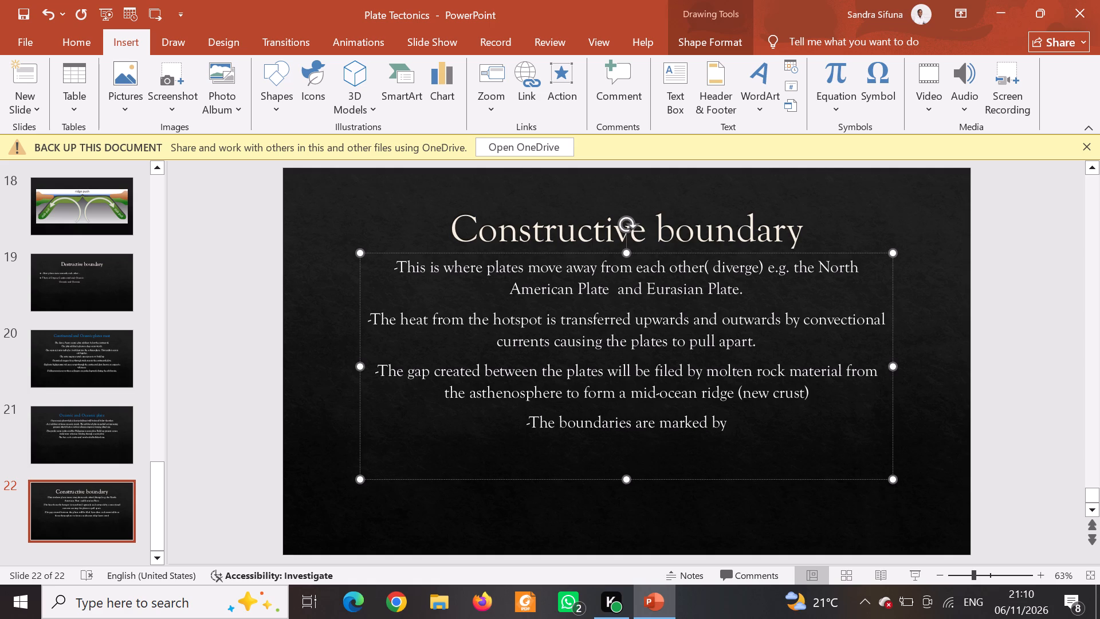
key("space")
type("quite eruptions")
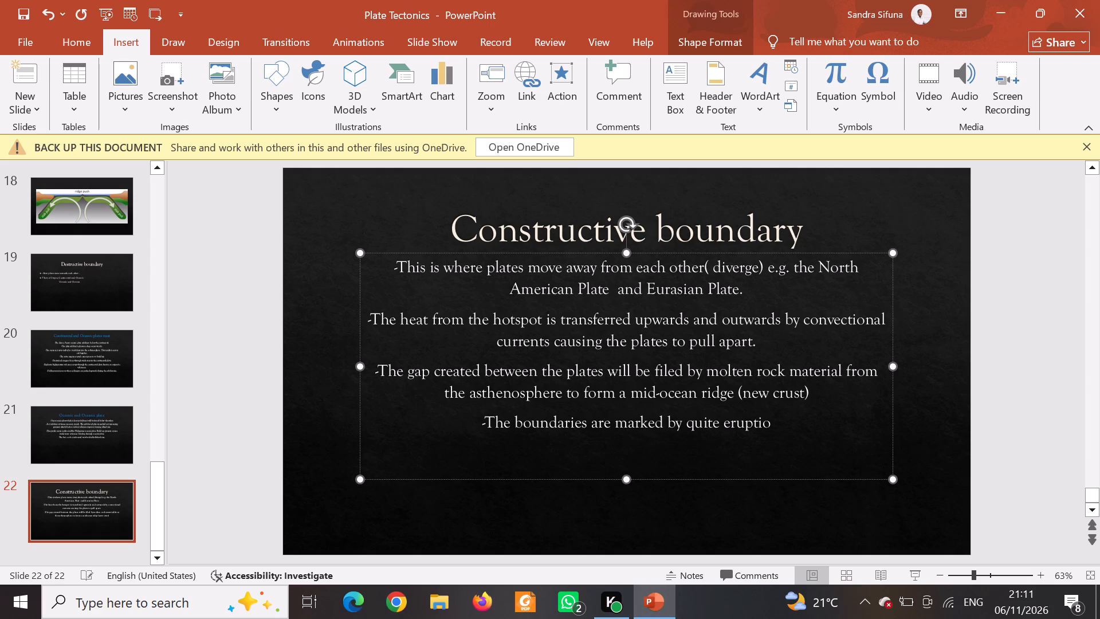
key("space")
type("of")
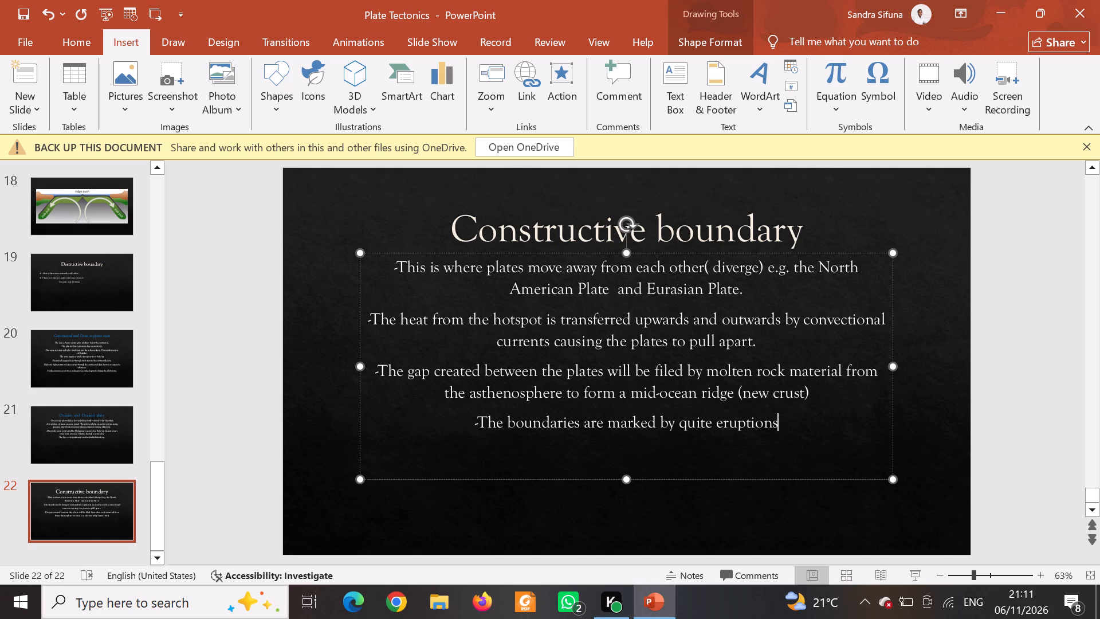
key("space")
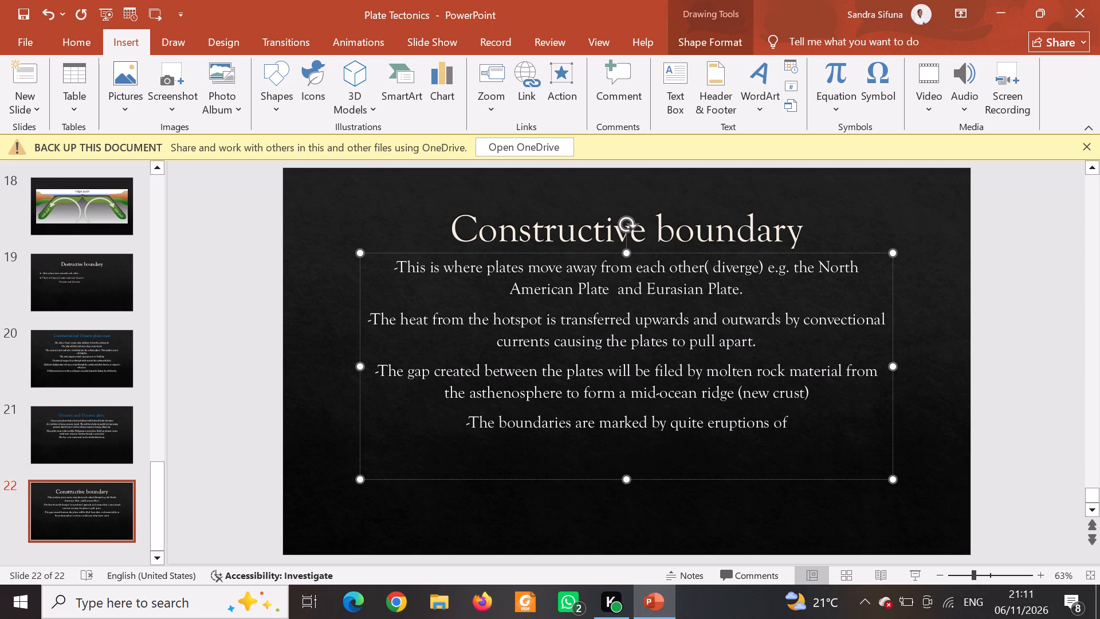
type("magma and")
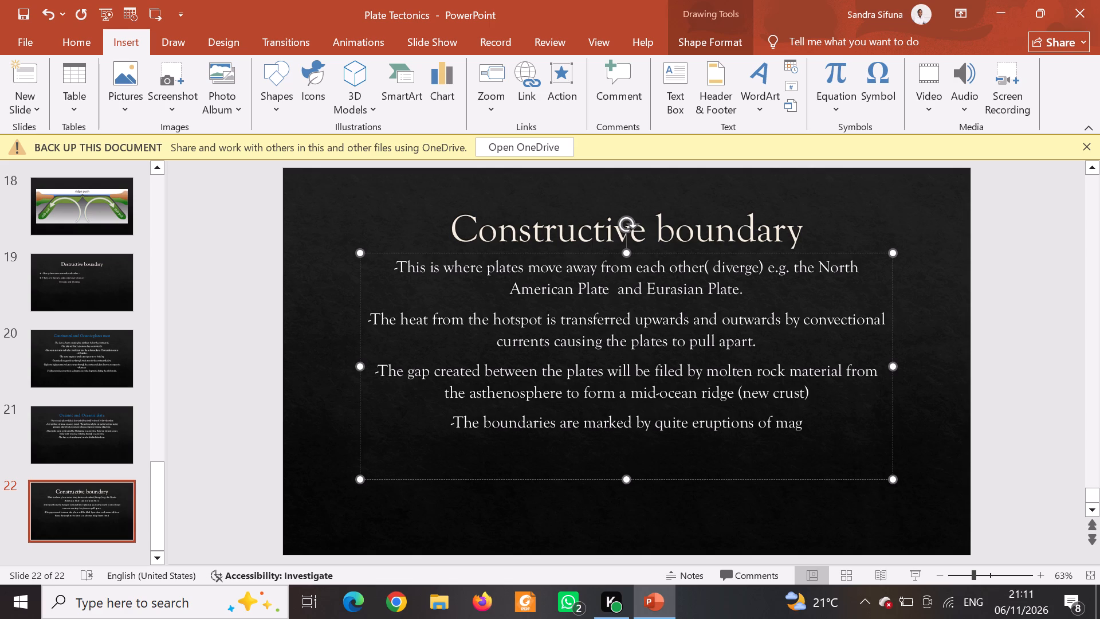
key("space")
type("mild earthquakes")
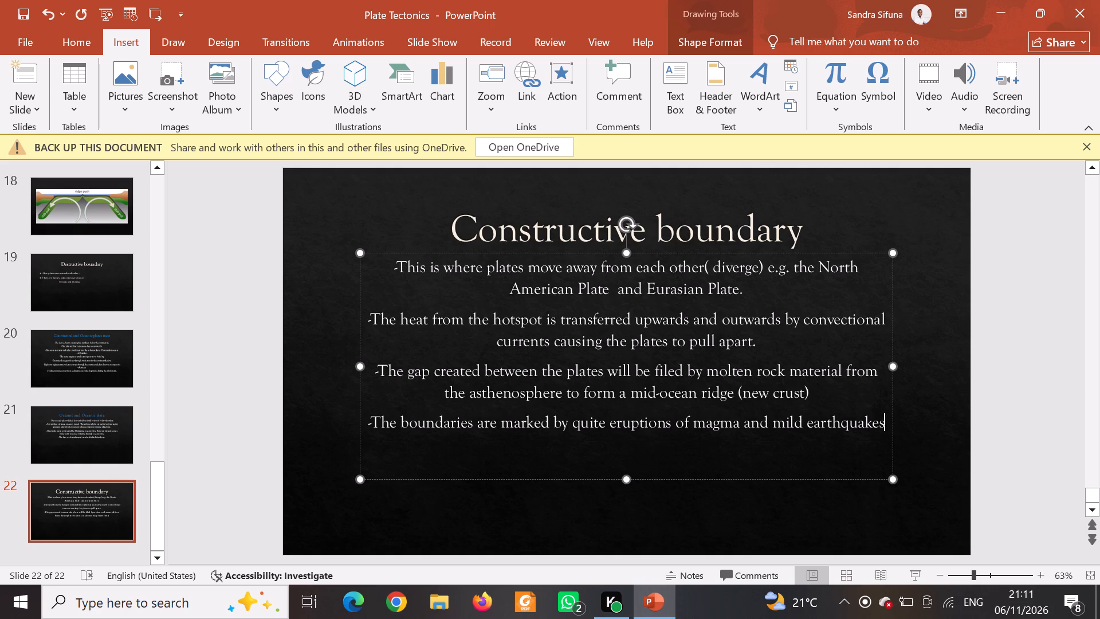
key("period")
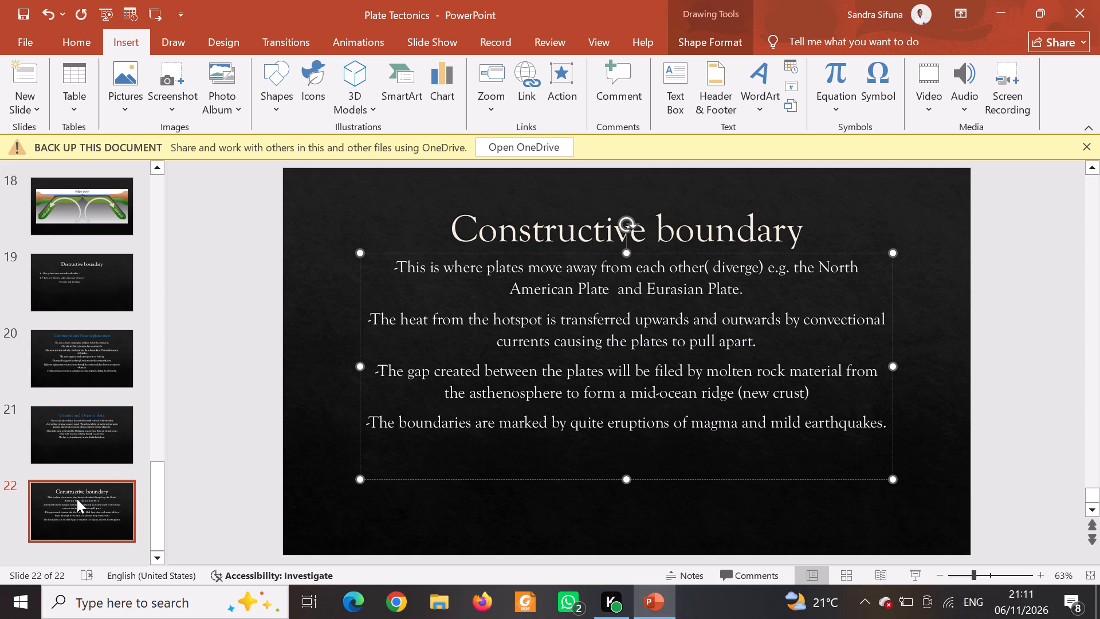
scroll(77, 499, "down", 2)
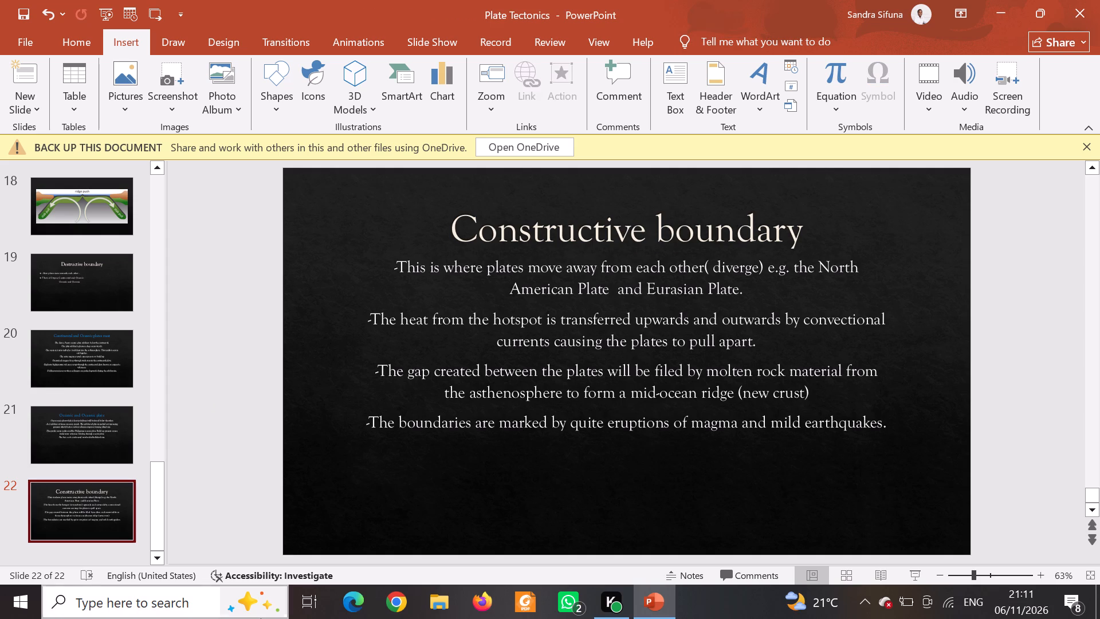
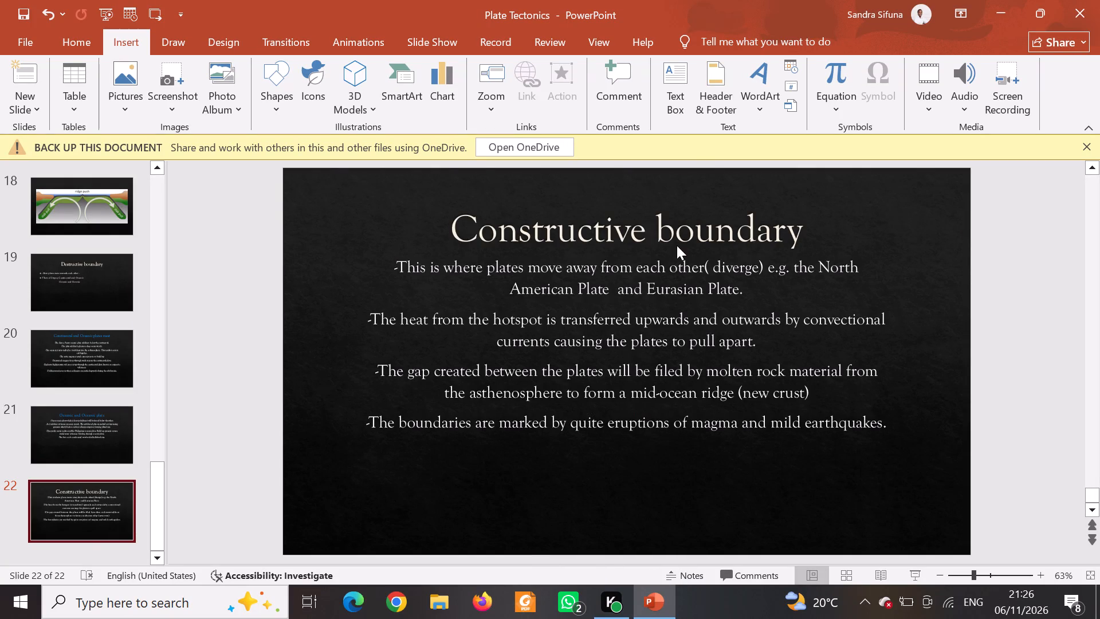
Go back to the destructive boundary slides 19 and 20 to review their content.
left_click(72, 283)
left_click(90, 363)
Switch to WhatsApp.
left_click(569, 613)
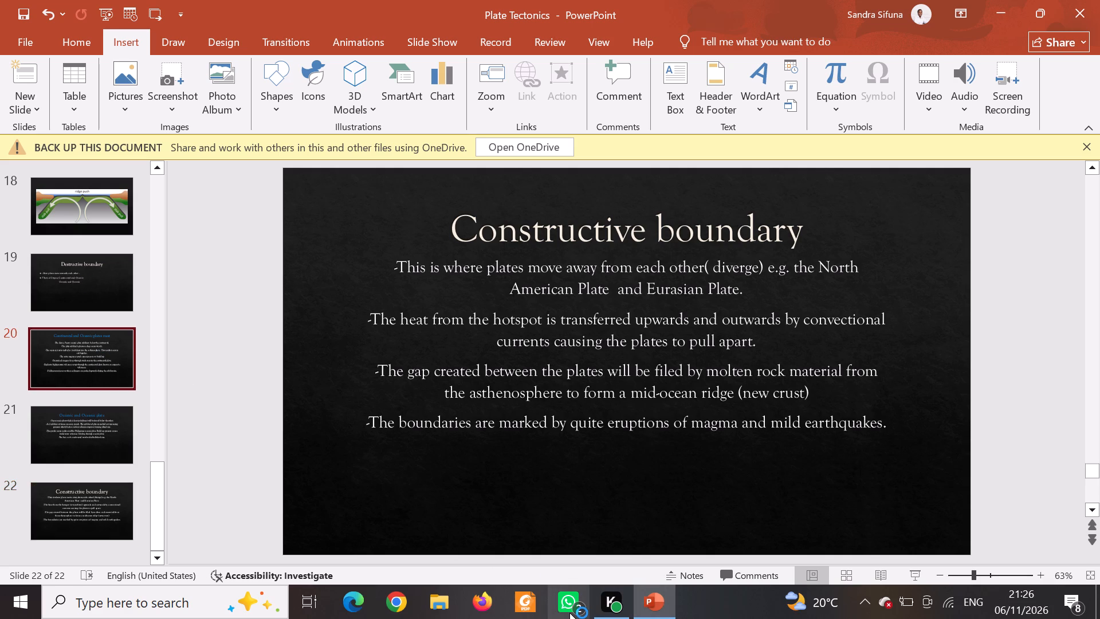
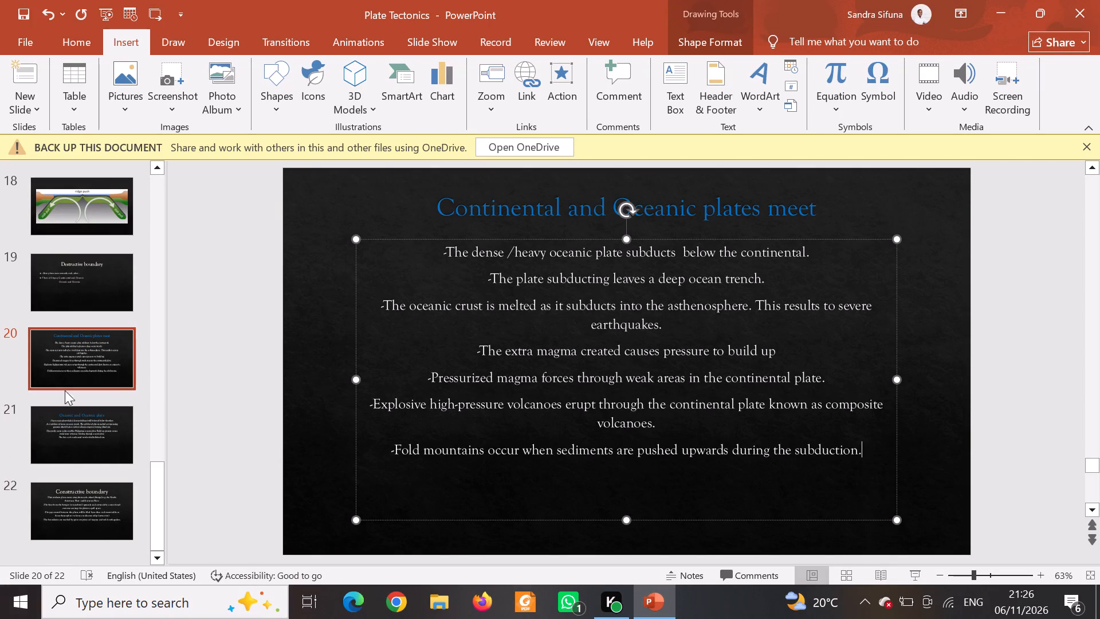
Look back through the earlier slides, from the ridge push diagram on slide 18 to the title slide.
left_click(82, 234)
scroll(82, 234, "up", 2)
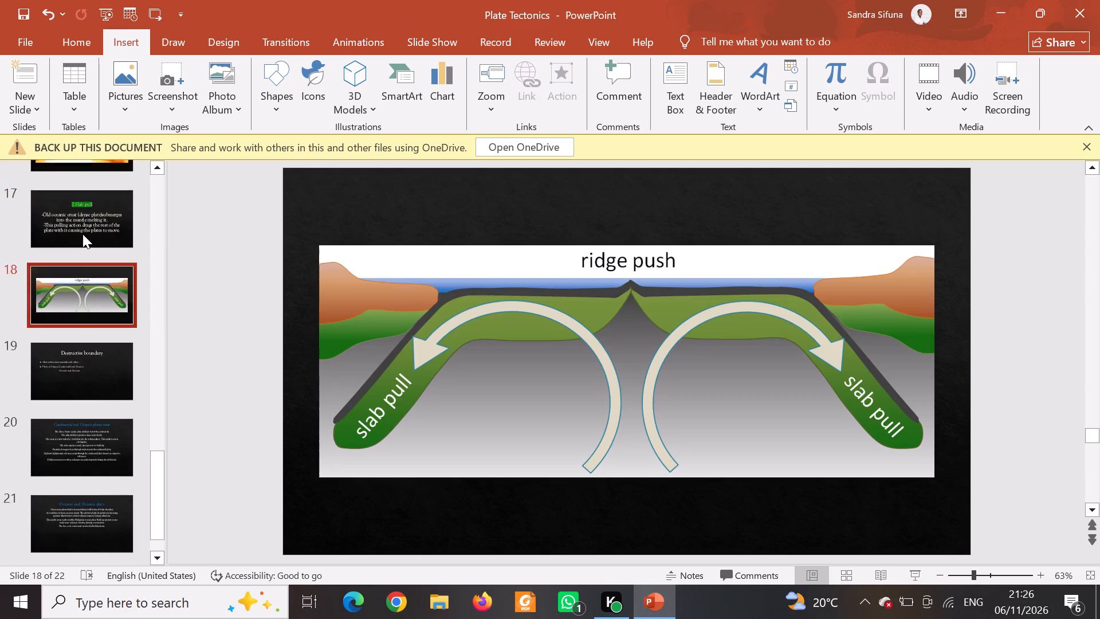
scroll(82, 234, "up", 16)
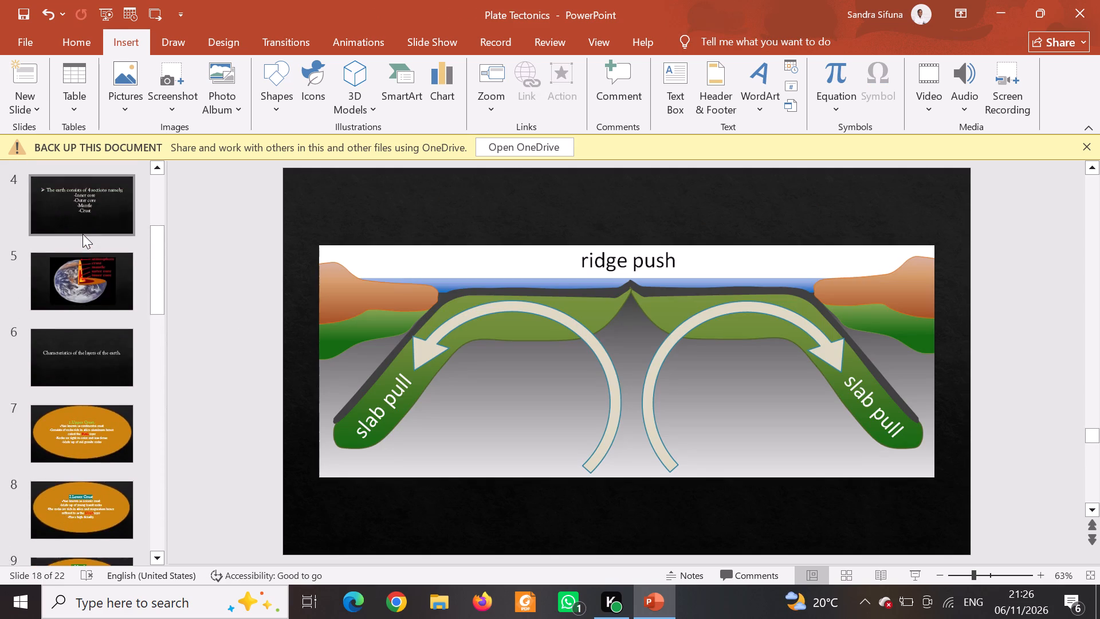
scroll(82, 234, "up", 7)
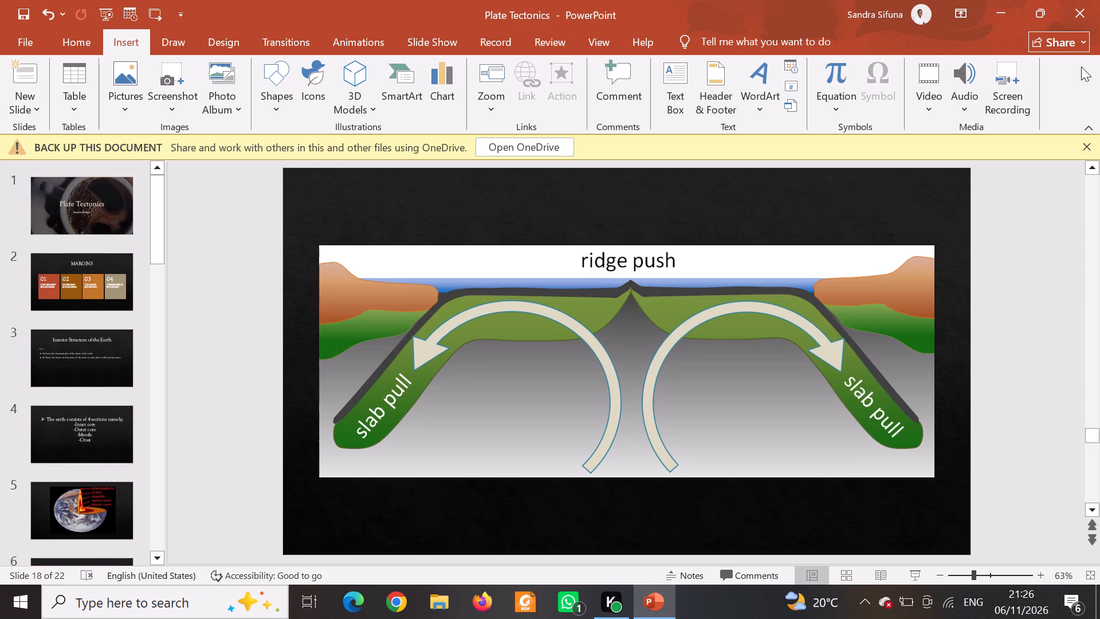
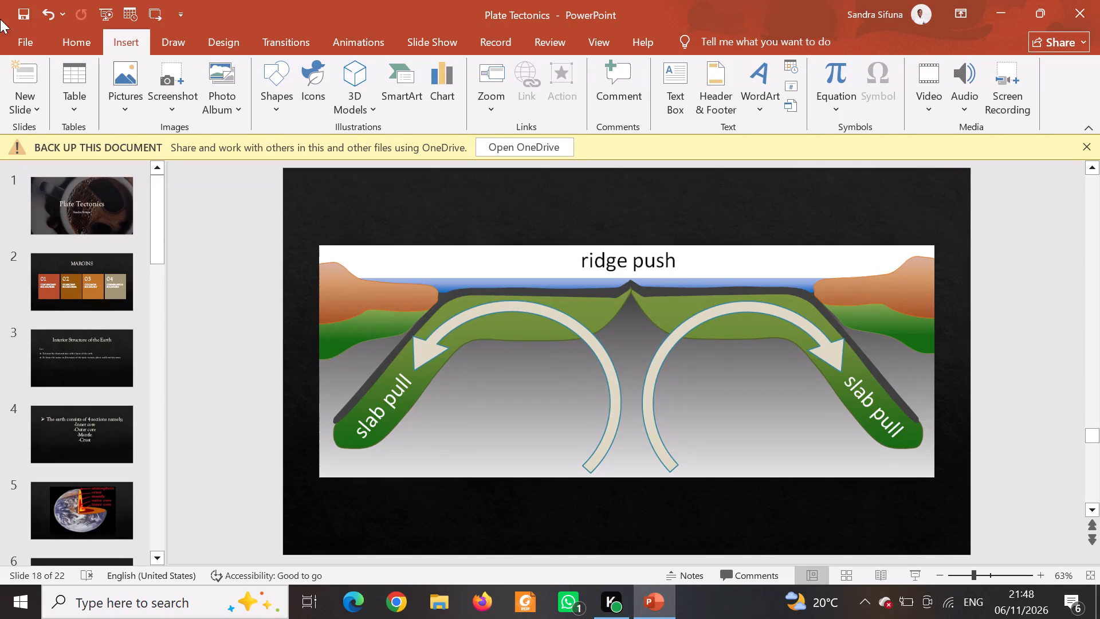
Save the presentation to the Desktop folder as Plate Tectonics in PowerPoint Presentation format, replacing the existing file.
left_click(18, 29)
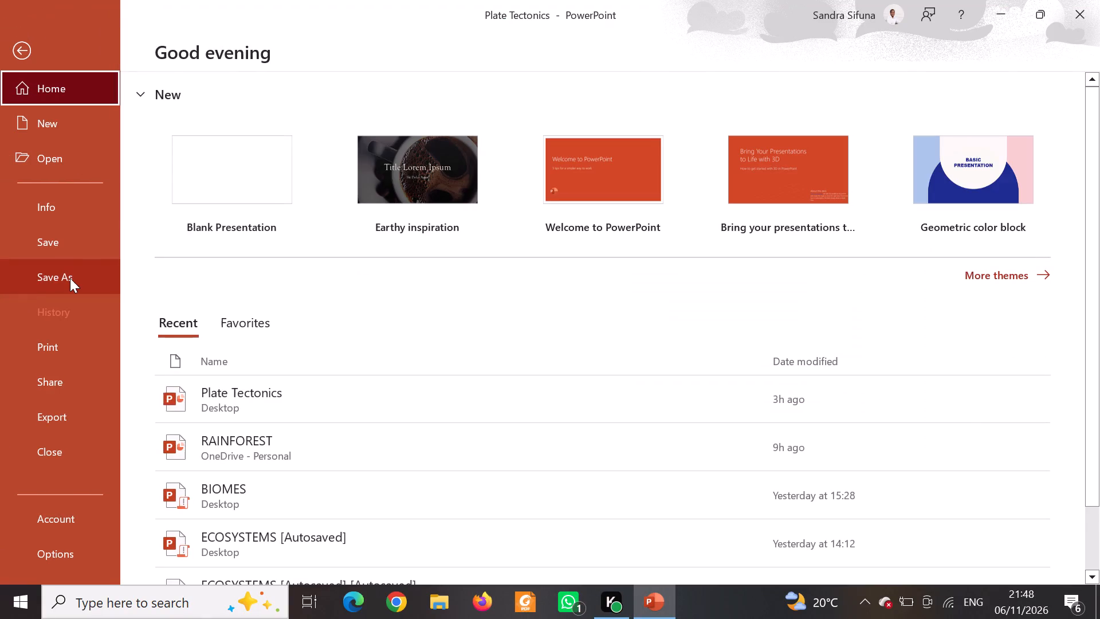
left_click(70, 280)
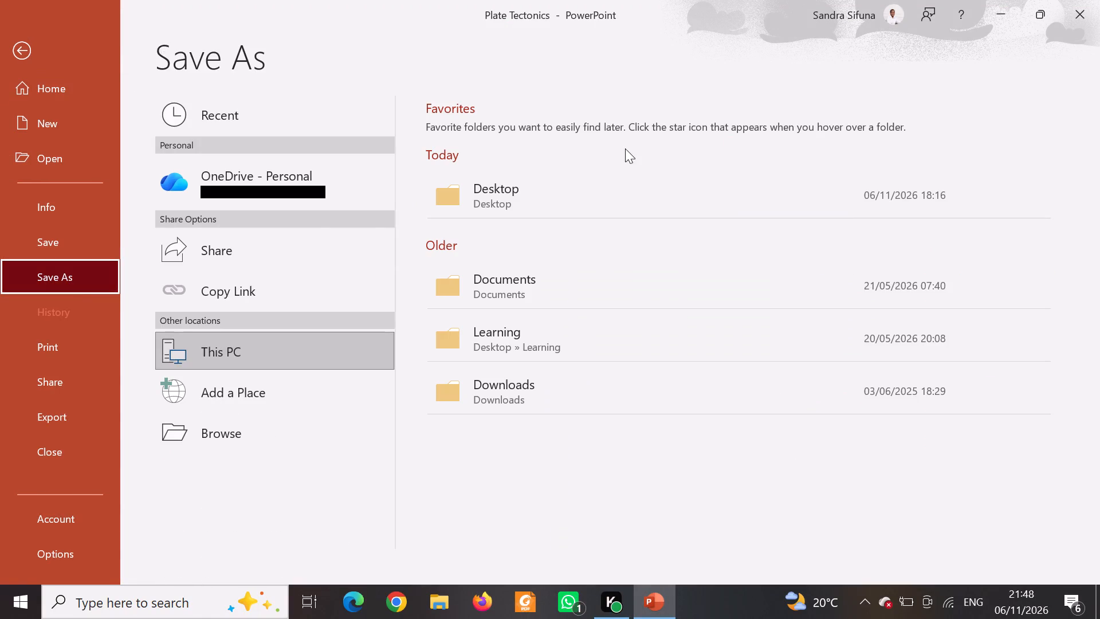
left_click(628, 199)
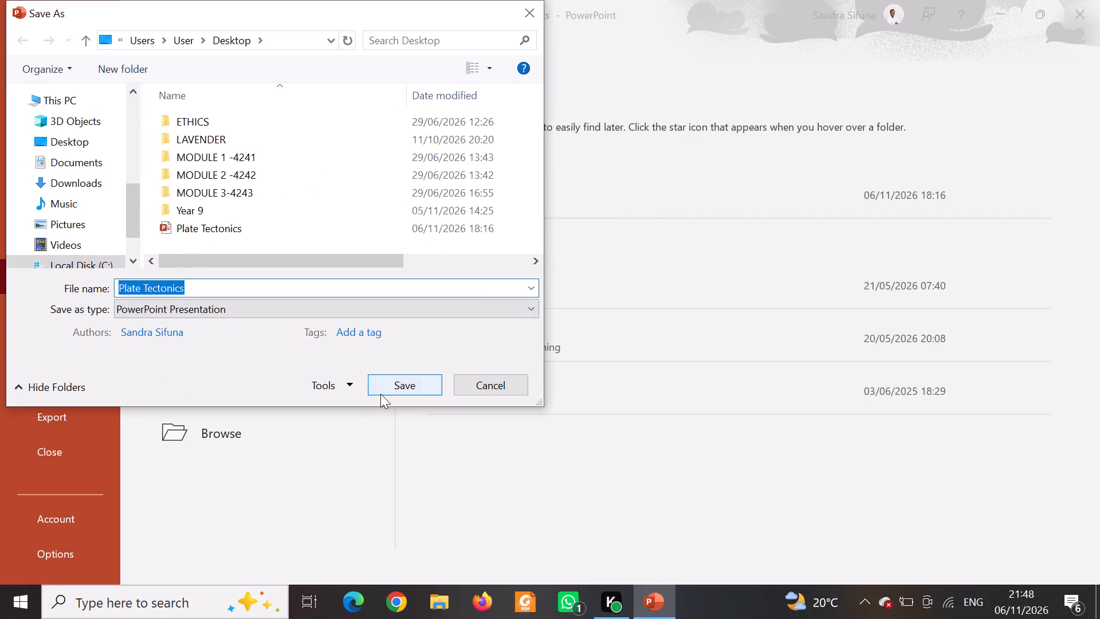
left_click(380, 394)
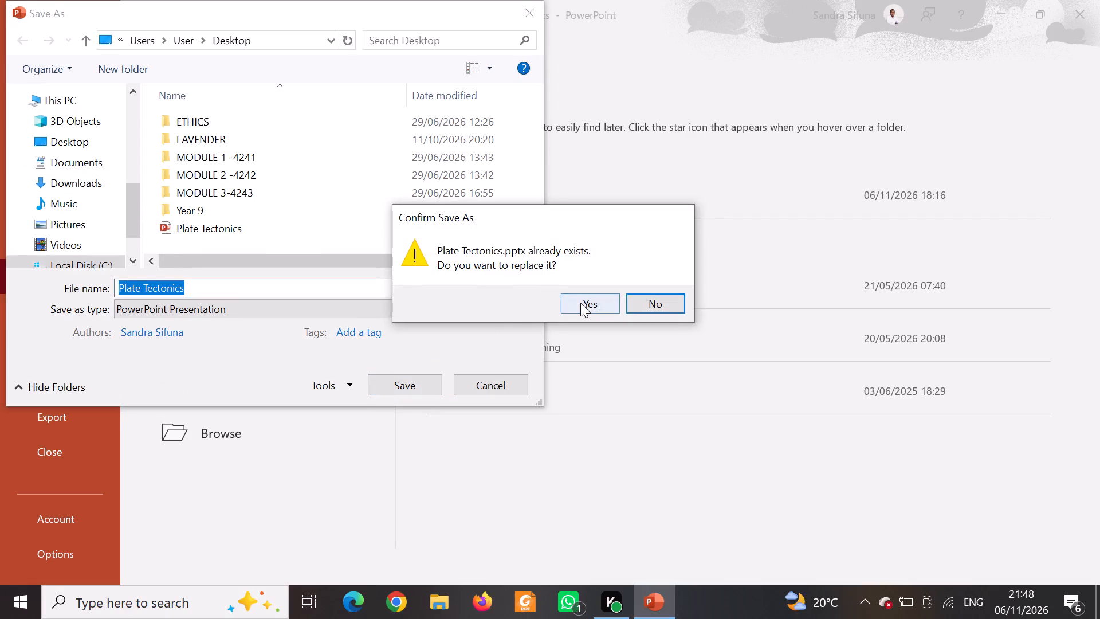
left_click(594, 303)
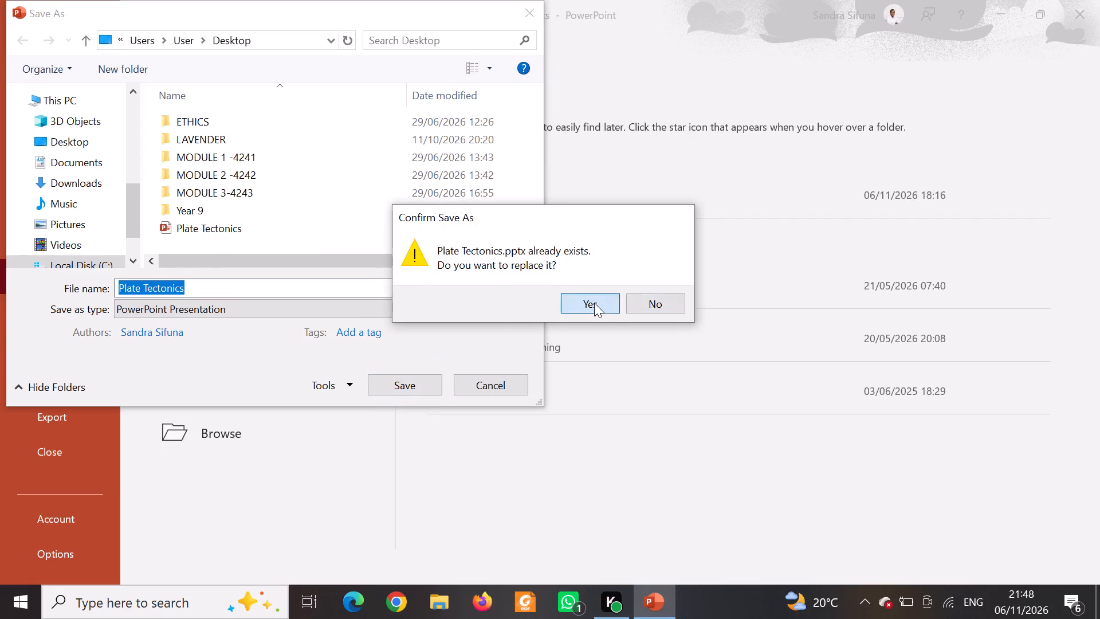